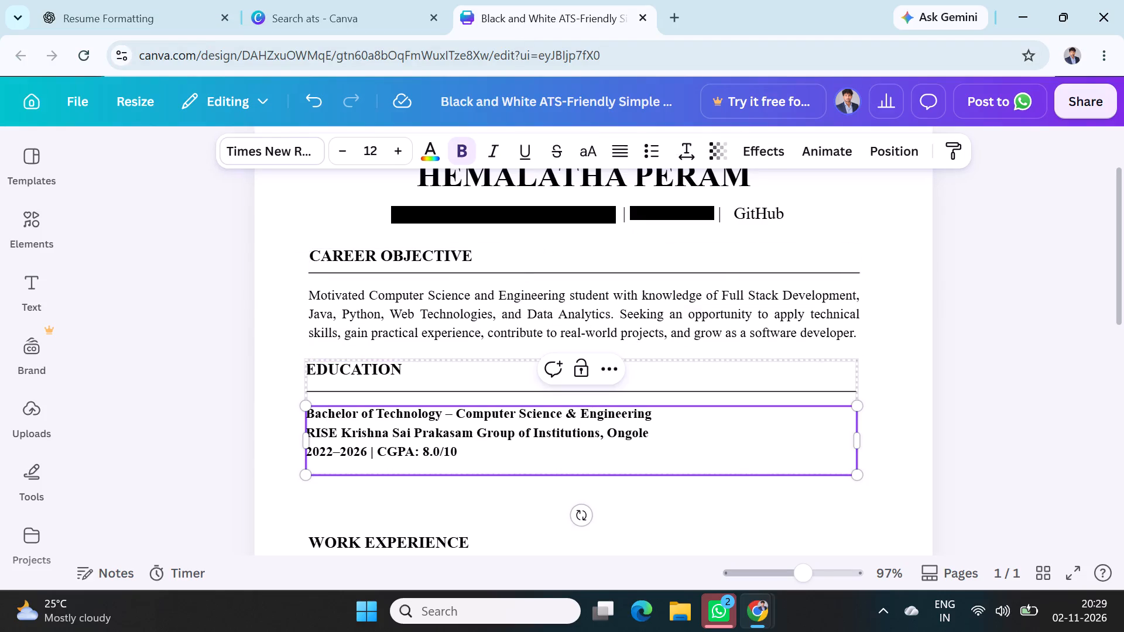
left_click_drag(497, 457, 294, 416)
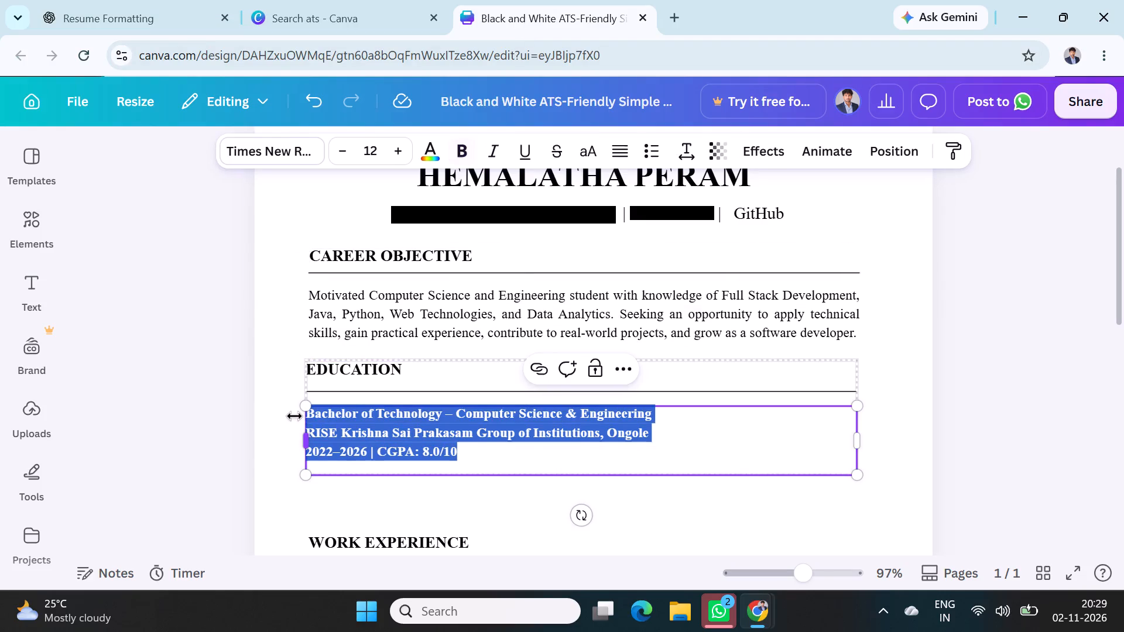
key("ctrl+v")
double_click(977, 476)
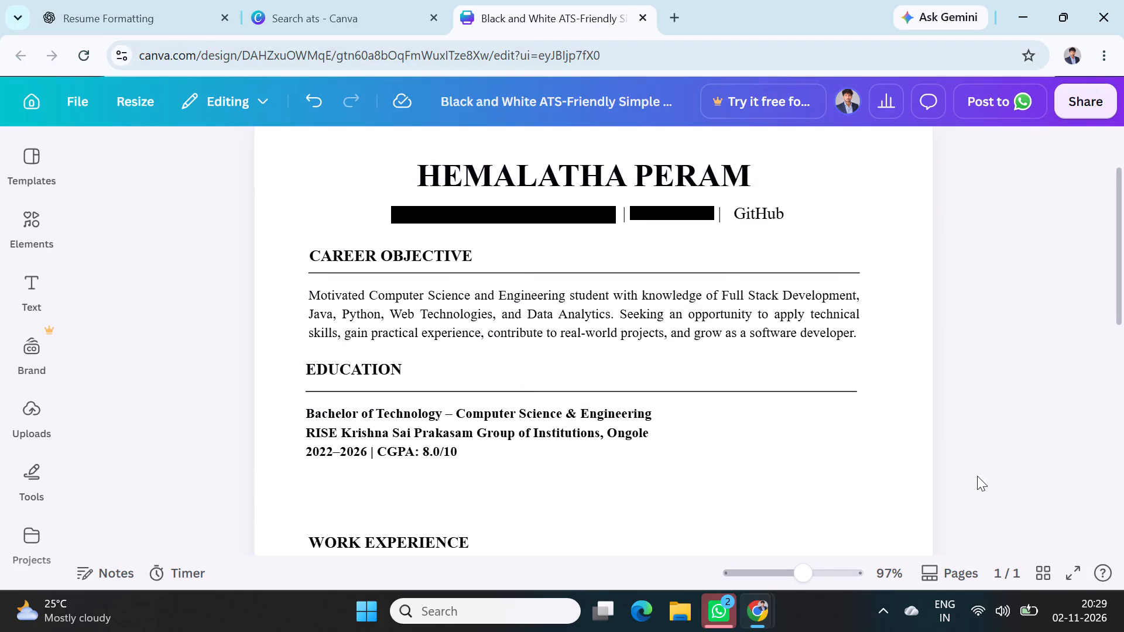
Compare the text formatting of the education details with that of the career objective paragraph.
scroll(977, 476, "down", 1)
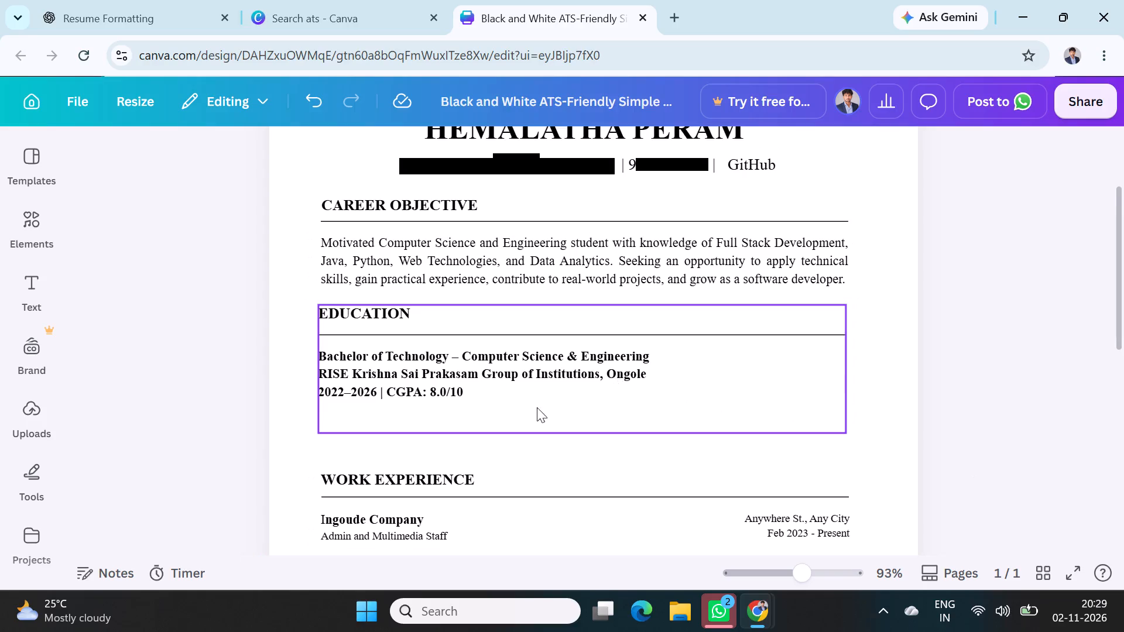
double_click(465, 372)
left_click(465, 382)
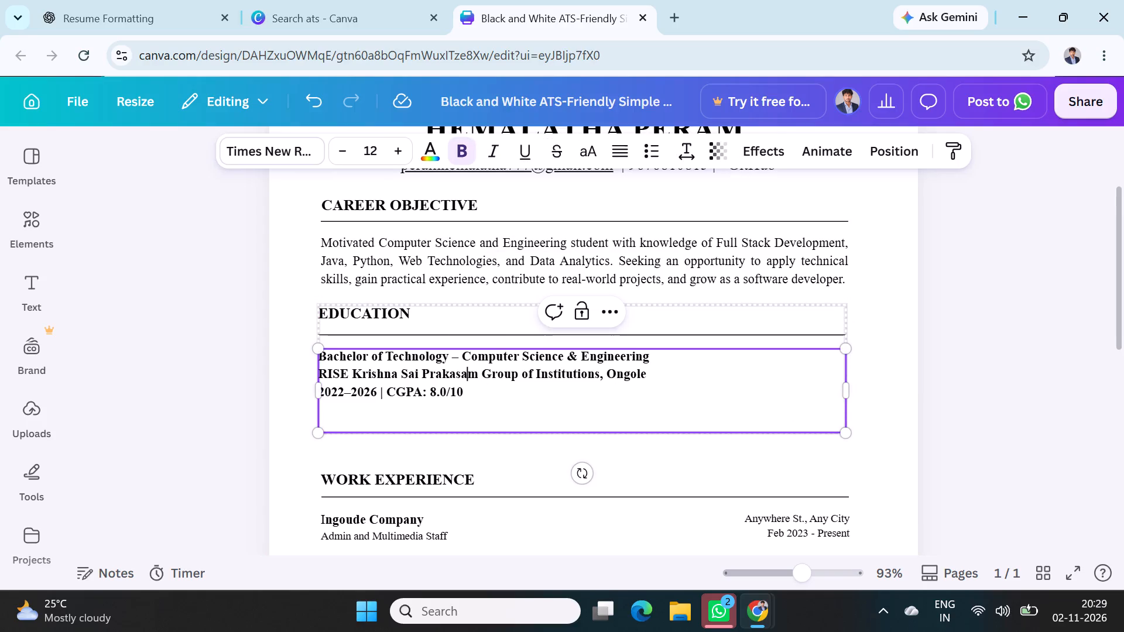
double_click(448, 269)
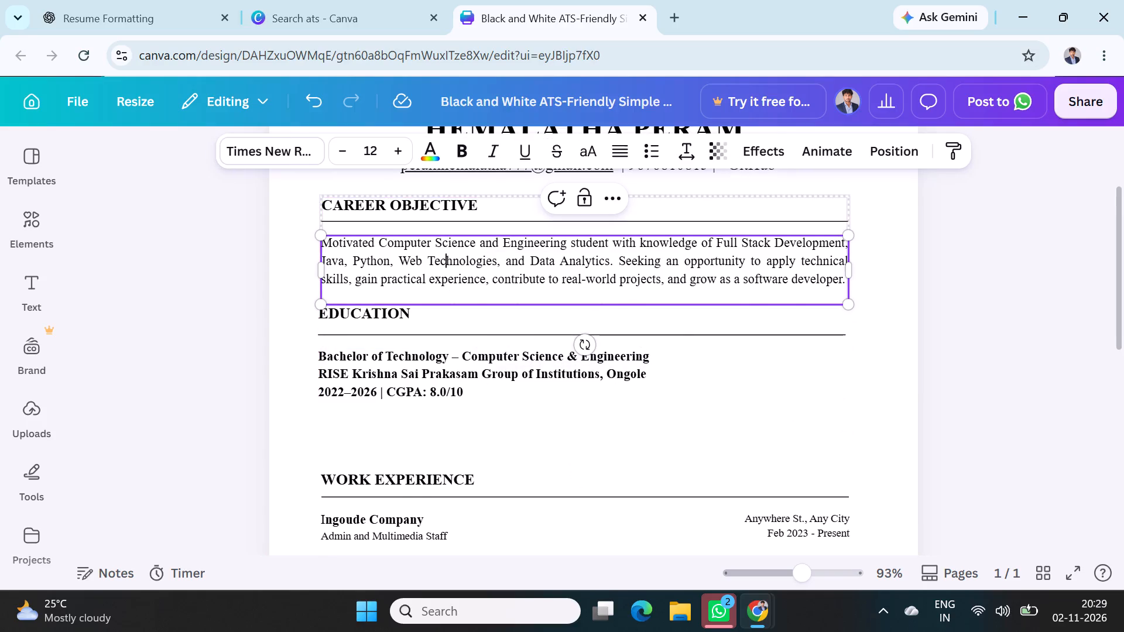
scroll(444, 263, "up", 1)
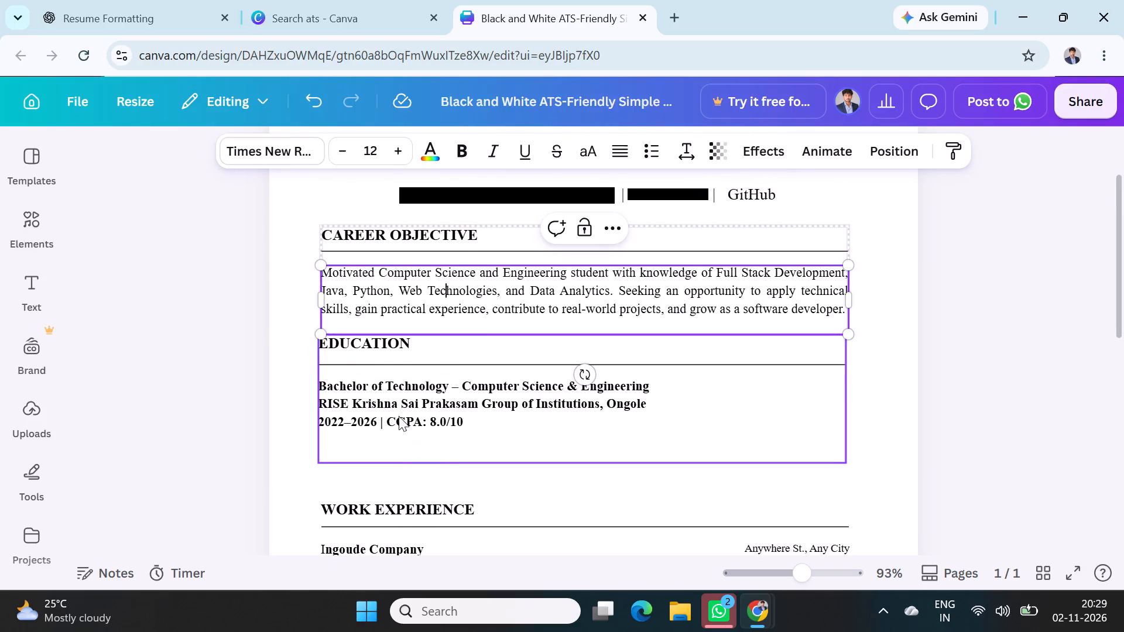
double_click(397, 414)
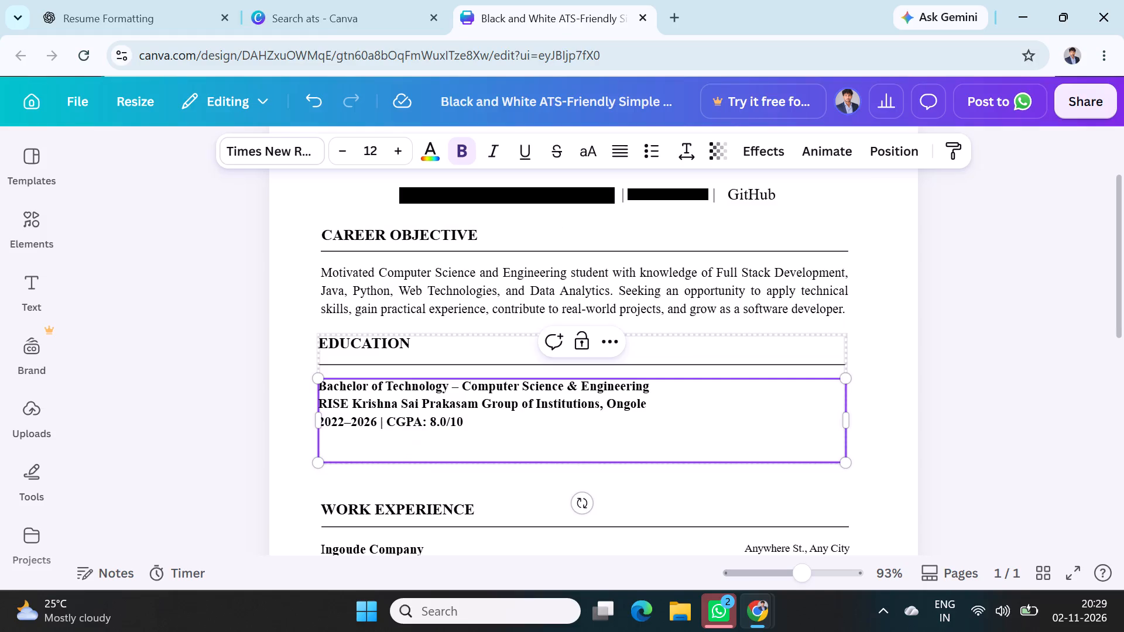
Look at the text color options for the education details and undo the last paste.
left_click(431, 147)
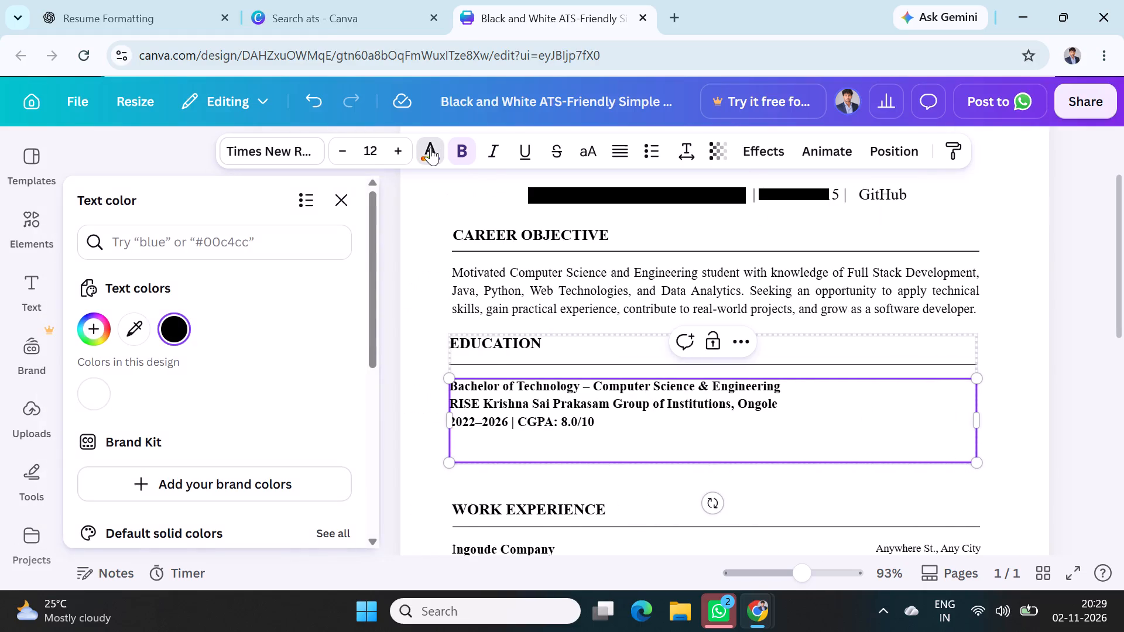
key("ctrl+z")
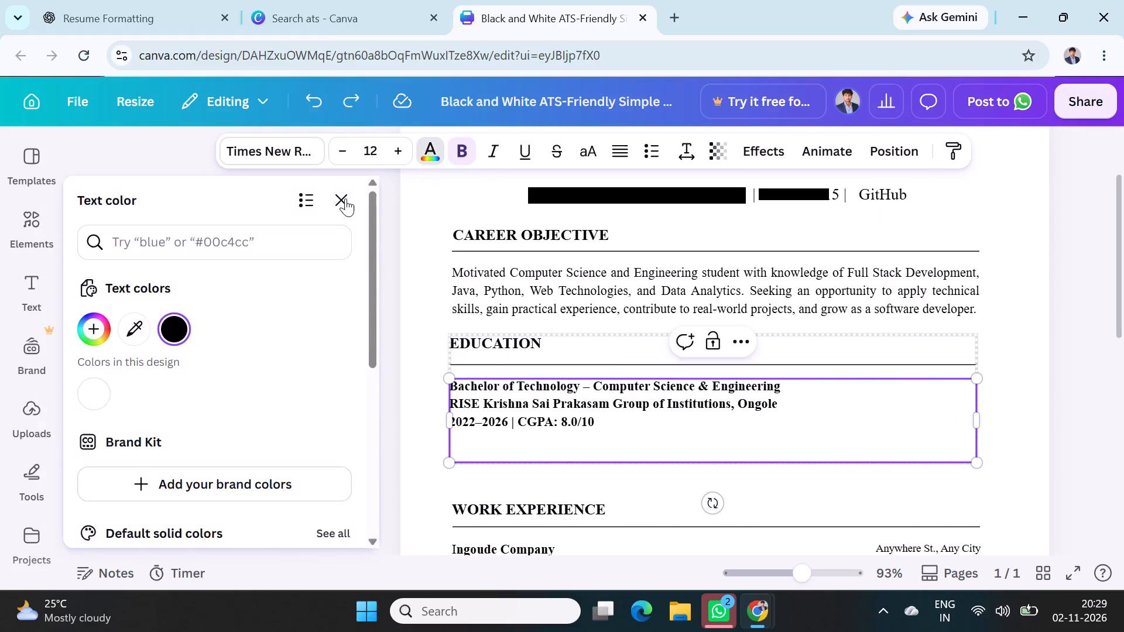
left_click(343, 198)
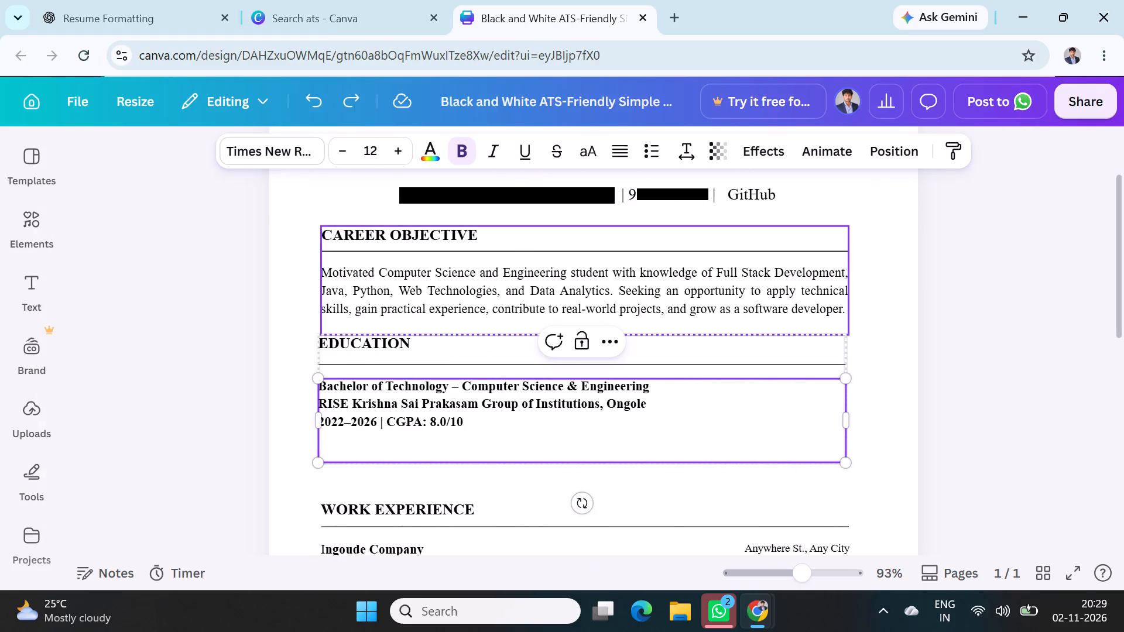
Try italics on the three education detail lines, then remove the italics and set the lines to bold.
left_click_drag(462, 424, 317, 379)
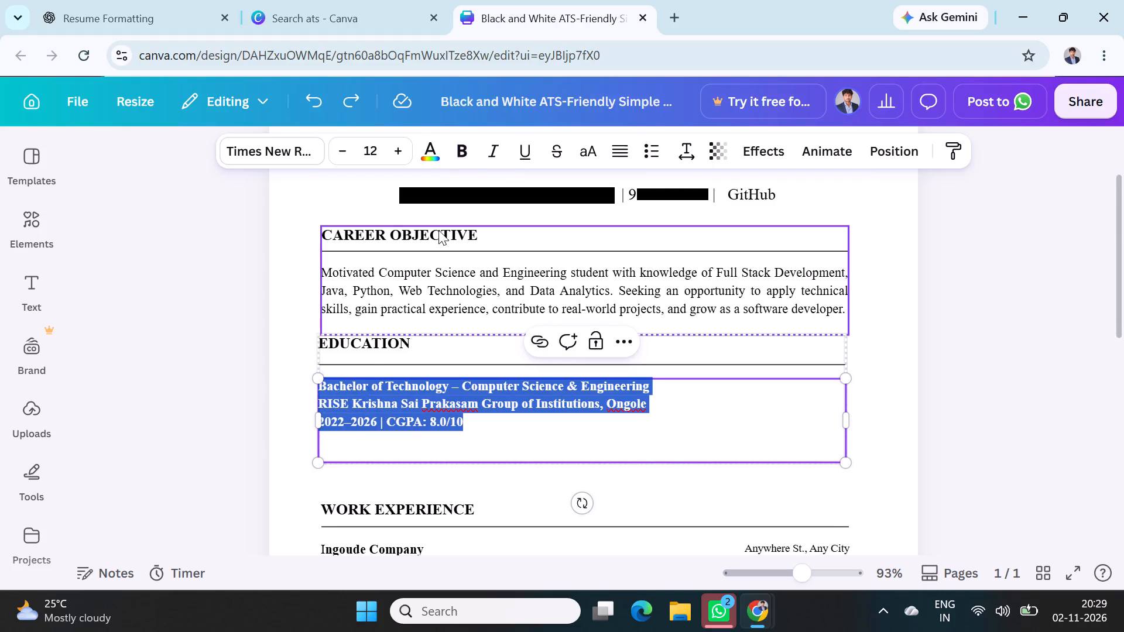
left_click(430, 147)
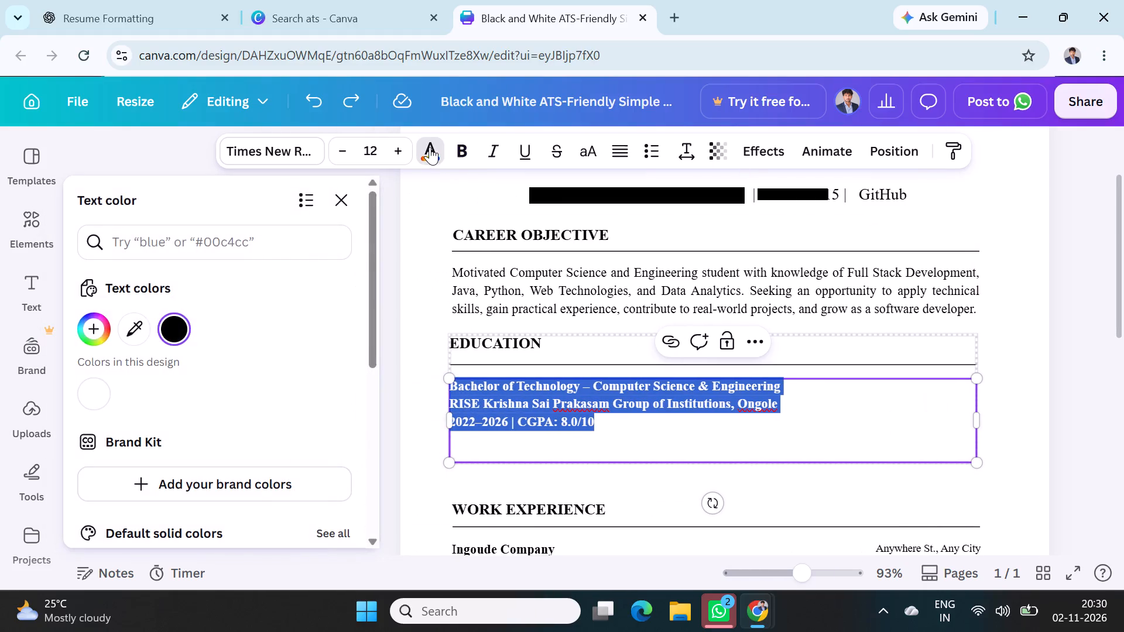
key("ctrl+z")
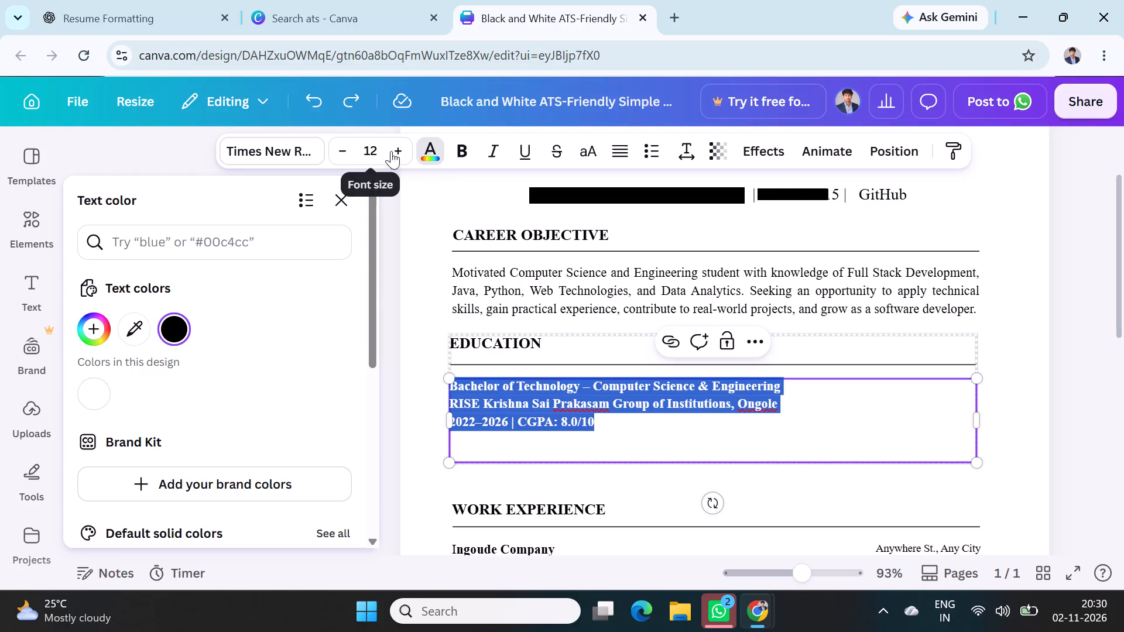
left_click(495, 153)
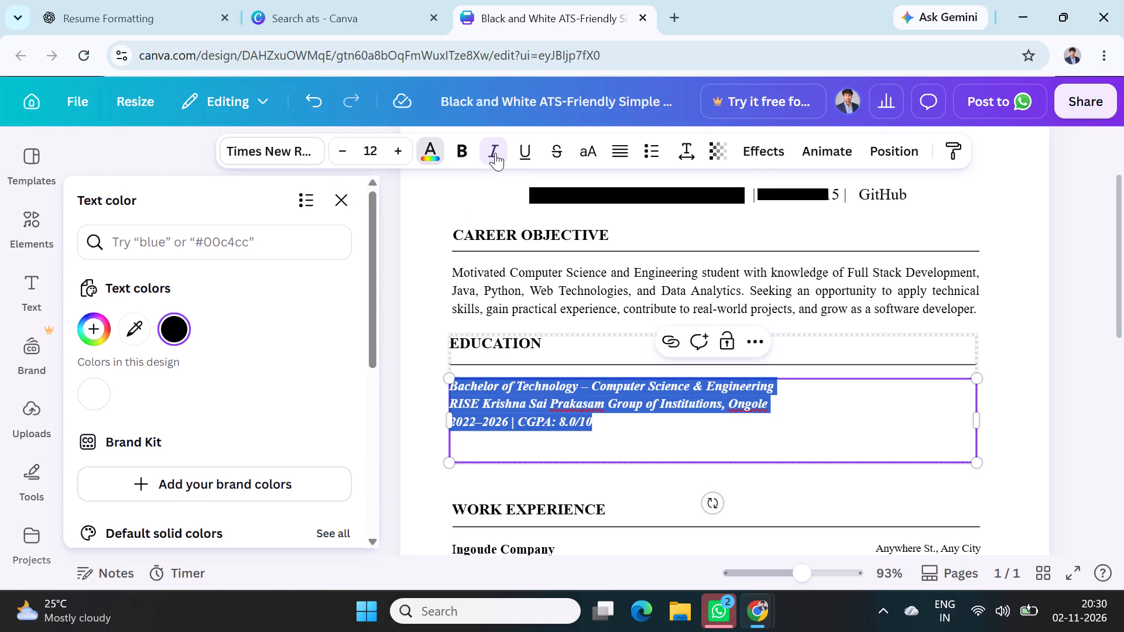
left_click(434, 153)
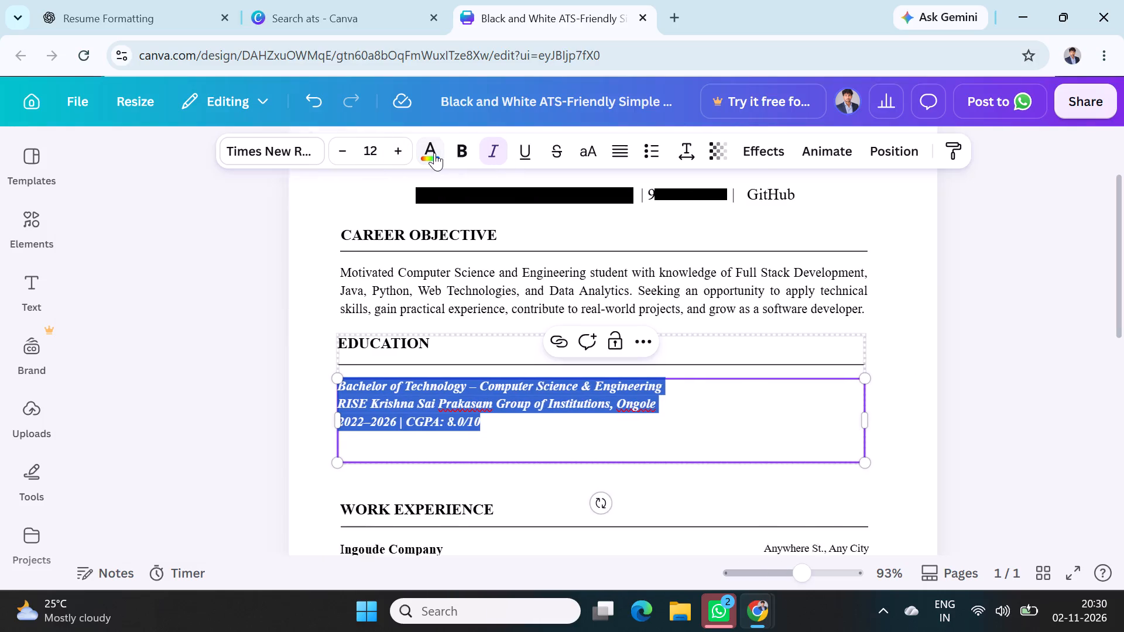
left_click(434, 151)
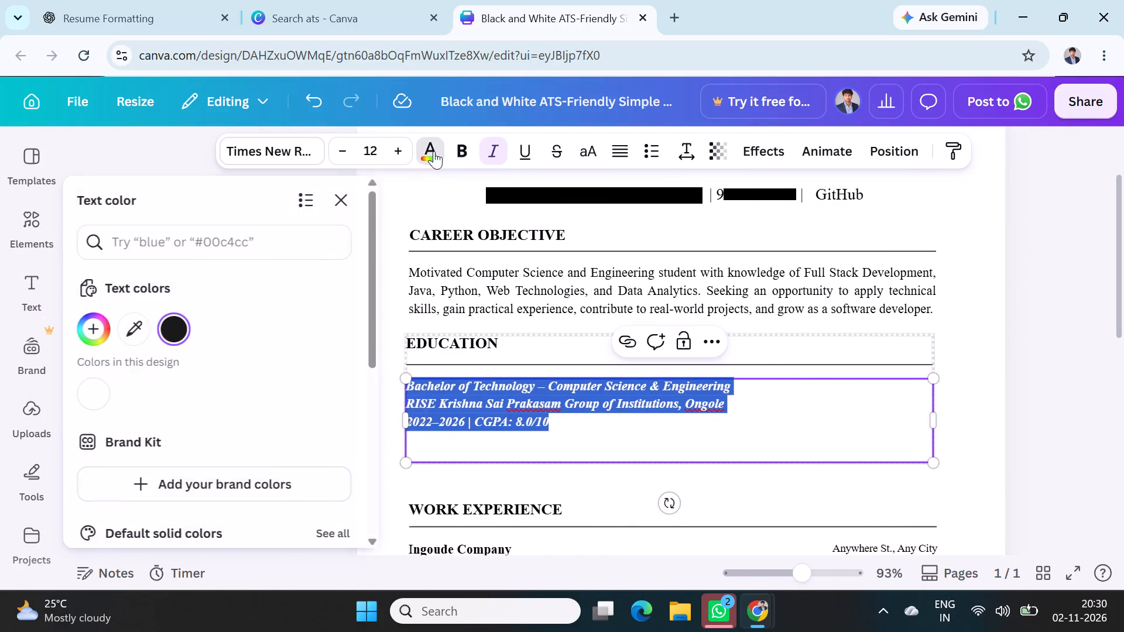
left_click(462, 152)
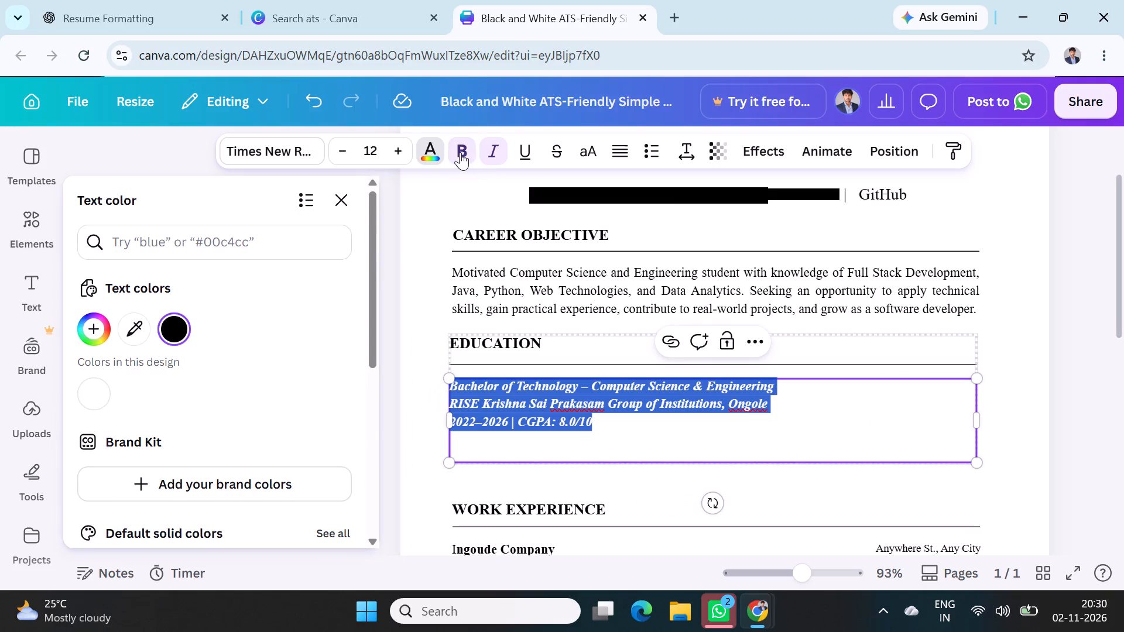
left_click(495, 156)
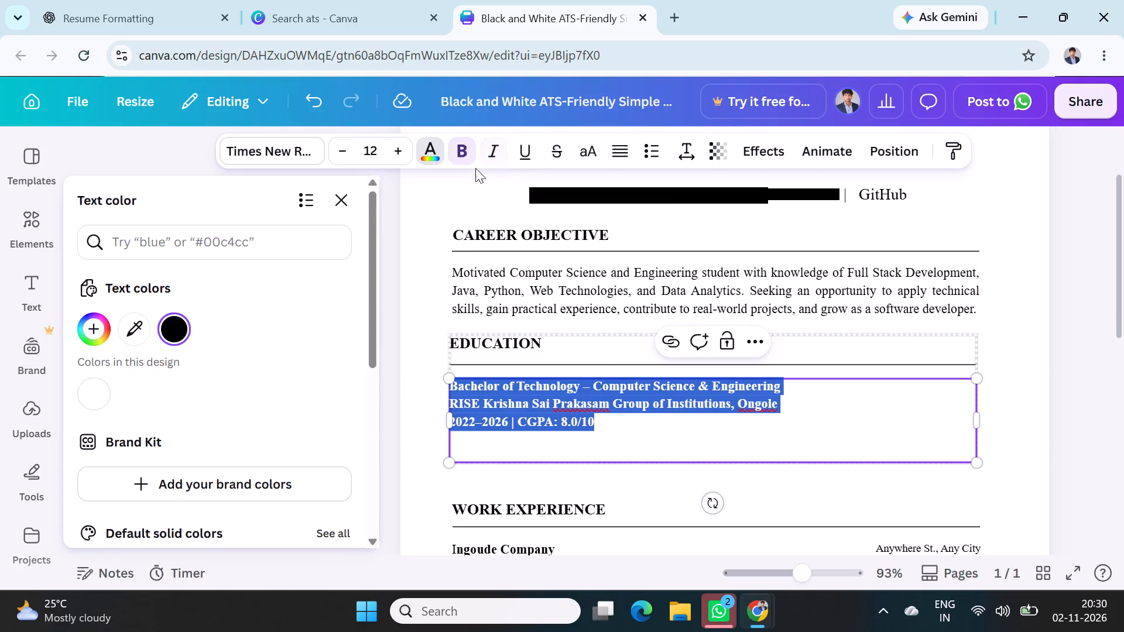
Set the font size of the three education detail lines to 10.
left_click(376, 150)
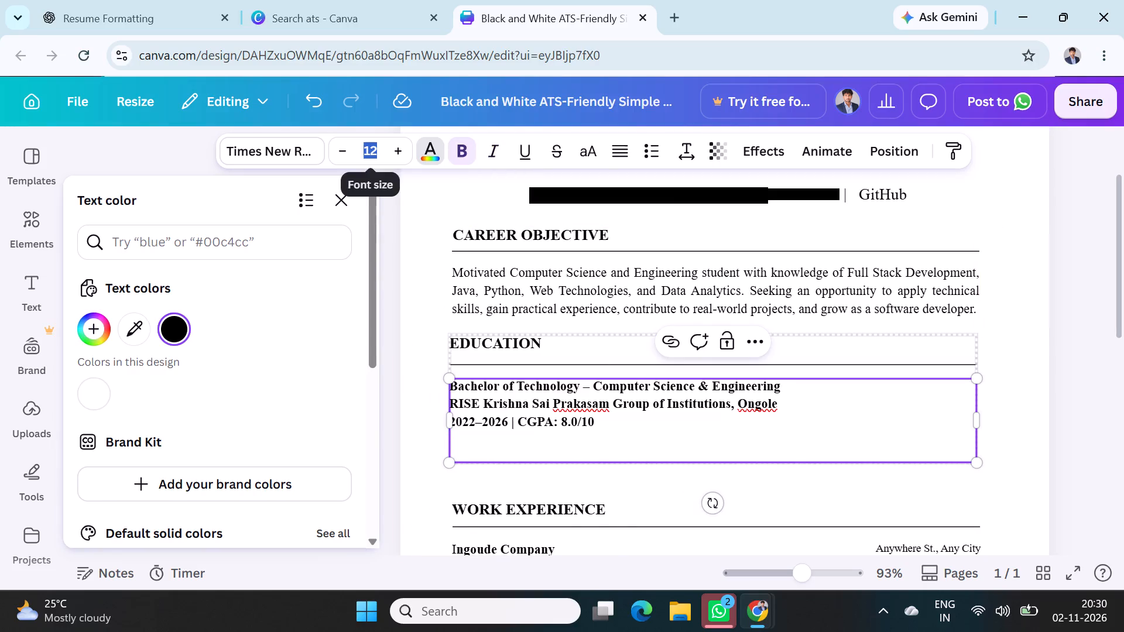
key("BackSpace")
key("6")
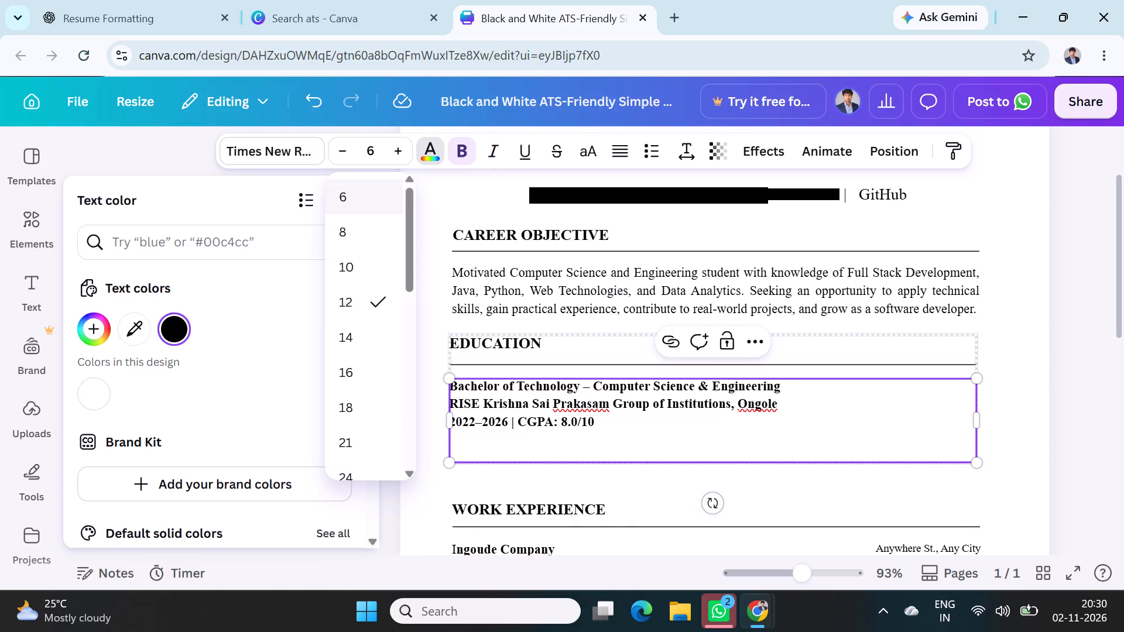
left_click(344, 272)
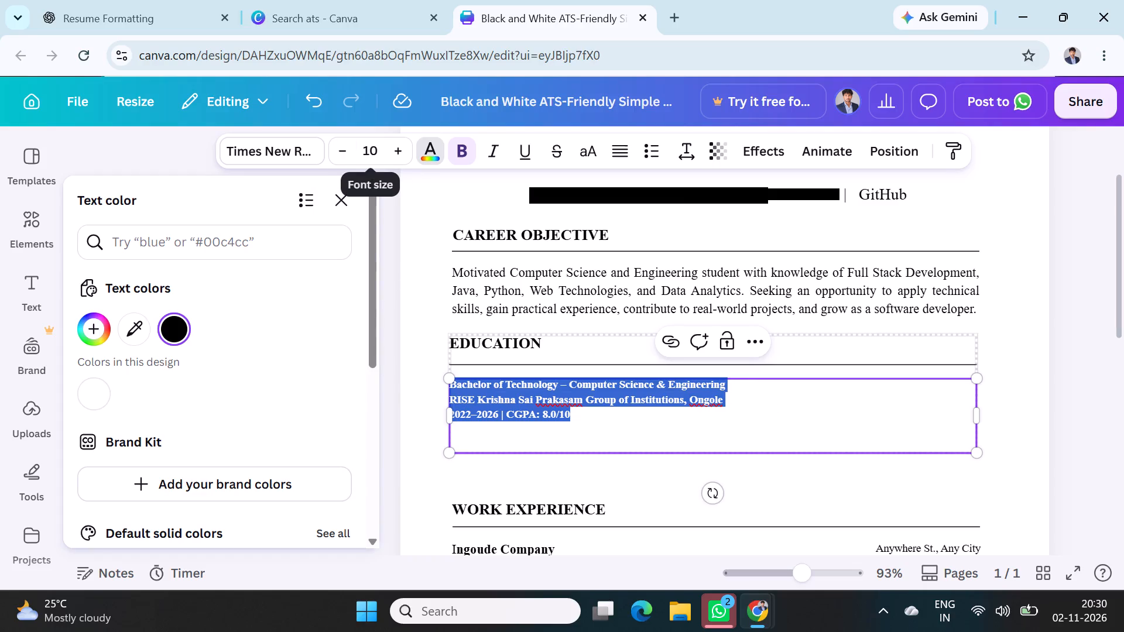
left_click(1023, 419)
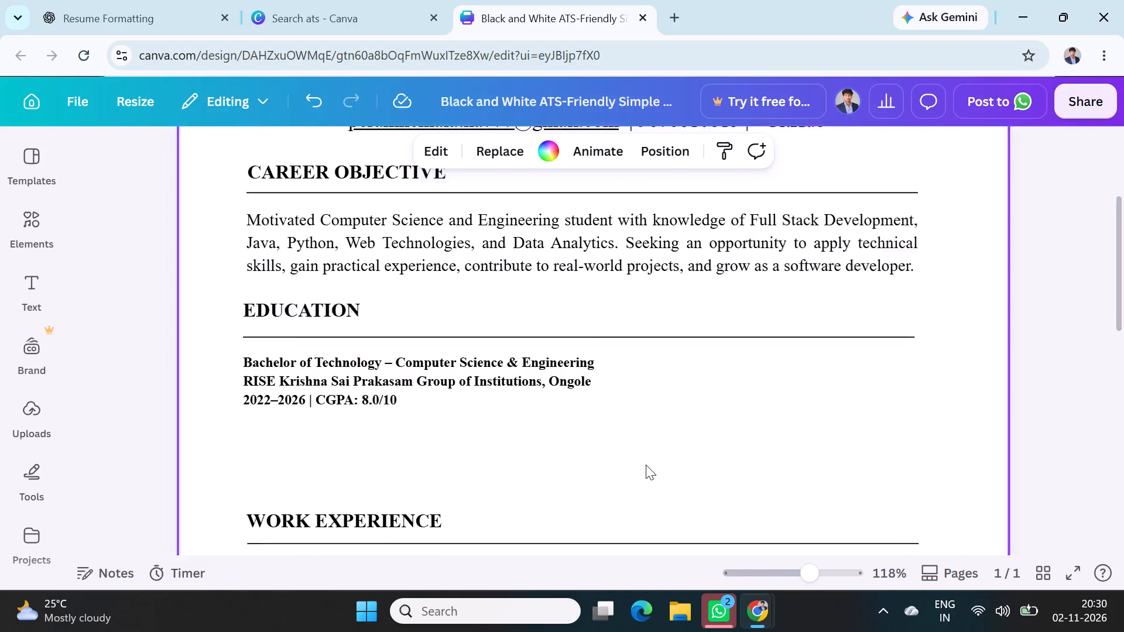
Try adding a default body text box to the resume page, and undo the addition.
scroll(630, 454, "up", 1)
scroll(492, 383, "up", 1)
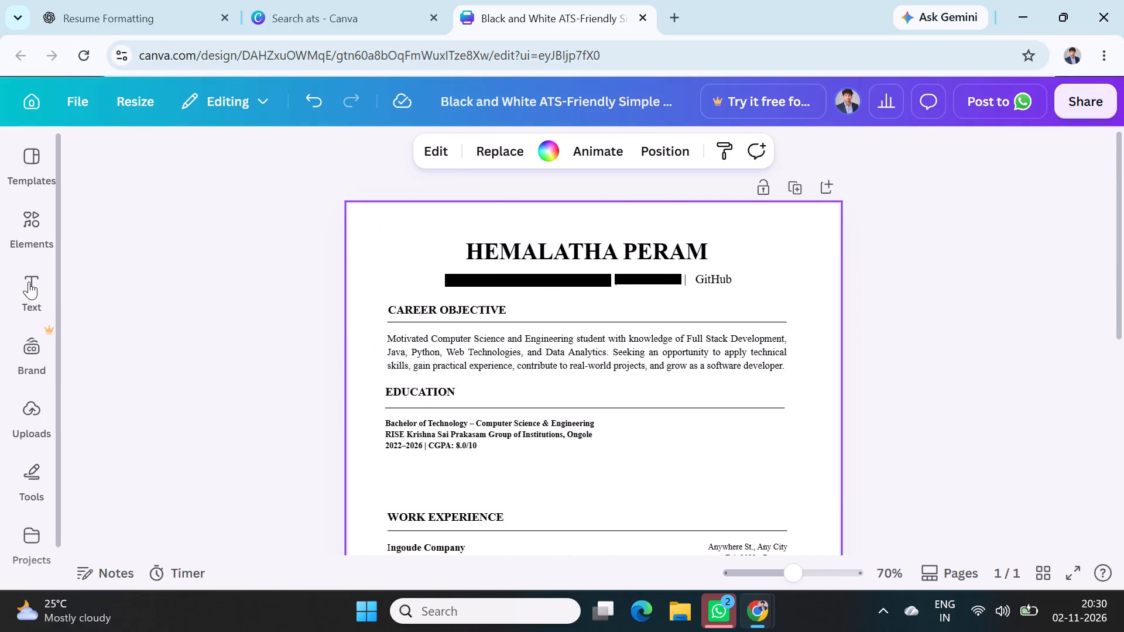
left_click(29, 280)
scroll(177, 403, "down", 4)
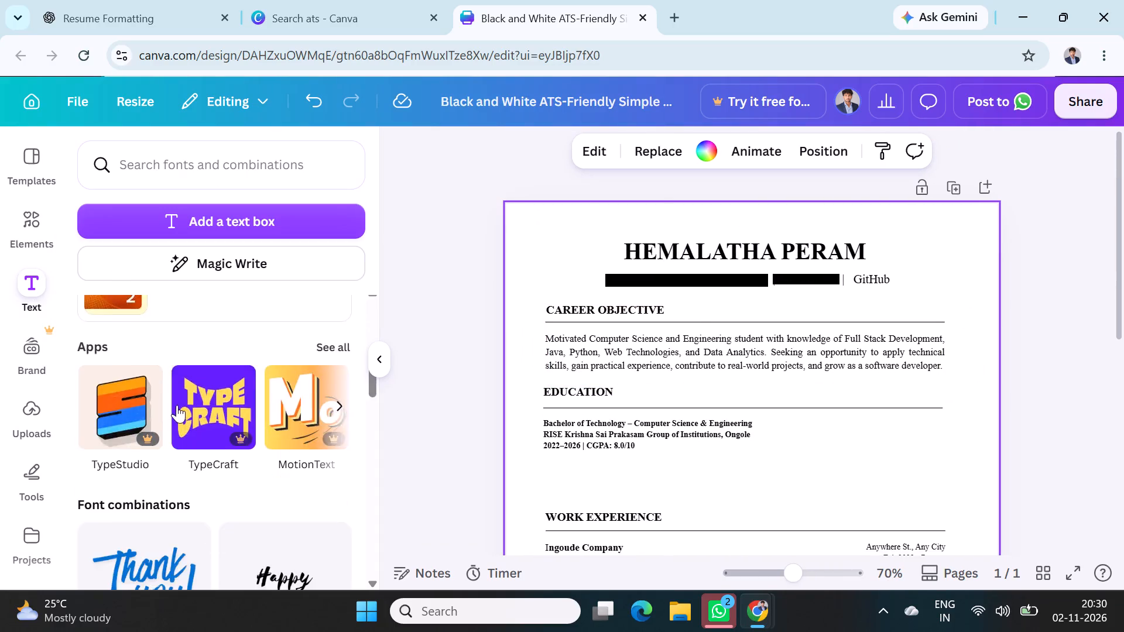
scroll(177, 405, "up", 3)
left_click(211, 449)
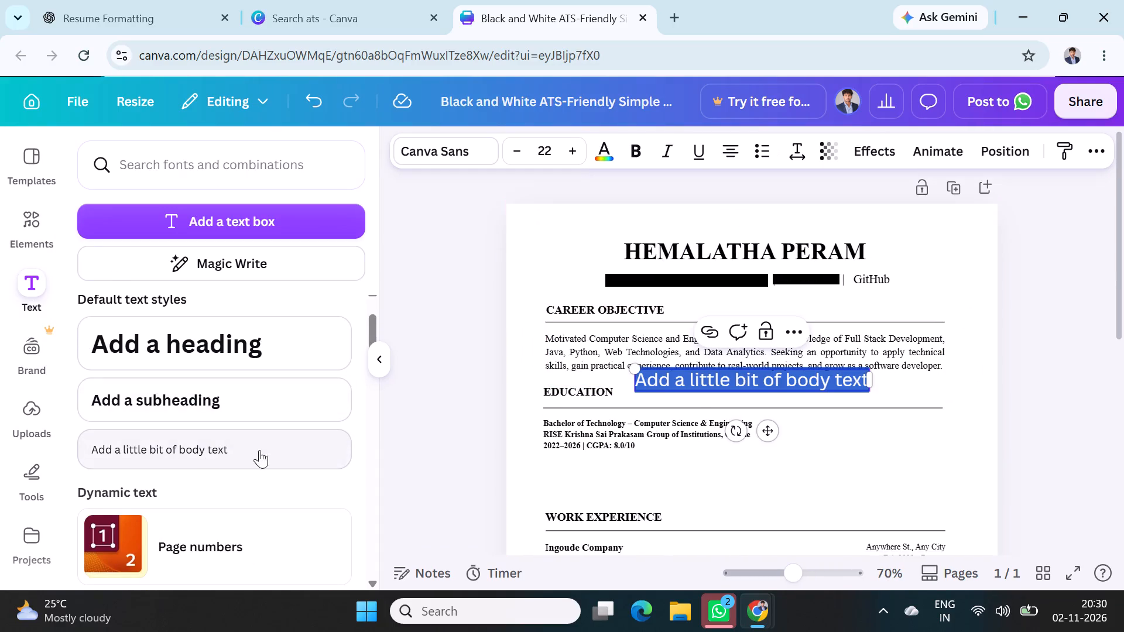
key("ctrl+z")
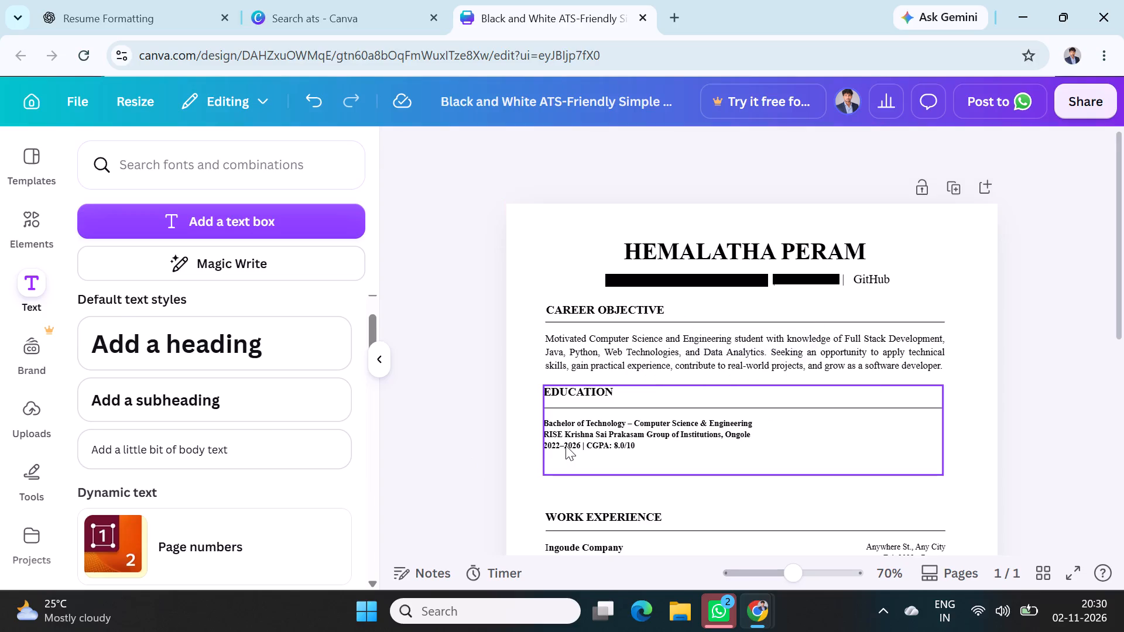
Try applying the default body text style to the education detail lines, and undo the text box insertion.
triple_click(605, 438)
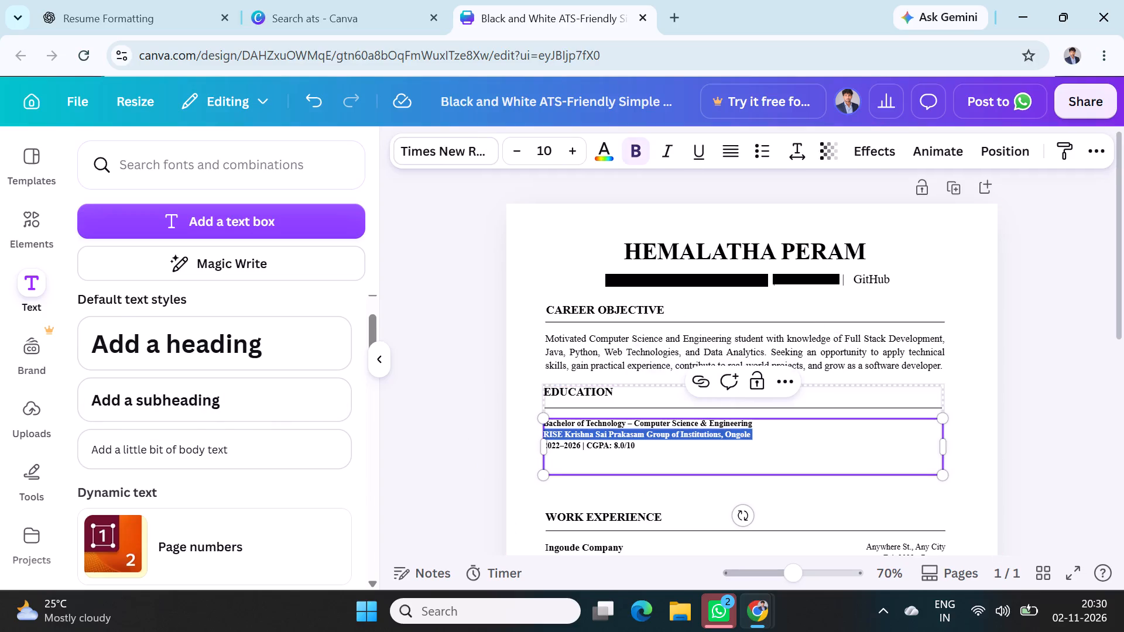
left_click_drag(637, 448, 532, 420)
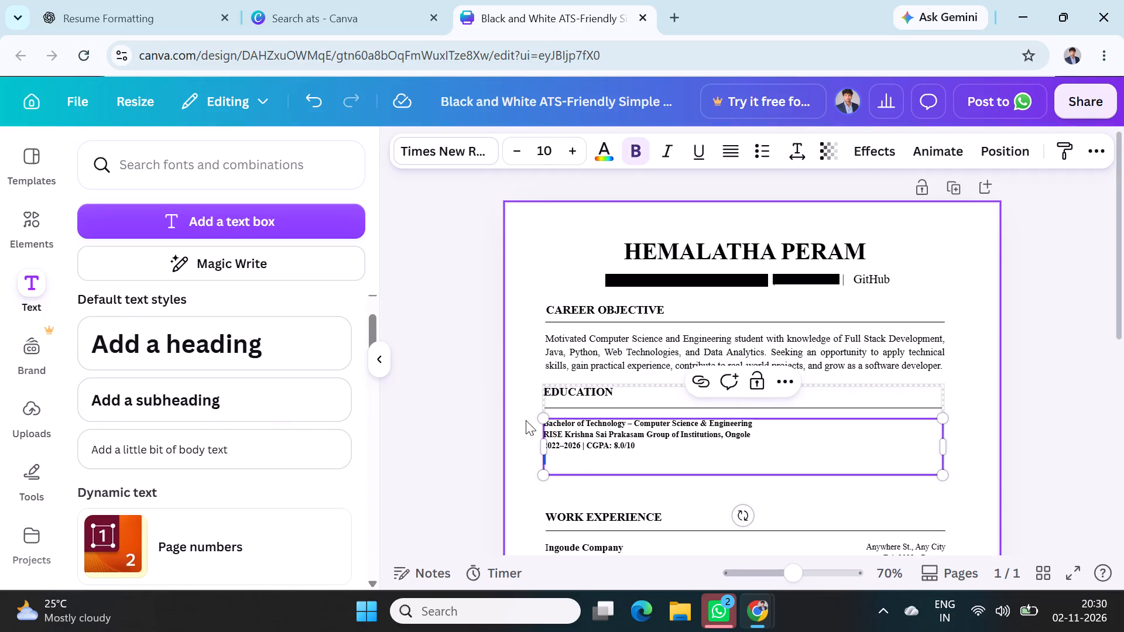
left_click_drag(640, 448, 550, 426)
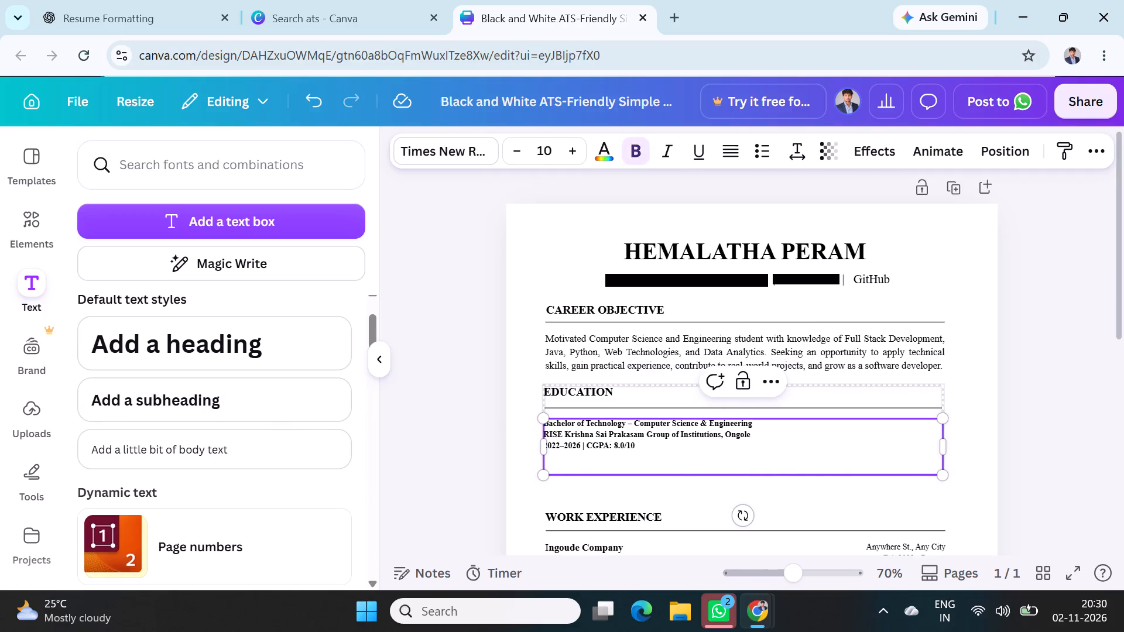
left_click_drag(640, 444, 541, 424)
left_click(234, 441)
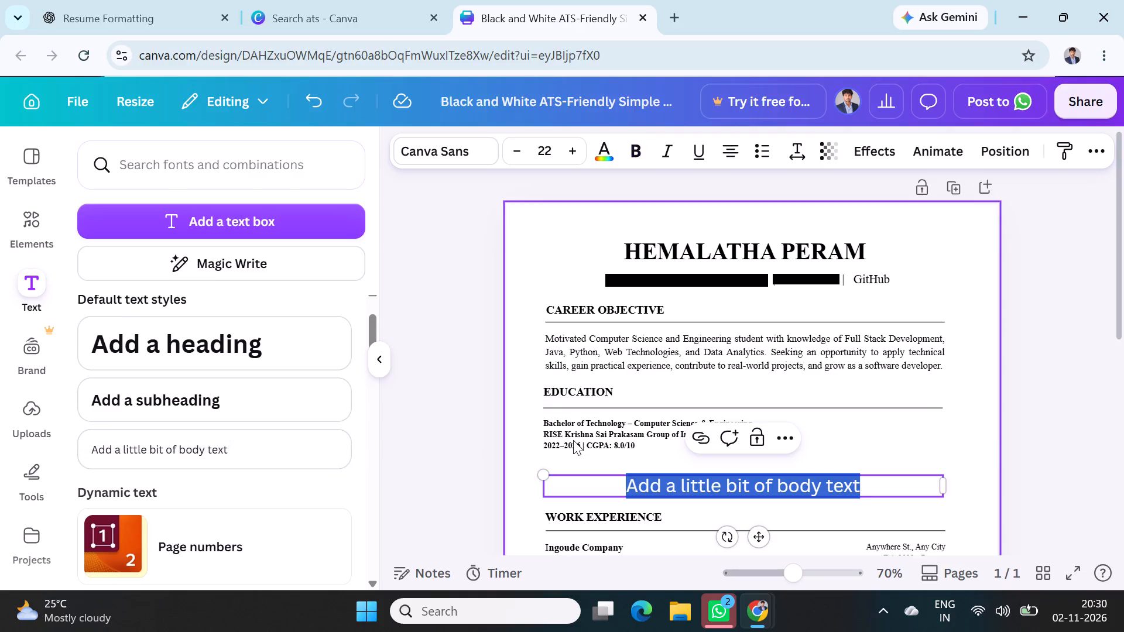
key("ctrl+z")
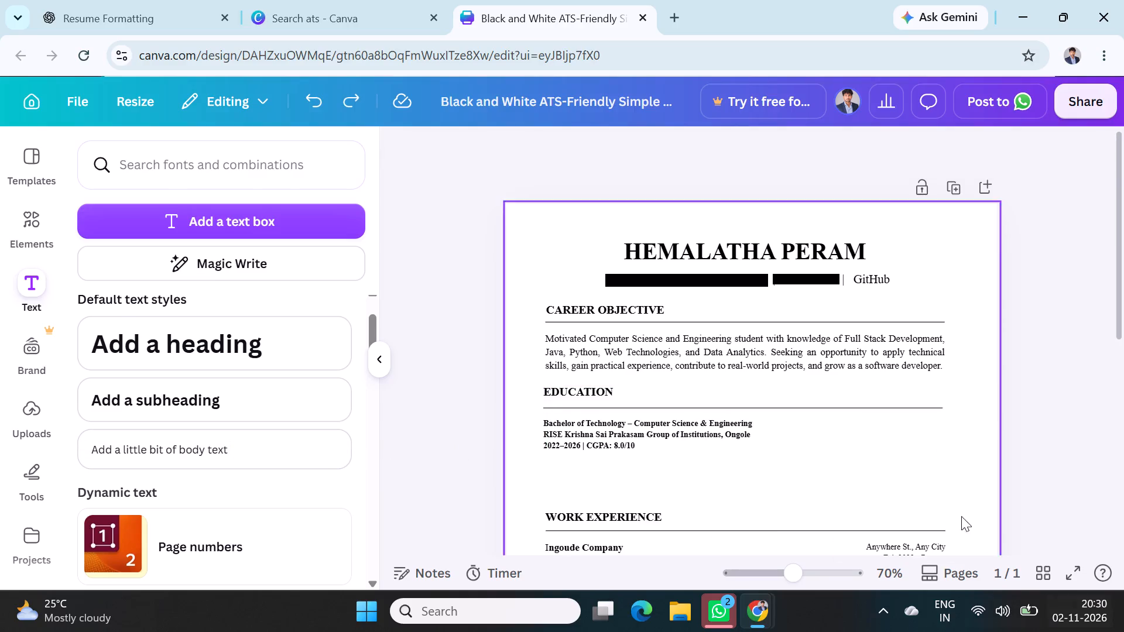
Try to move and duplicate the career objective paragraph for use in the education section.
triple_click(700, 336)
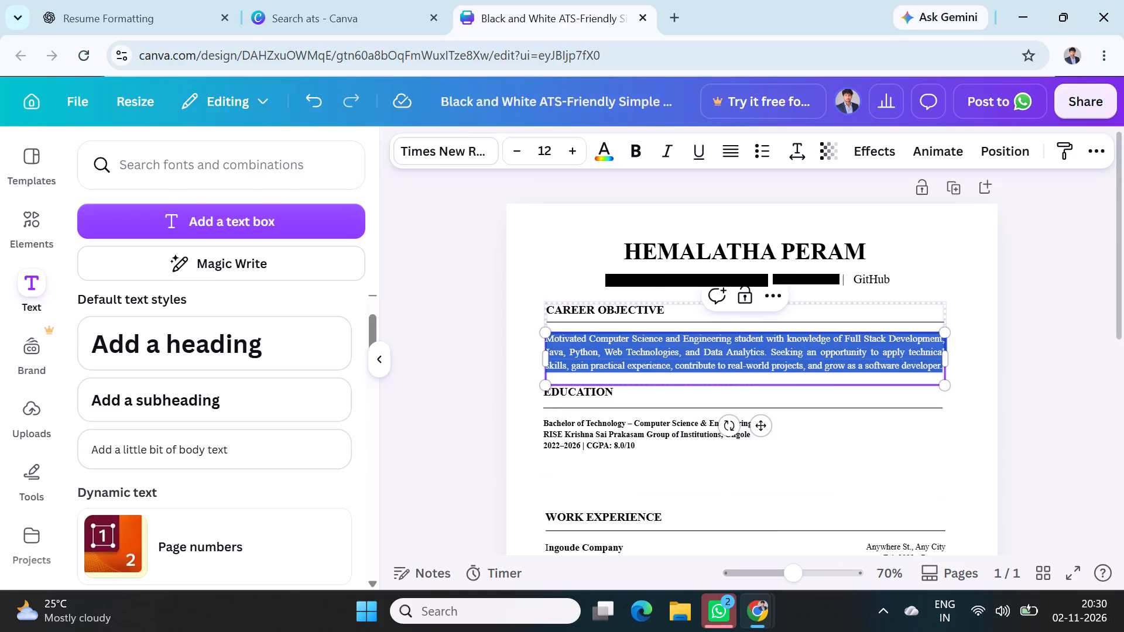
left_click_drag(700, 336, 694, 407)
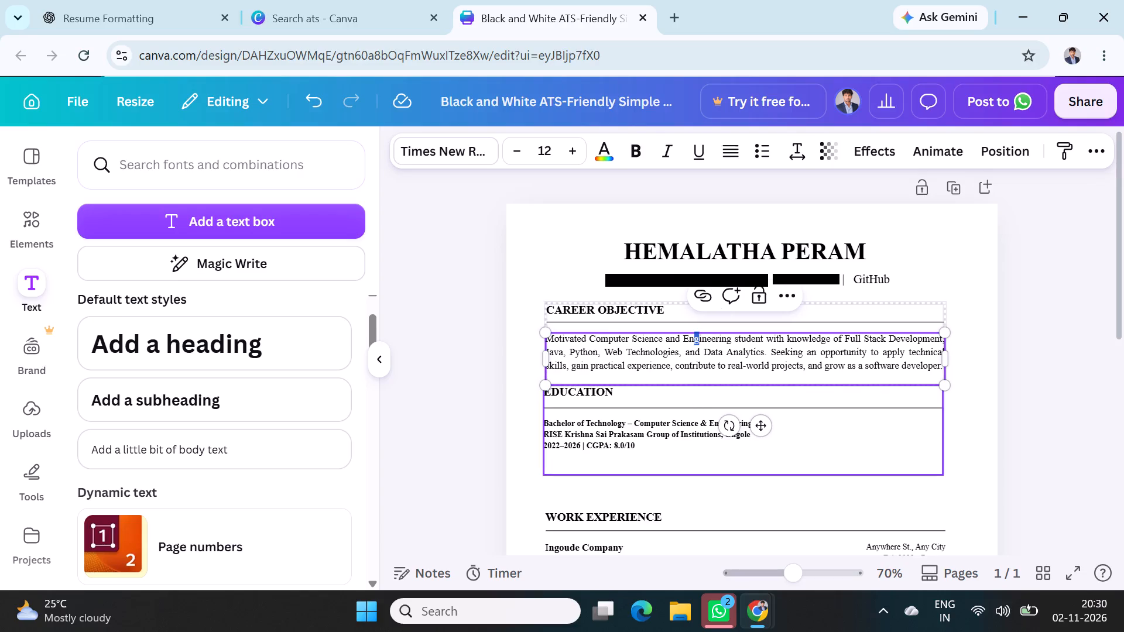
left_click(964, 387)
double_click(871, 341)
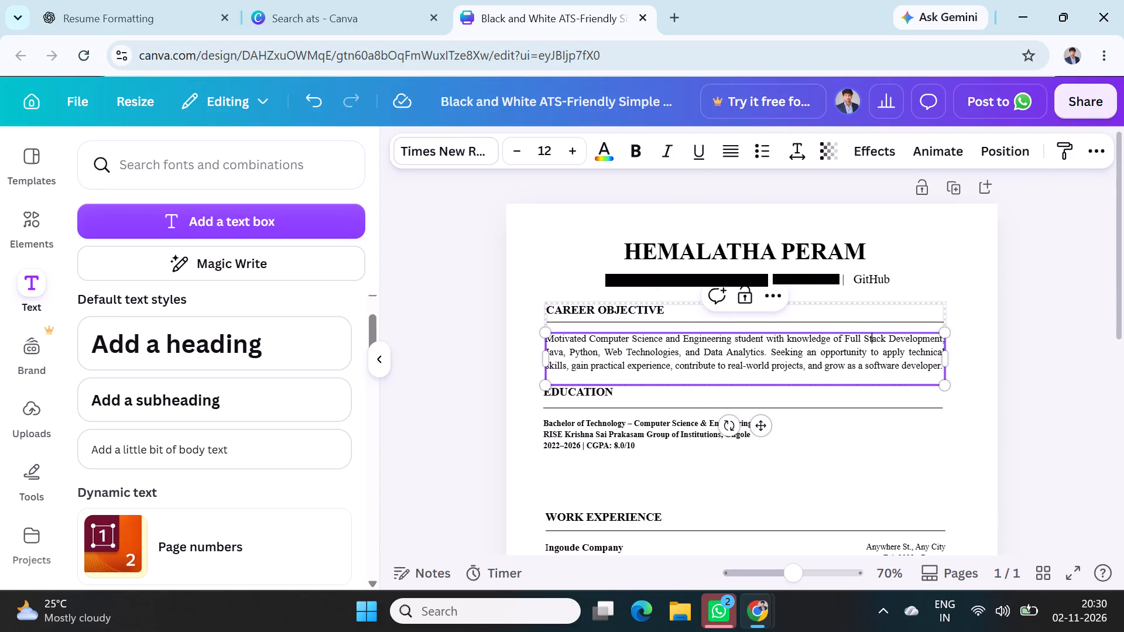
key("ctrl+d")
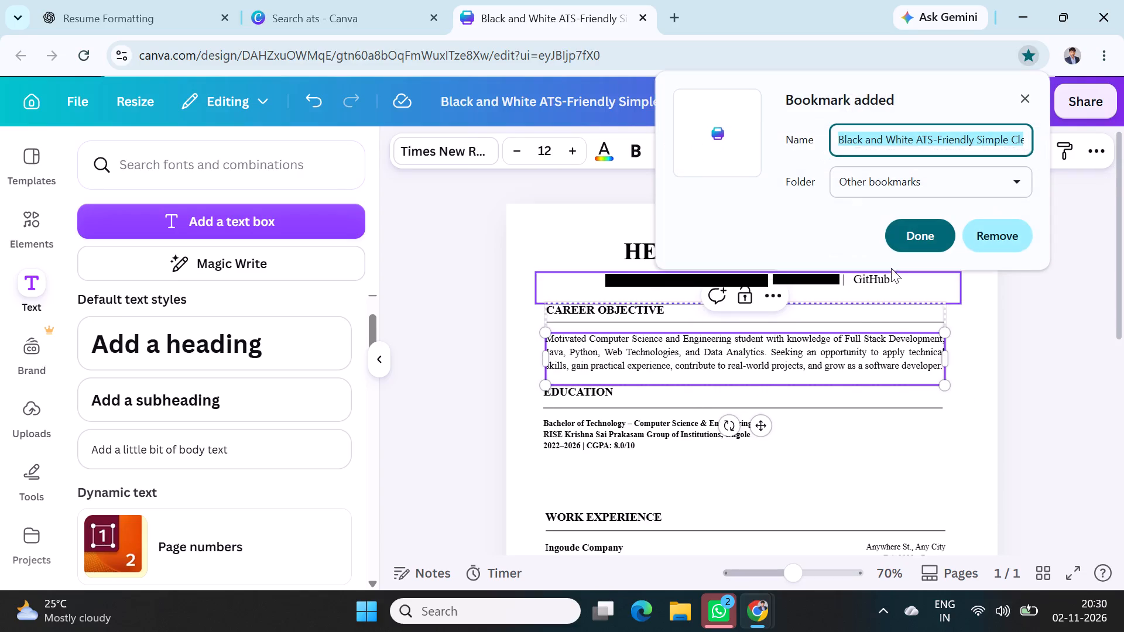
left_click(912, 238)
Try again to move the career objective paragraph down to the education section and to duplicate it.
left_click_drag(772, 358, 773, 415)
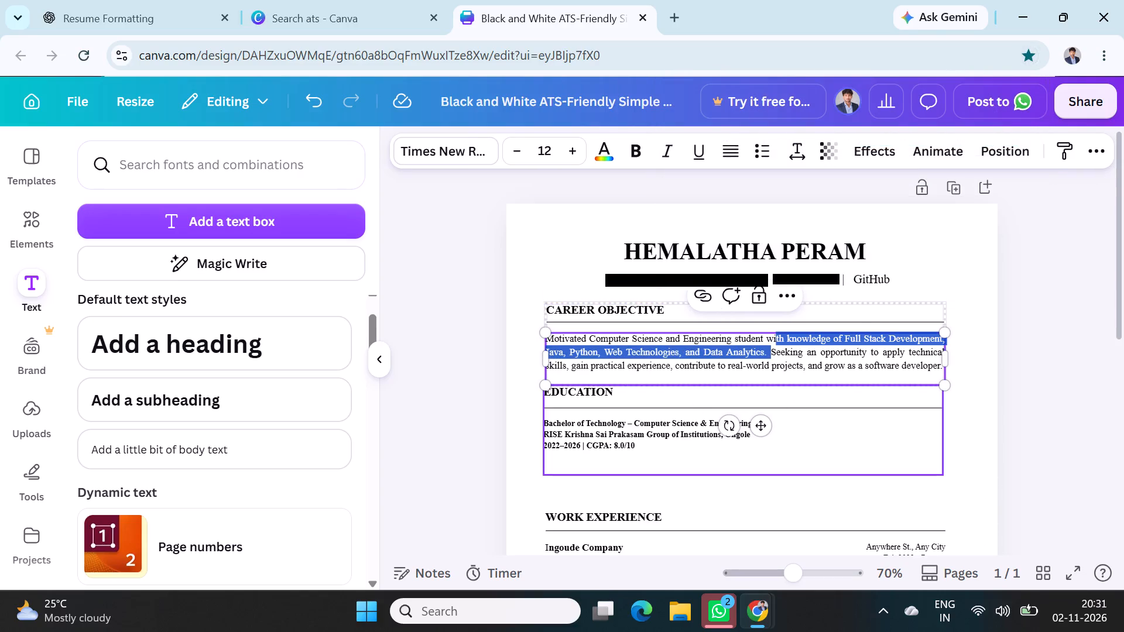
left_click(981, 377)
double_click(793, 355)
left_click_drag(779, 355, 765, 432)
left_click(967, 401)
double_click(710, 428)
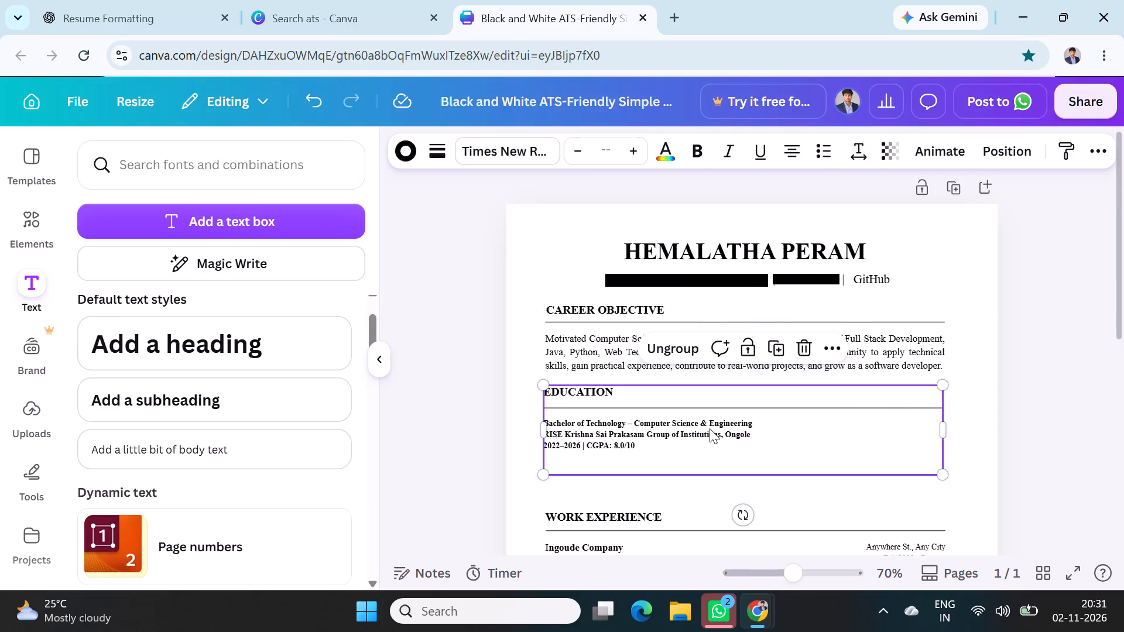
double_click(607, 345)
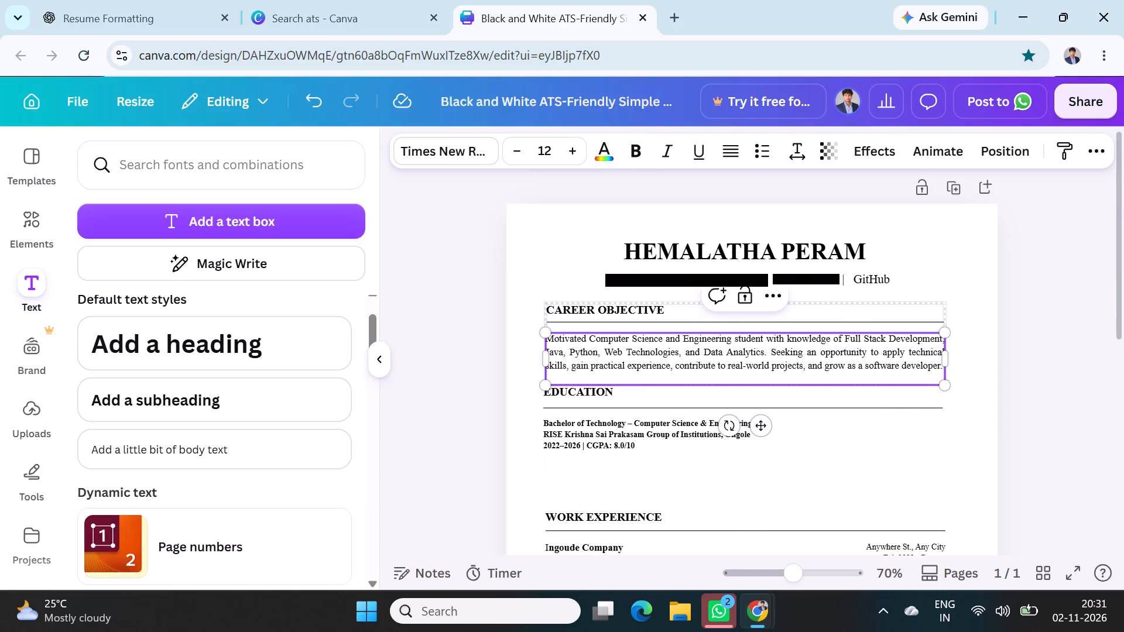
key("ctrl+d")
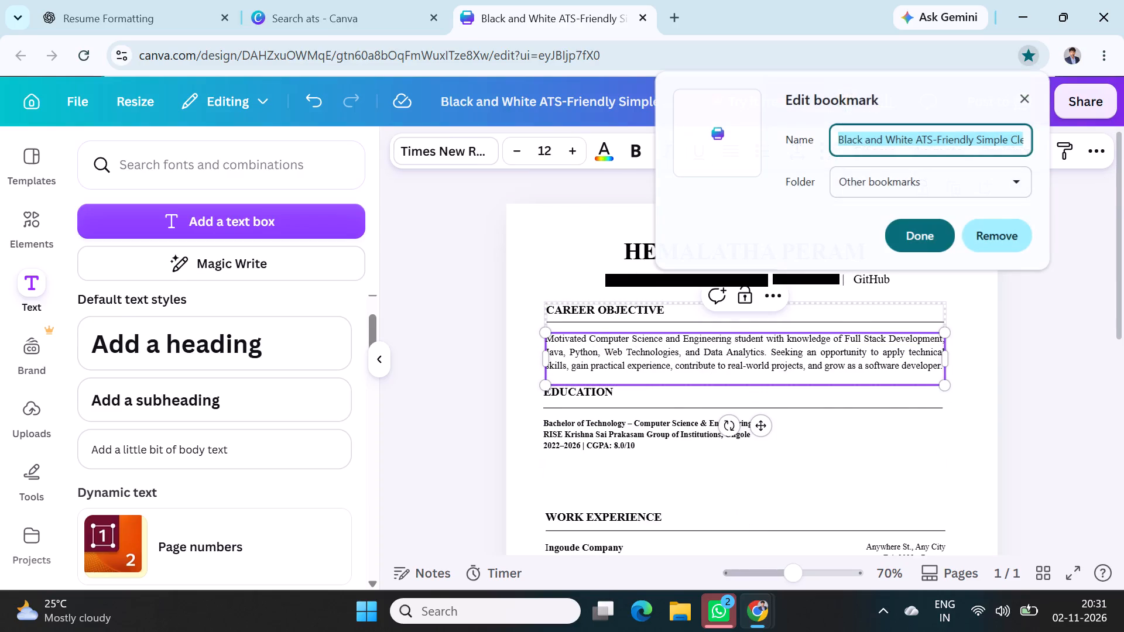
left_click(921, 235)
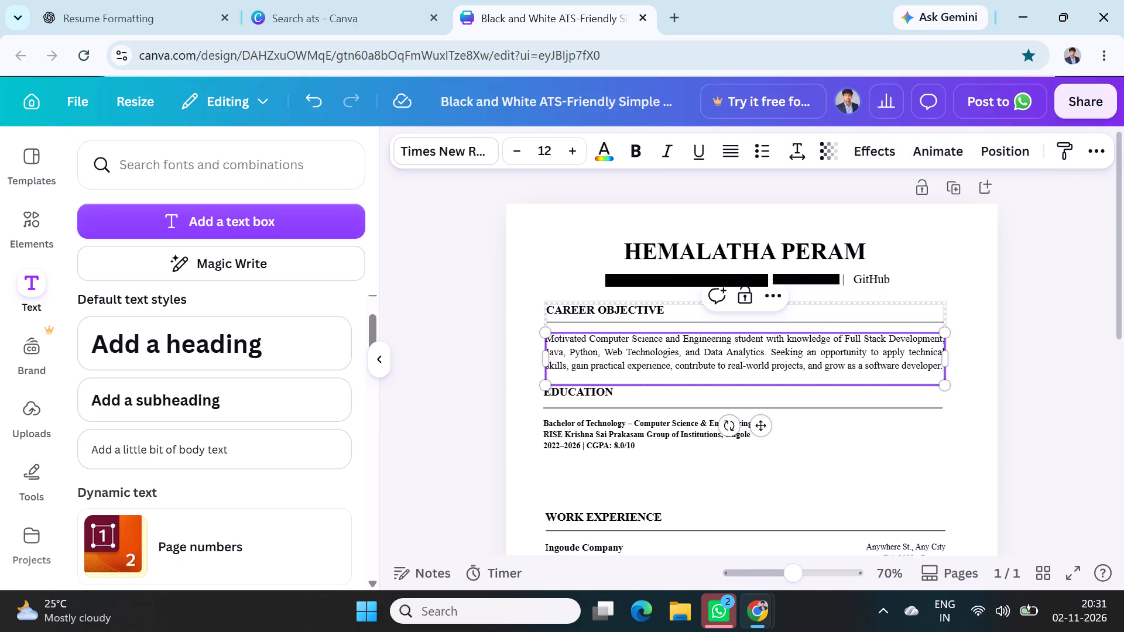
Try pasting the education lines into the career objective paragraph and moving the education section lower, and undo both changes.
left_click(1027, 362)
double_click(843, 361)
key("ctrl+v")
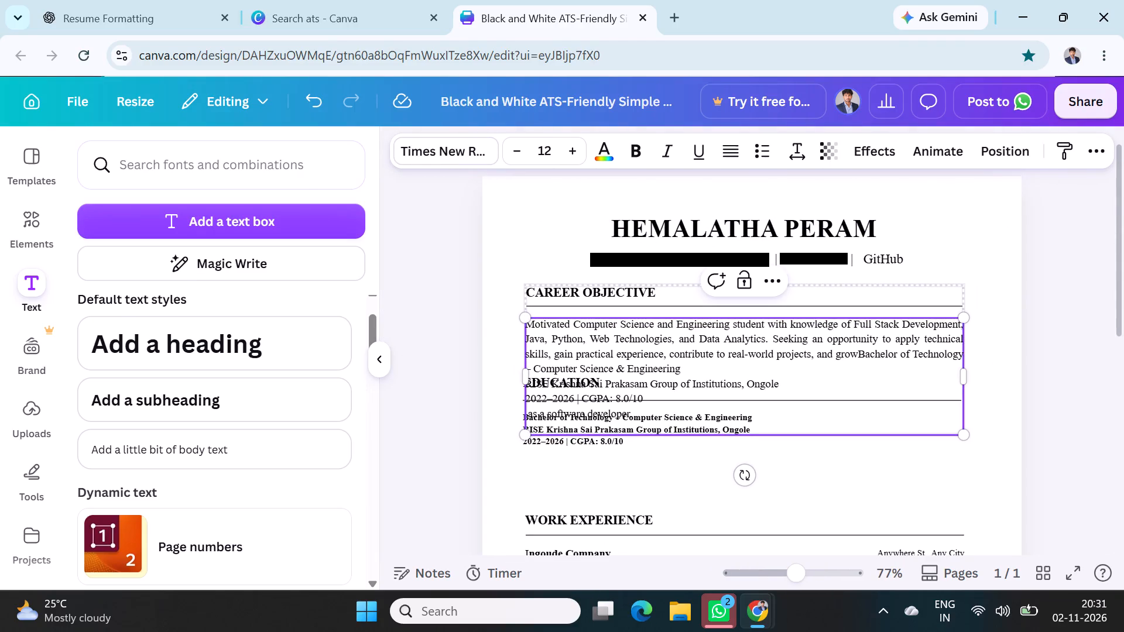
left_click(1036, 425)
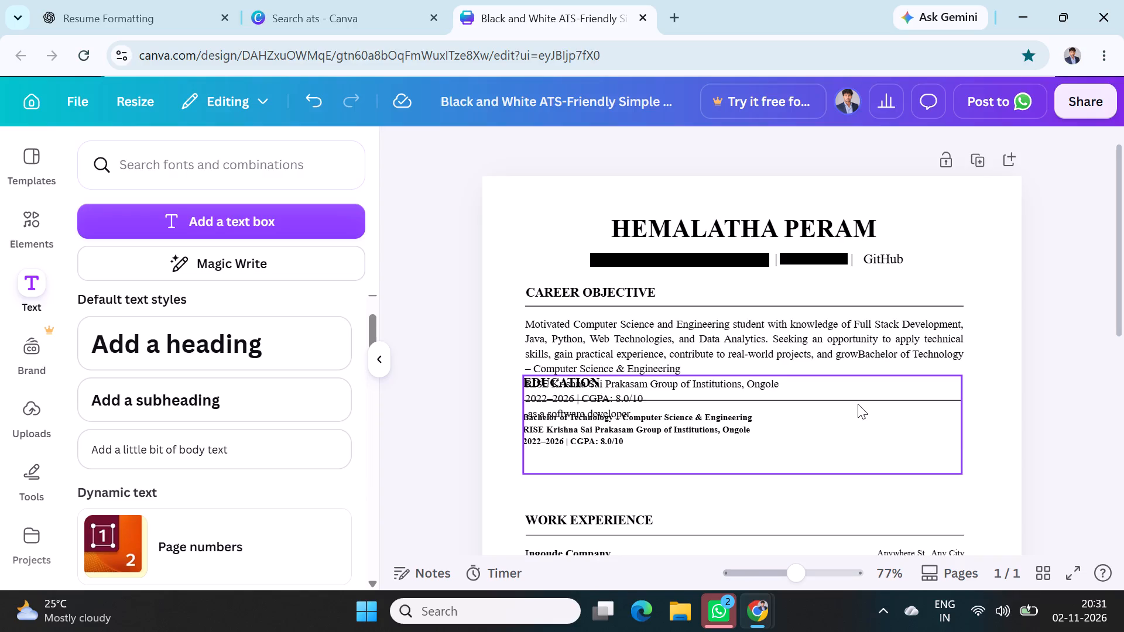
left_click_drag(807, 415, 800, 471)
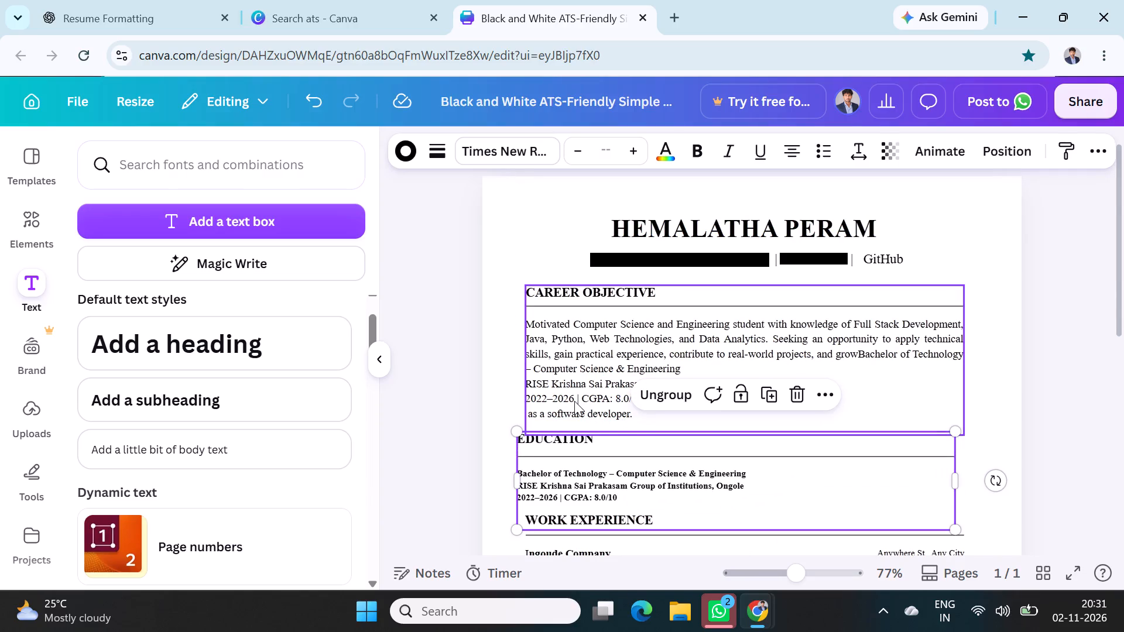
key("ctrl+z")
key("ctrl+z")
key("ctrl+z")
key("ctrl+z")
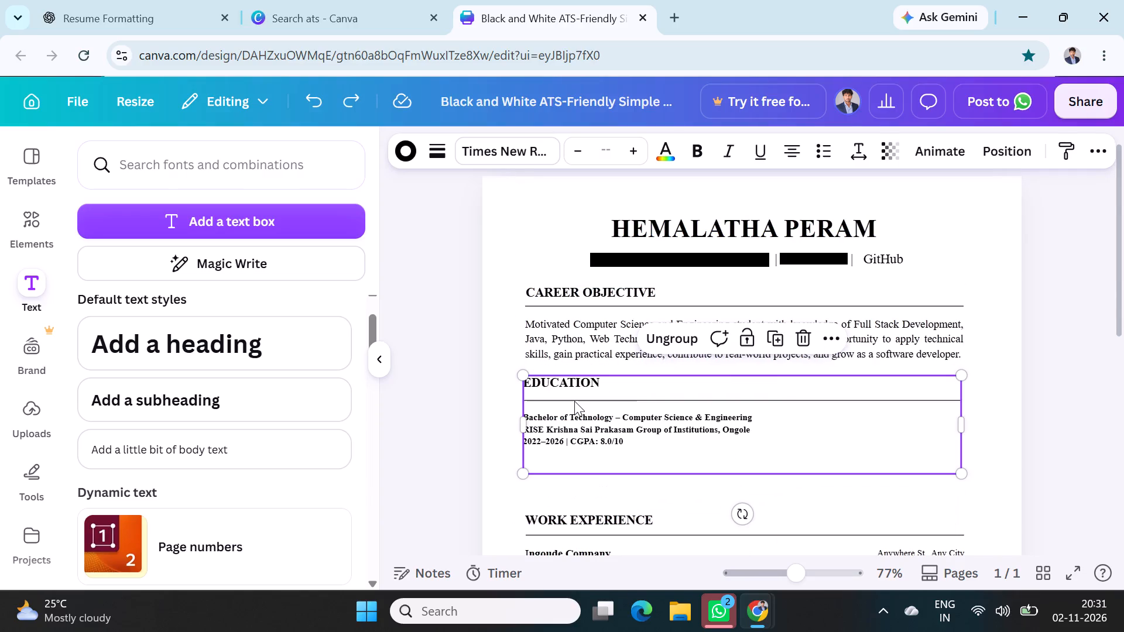
key("ctrl+z")
key("ctrl+z")
left_click_drag(700, 410, 710, 493)
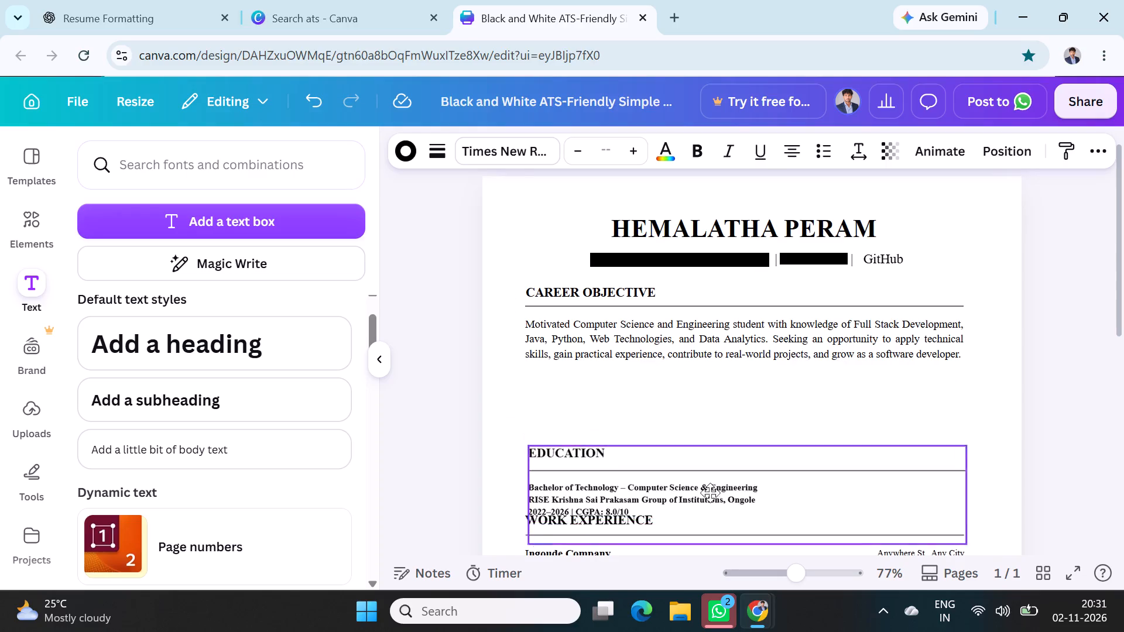
left_click_drag(710, 493, 712, 506)
left_click(638, 331)
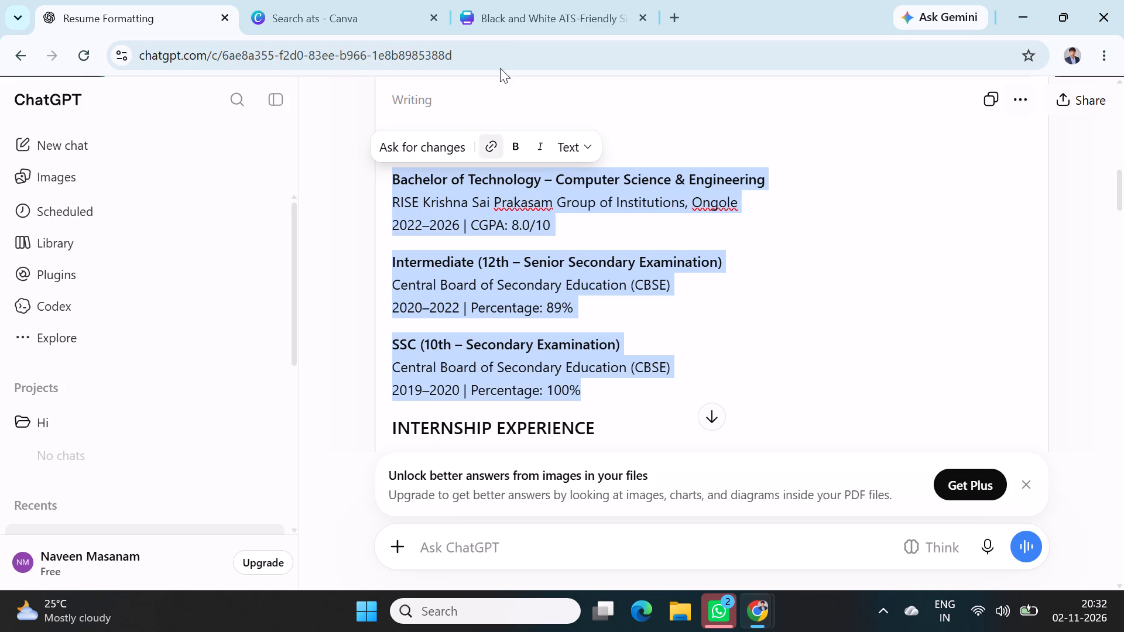
left_click(508, 13)
triple_click(615, 320)
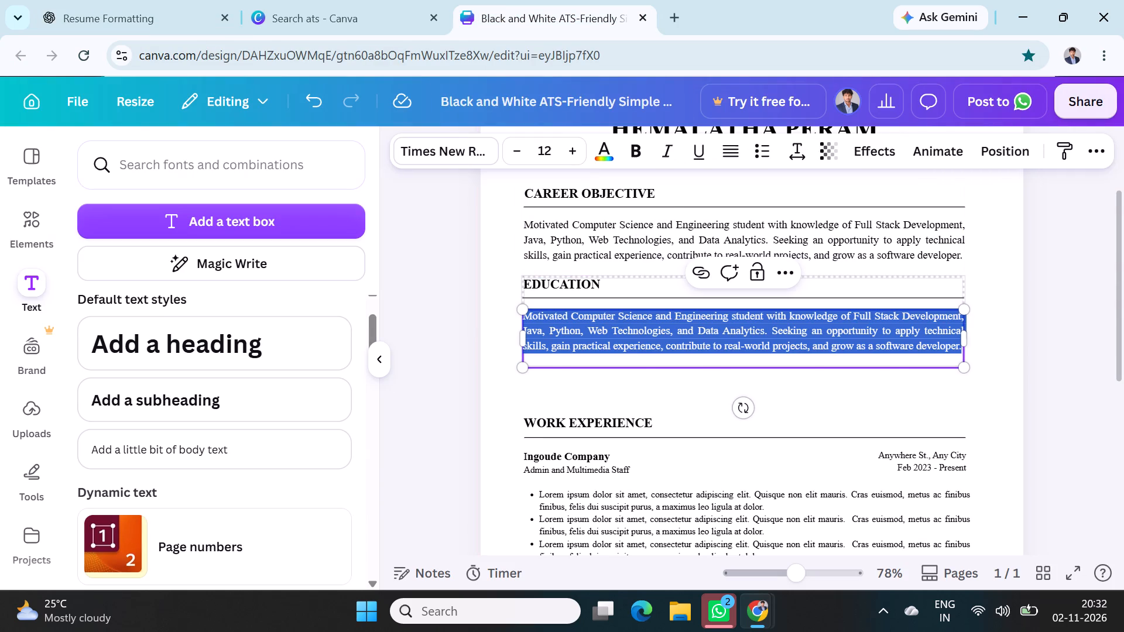
key("ctrl+v")
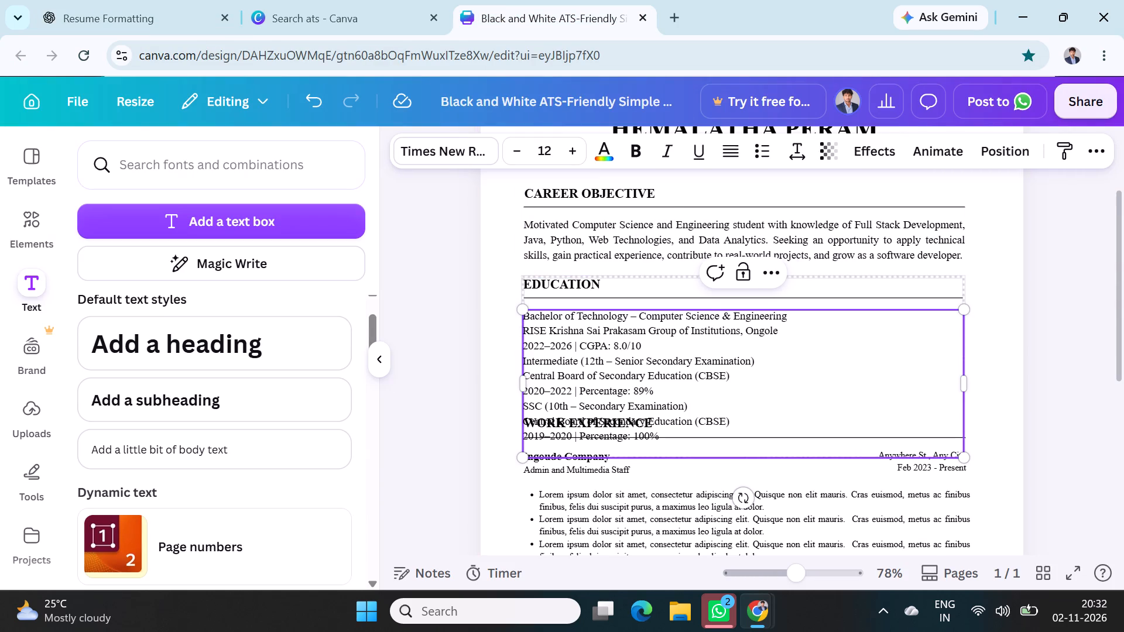
scroll(924, 402, "left", 1)
left_click(988, 368)
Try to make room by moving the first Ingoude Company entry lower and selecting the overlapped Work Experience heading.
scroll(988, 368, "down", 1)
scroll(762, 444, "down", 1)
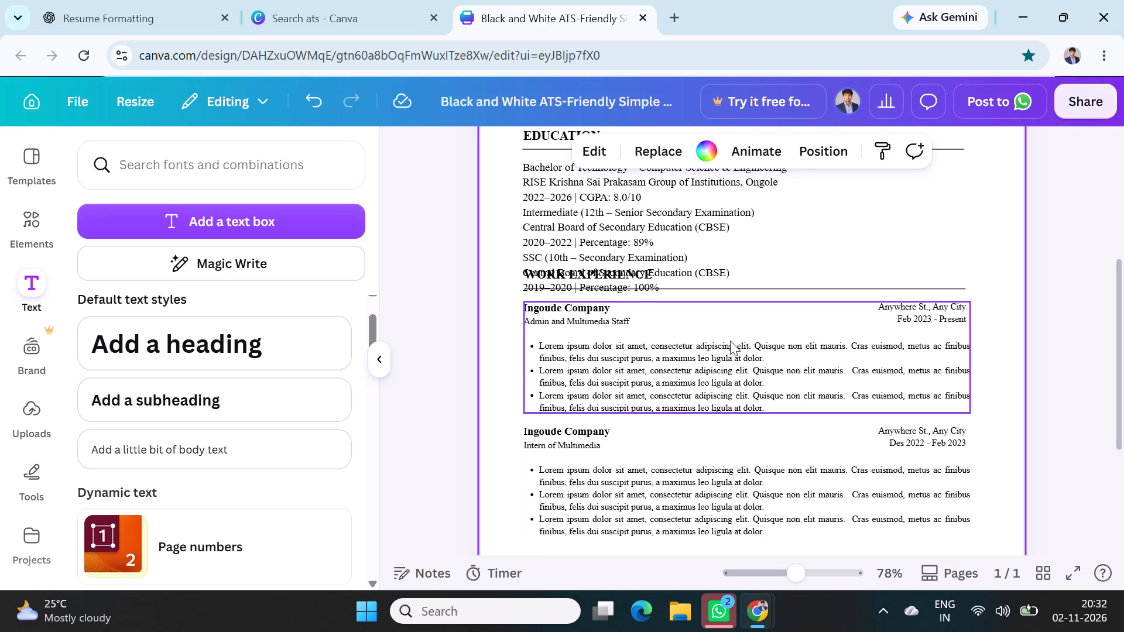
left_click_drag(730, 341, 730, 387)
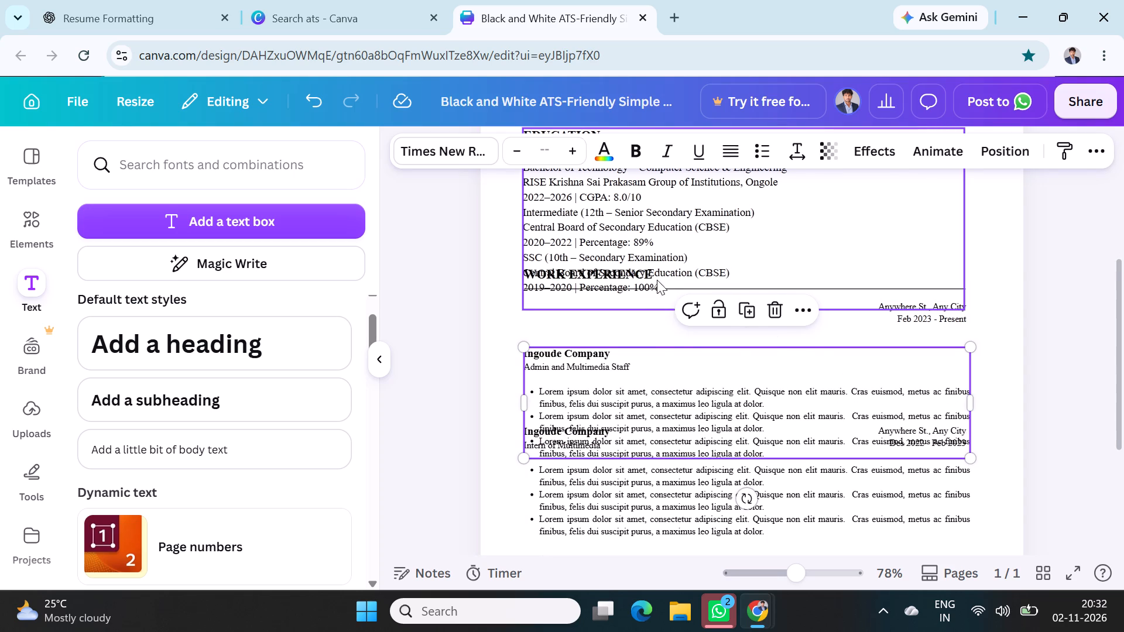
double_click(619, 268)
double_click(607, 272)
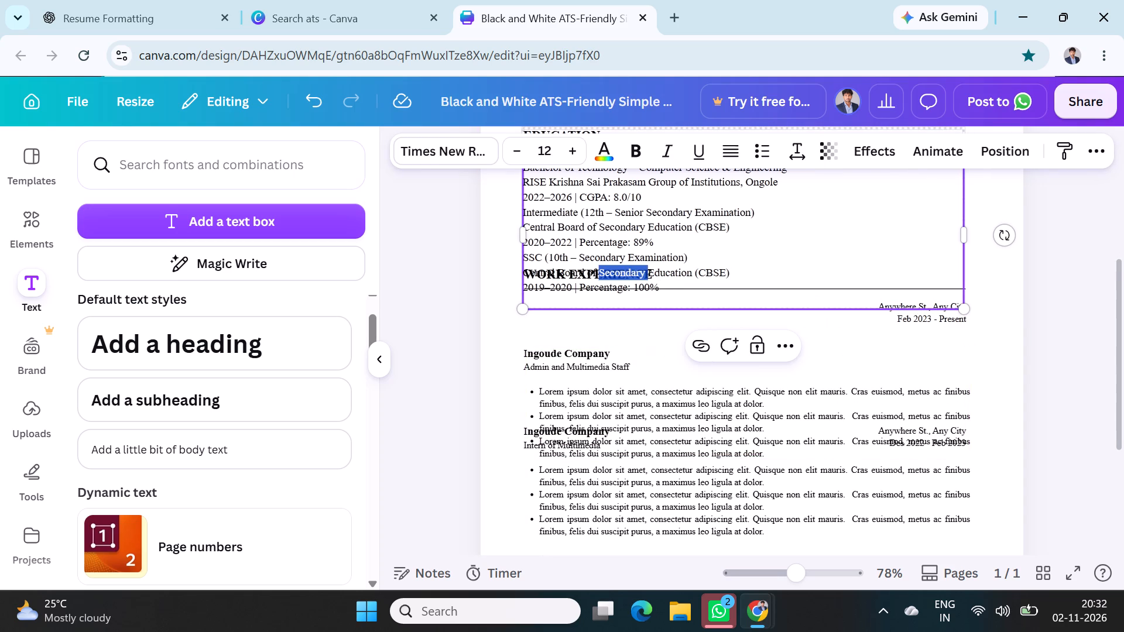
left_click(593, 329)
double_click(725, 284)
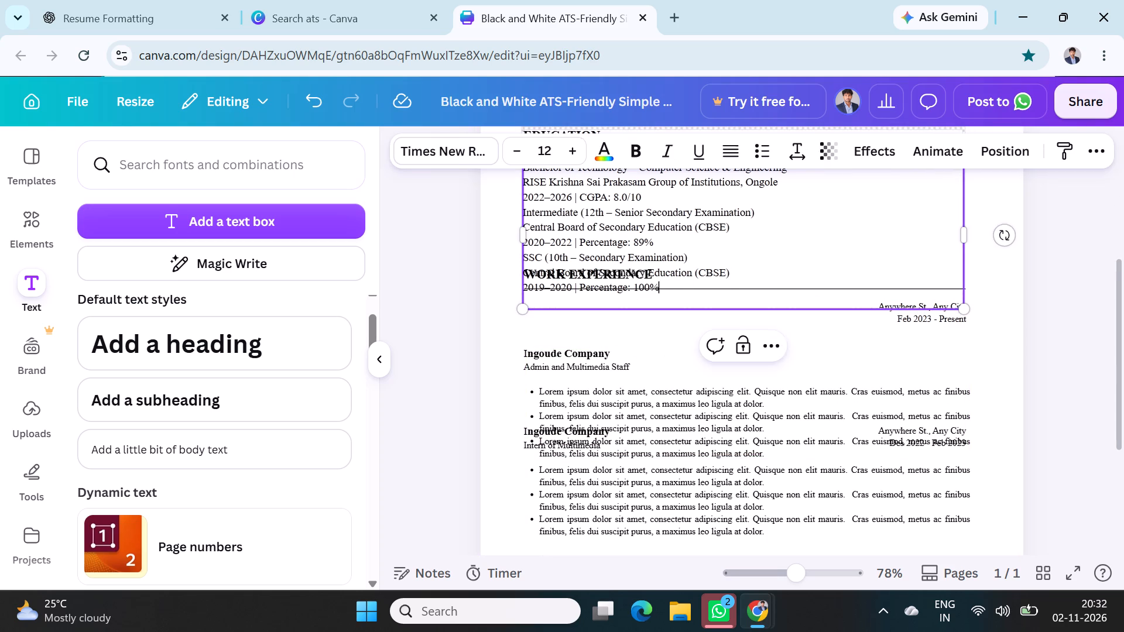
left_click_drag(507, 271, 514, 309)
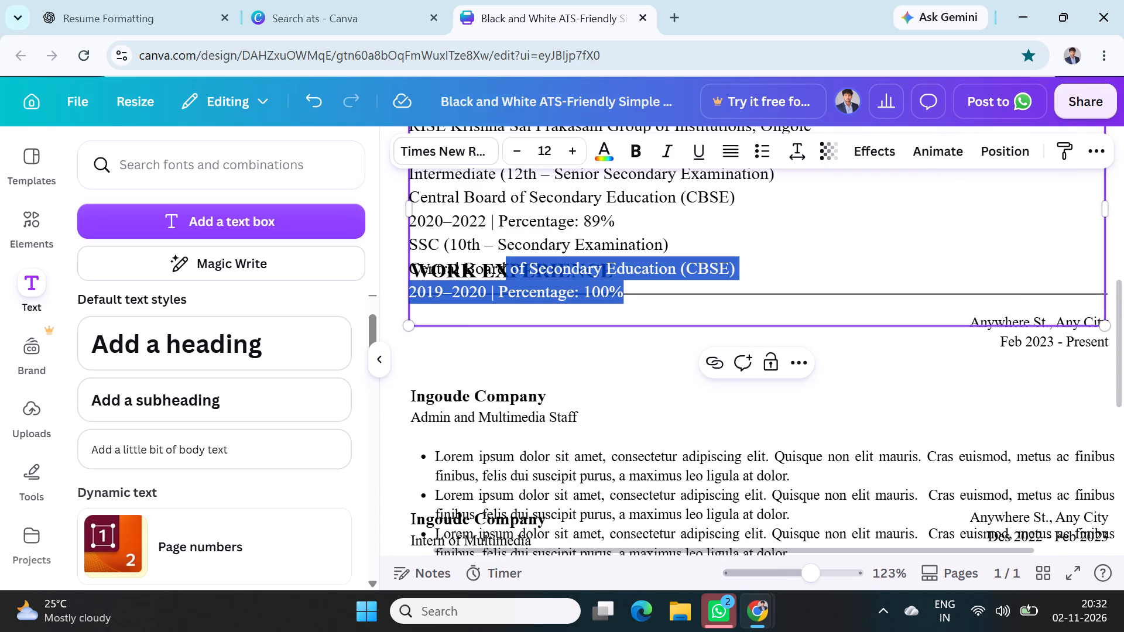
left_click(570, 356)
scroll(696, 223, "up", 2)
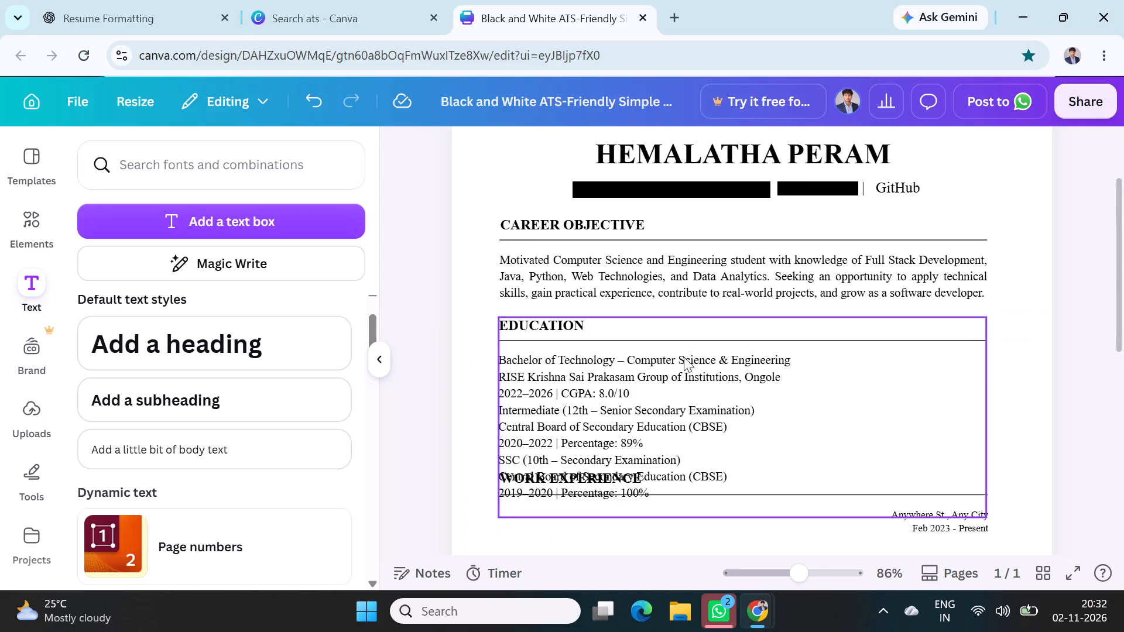
Move the education section up to uncover the Work Experience heading, and delete that heading and its divider line.
left_click_drag(684, 357, 679, 286)
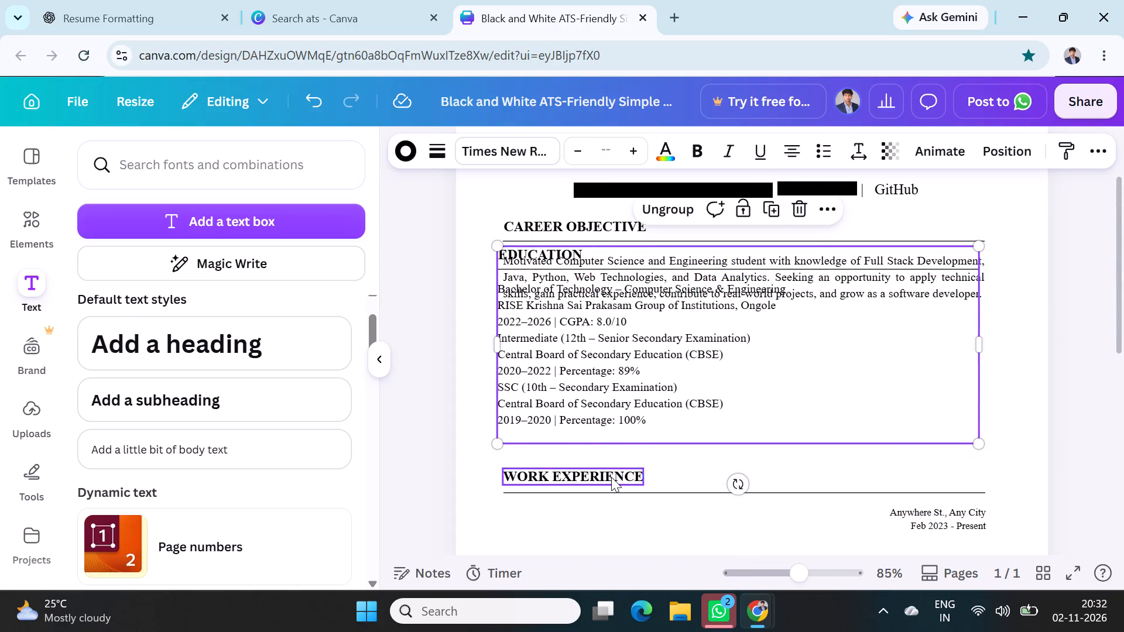
left_click(611, 477)
key("BackSpace")
left_click(646, 491)
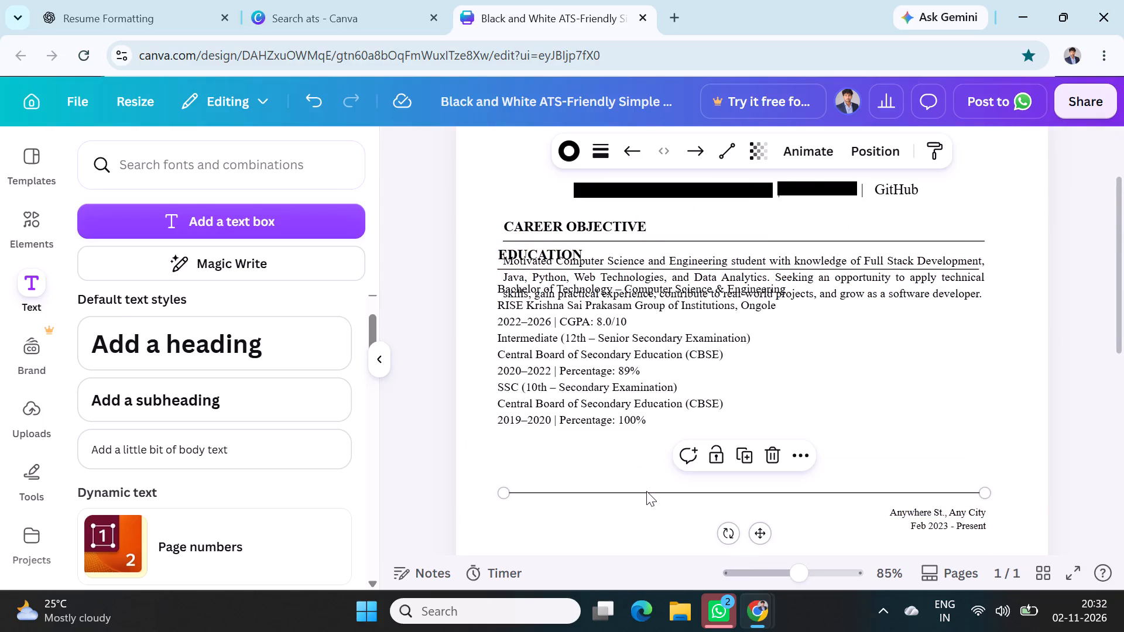
key("BackSpace")
Move the education section back directly below the career objective paragraph, aligned with its edges.
left_click_drag(603, 342, 608, 409)
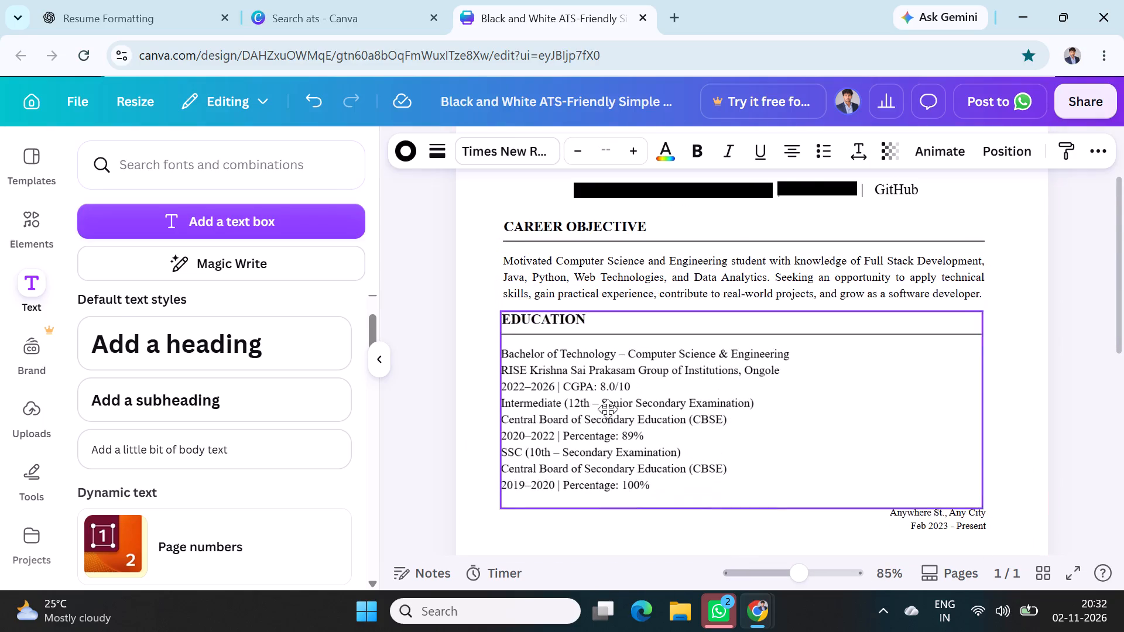
left_click_drag(608, 409, 606, 410)
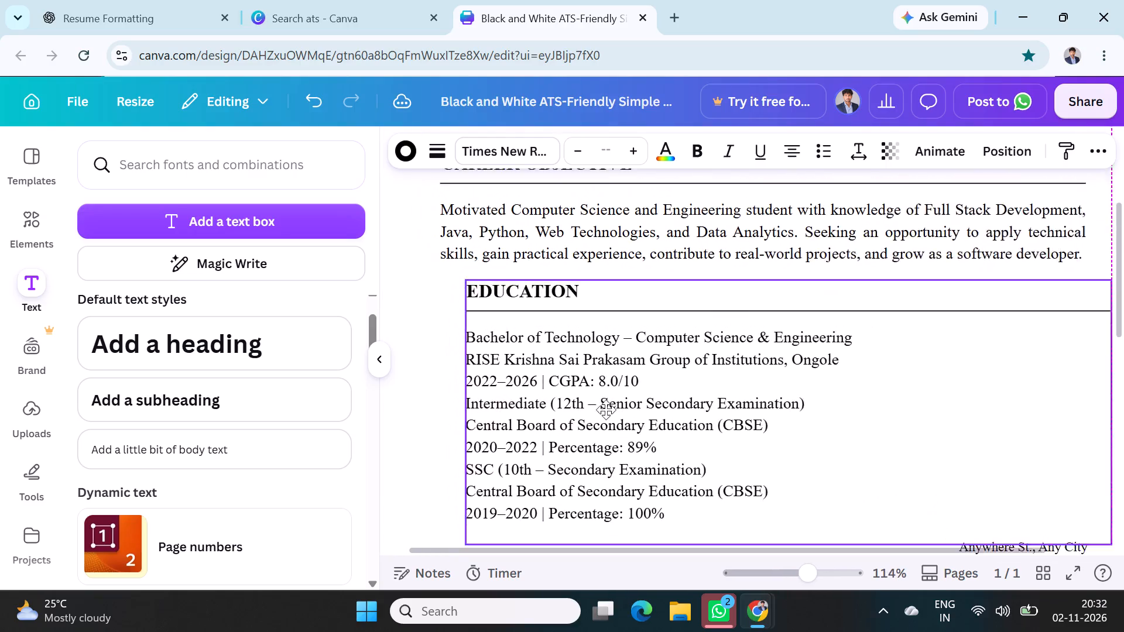
left_click_drag(606, 410, 584, 406)
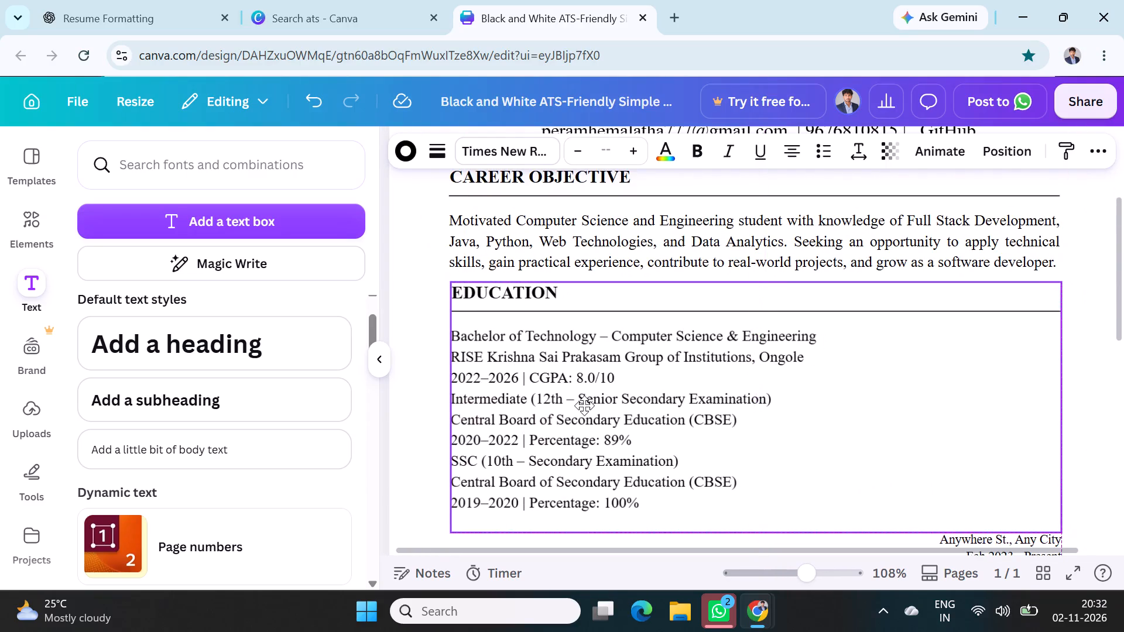
left_click_drag(584, 406, 587, 404)
Delete the first Ingoude Company entry's location and date text and its Admin and Multimedia Staff description block.
scroll(655, 451, "down", 1)
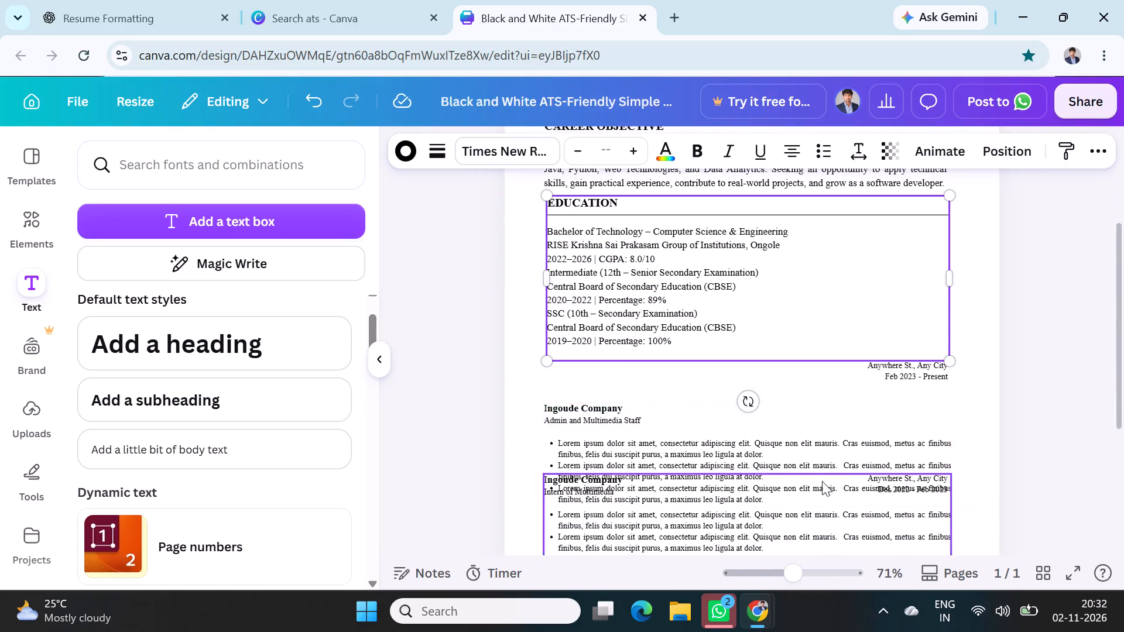
left_click(894, 381)
key("BackSpace")
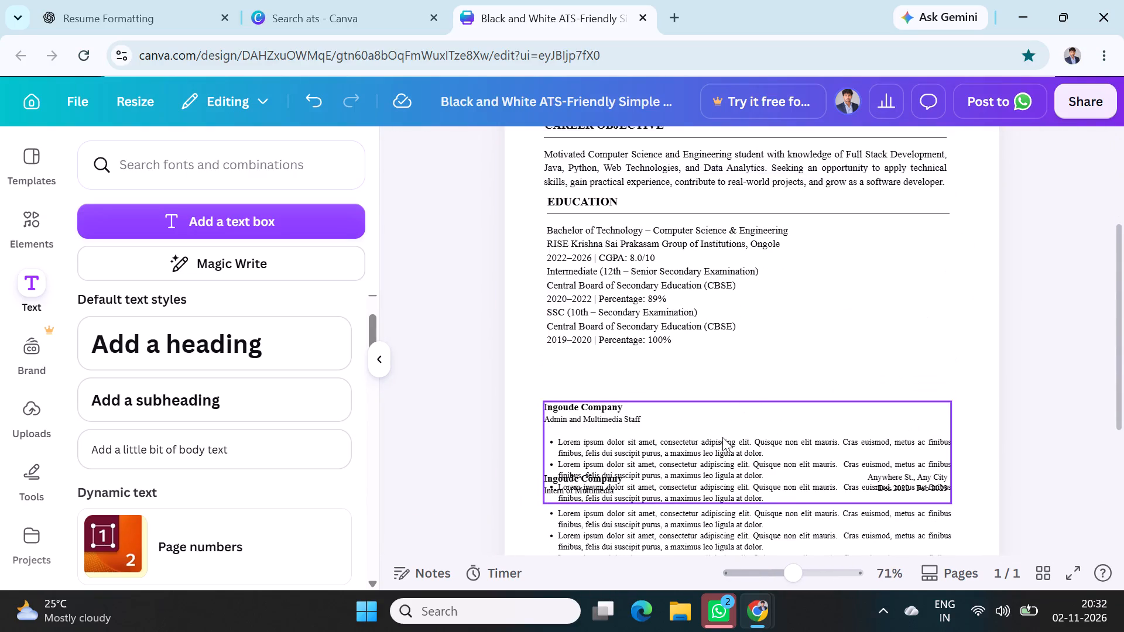
scroll(722, 437, "down", 1)
left_click(667, 311)
key("BackSpace")
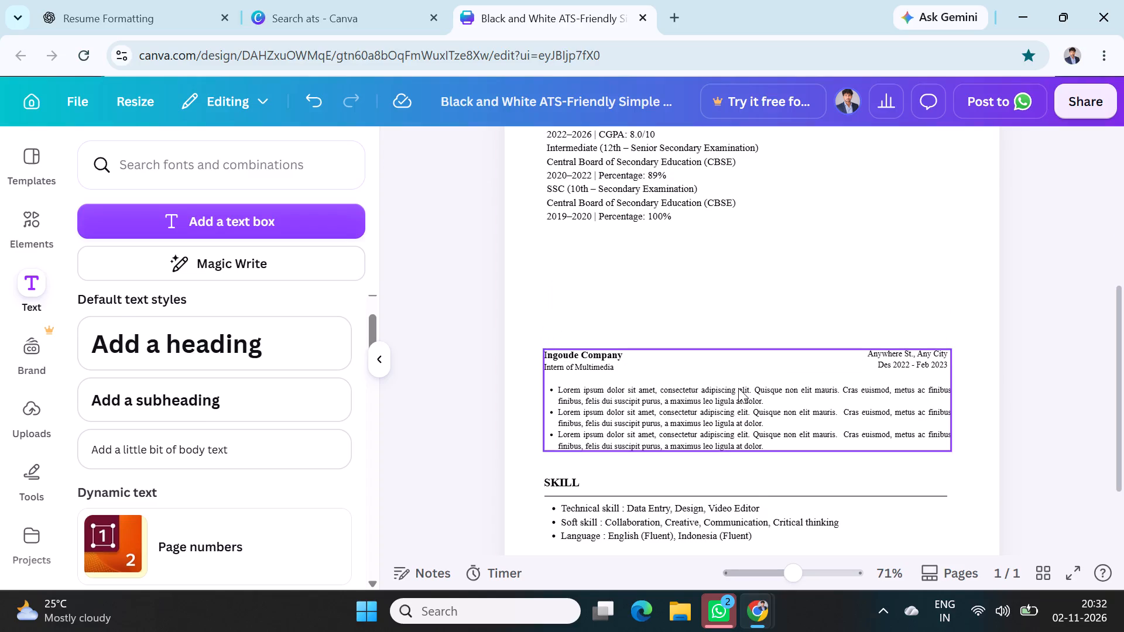
Delete the remaining Ingoude Company entry's Intern of Multimedia block and its location and date text.
left_click(720, 410)
key("BackSpace")
scroll(715, 427, "down", 1)
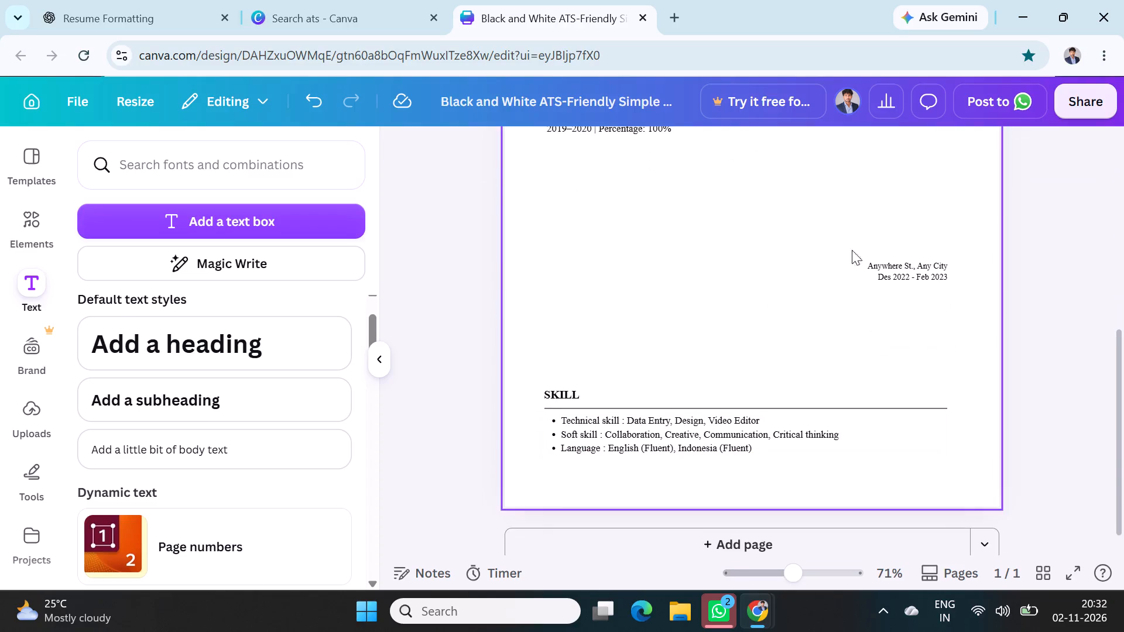
left_click(904, 274)
key("BackSpace")
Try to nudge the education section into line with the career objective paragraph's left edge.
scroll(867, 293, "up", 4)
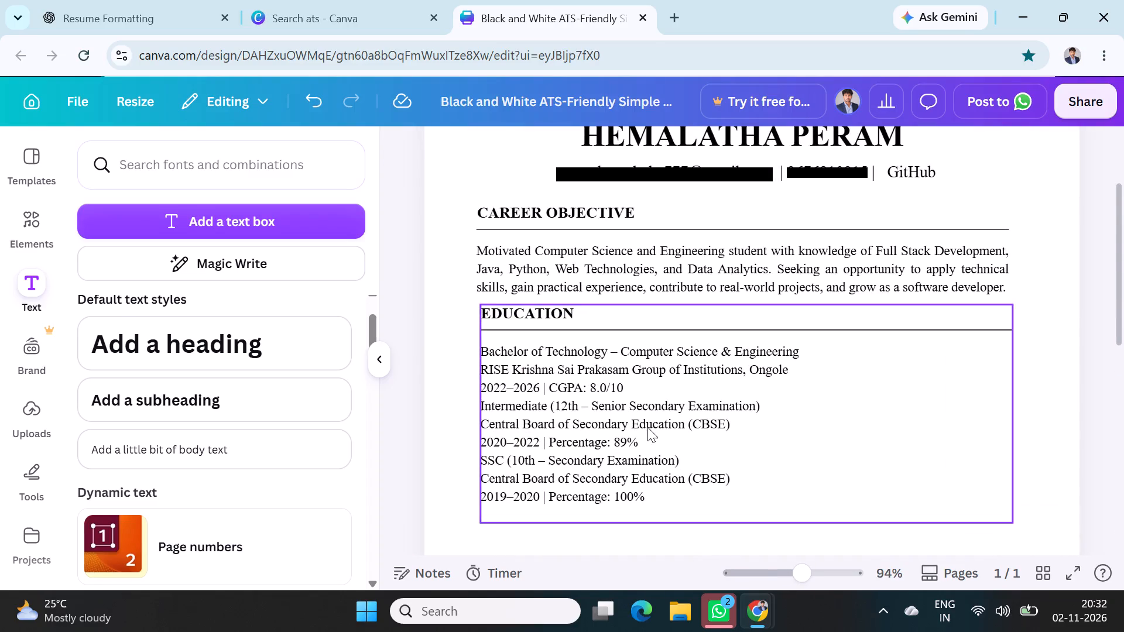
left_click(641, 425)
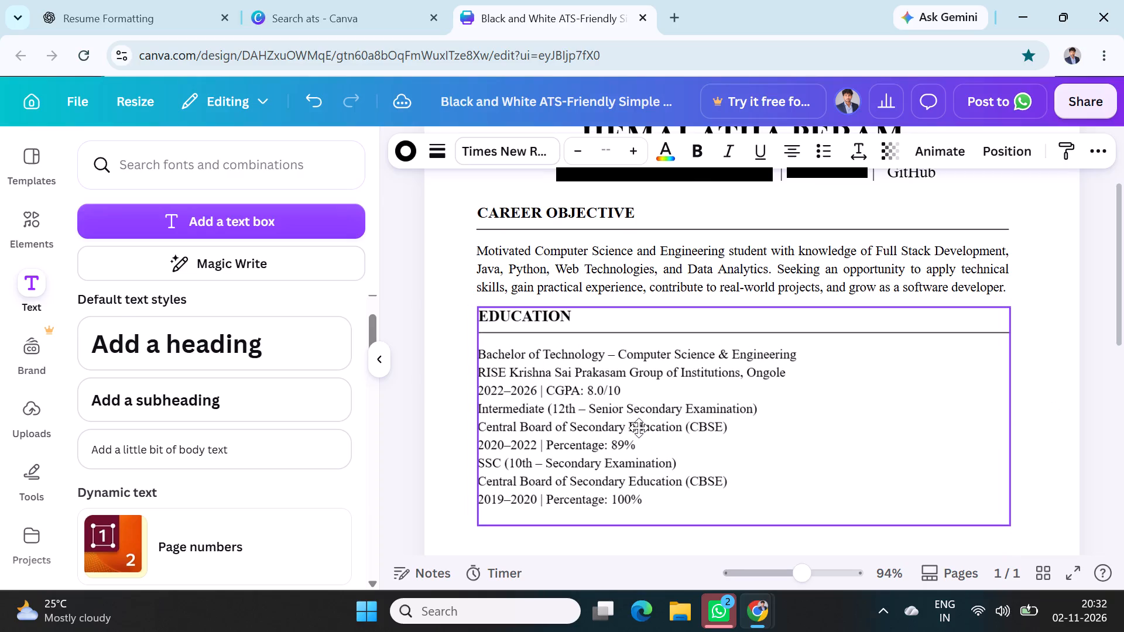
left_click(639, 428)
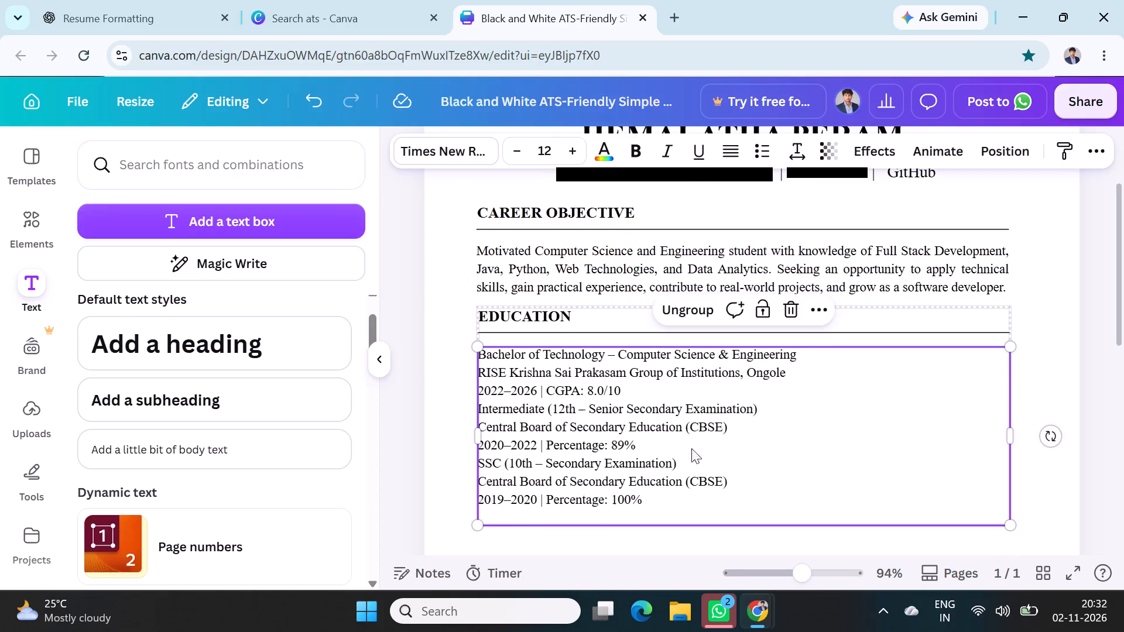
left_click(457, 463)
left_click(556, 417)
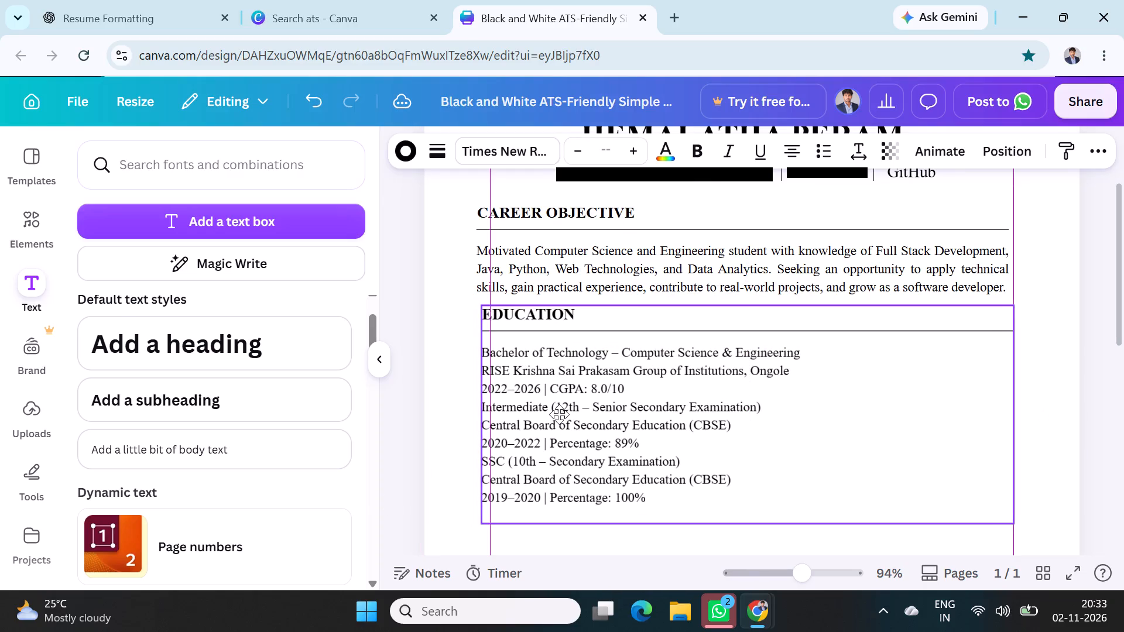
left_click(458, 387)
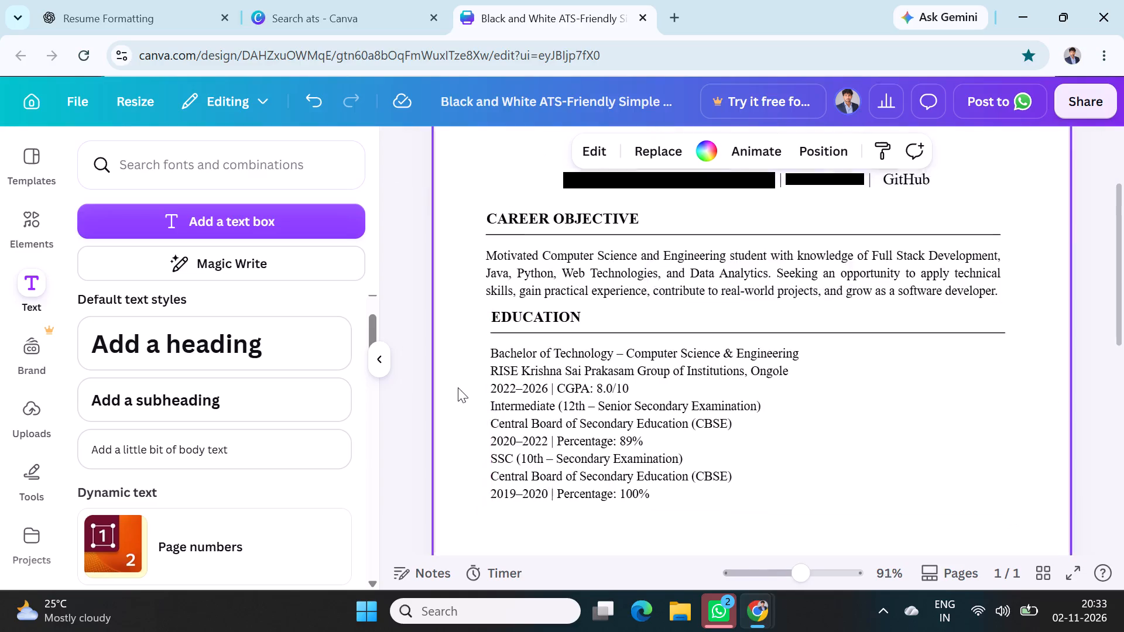
Duplicate the education section and place the copy directly below the original, aligned with its edges.
scroll(458, 387, "down", 1)
scroll(458, 387, "left", 1)
left_click(597, 379)
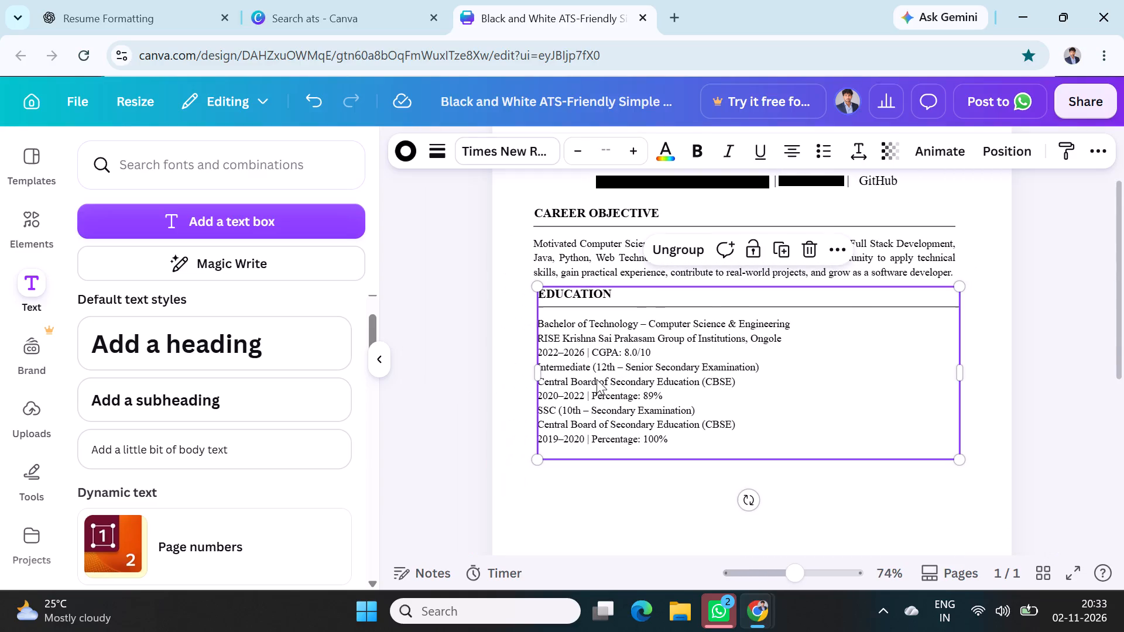
key("ctrl+d")
scroll(606, 406, "down", 1)
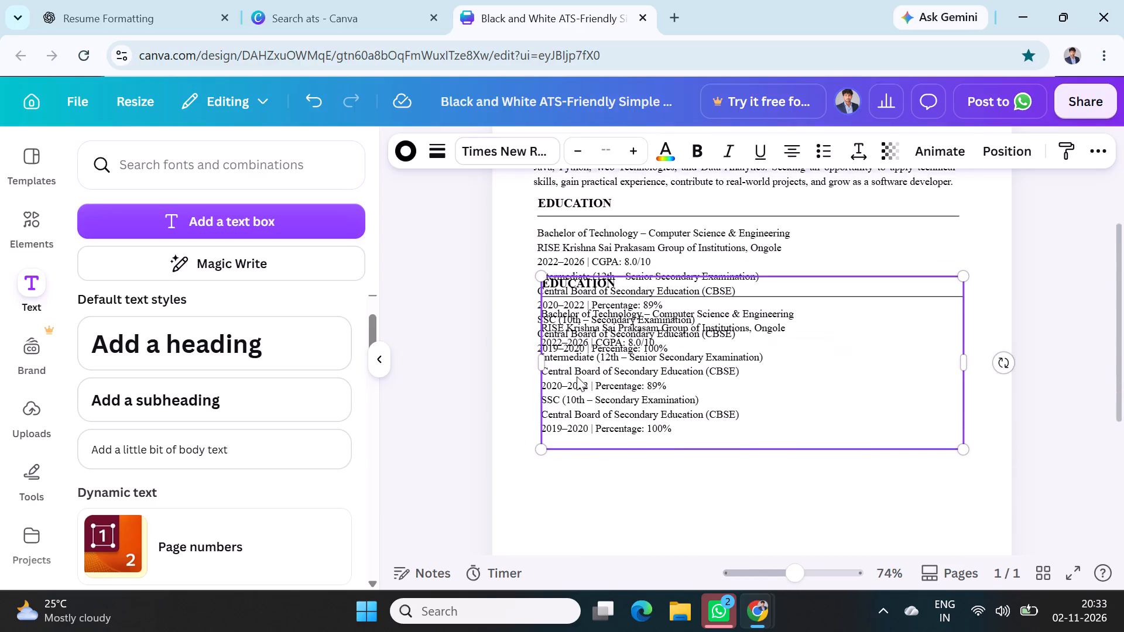
scroll(577, 376, "down", 1)
left_click_drag(594, 338, 589, 426)
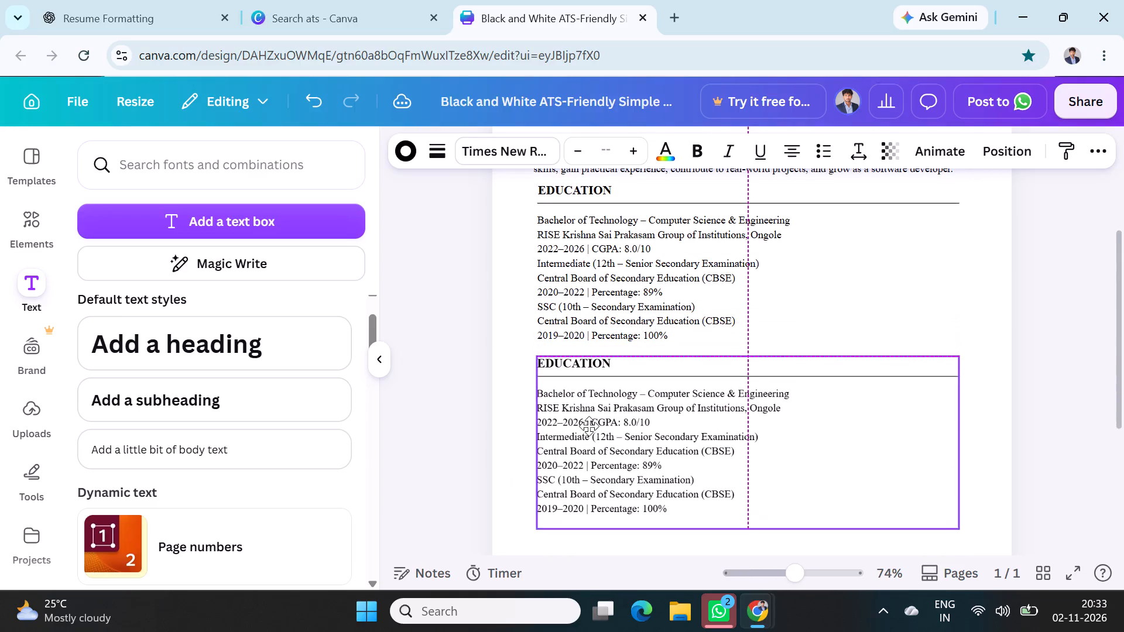
left_click_drag(589, 426, 590, 424)
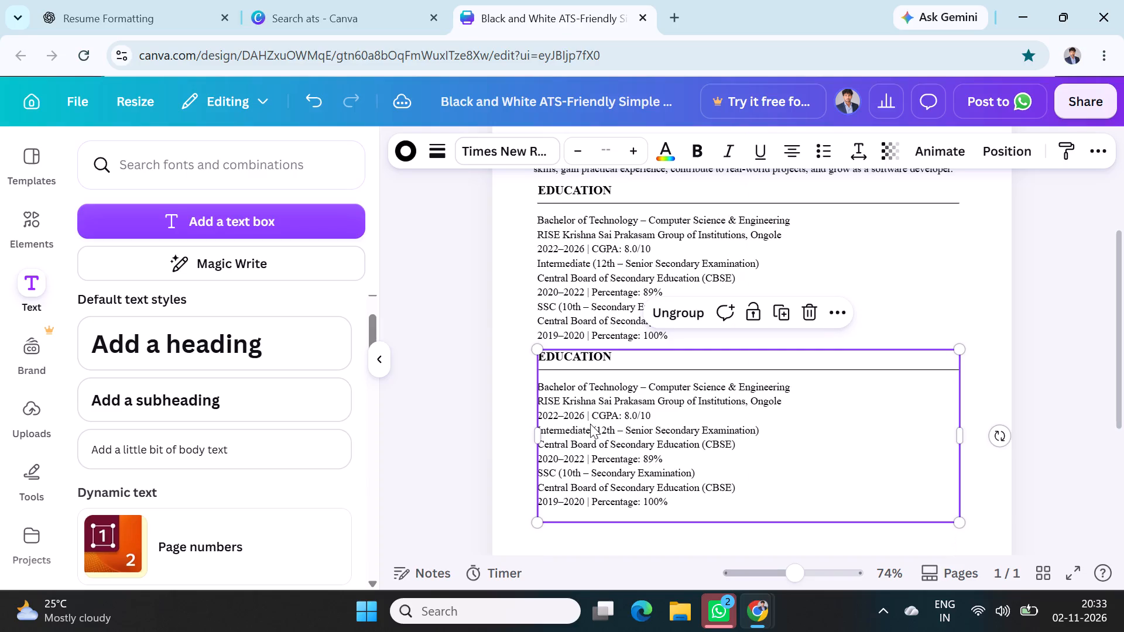
left_click(508, 387)
scroll(508, 387, "left", 1)
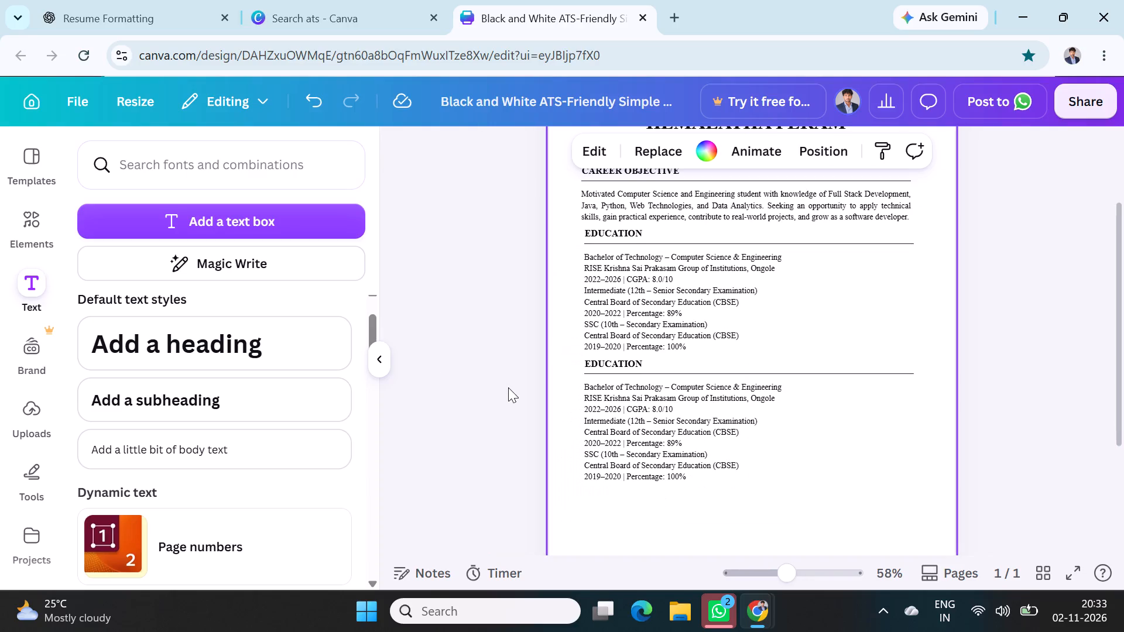
scroll(508, 387, "left", 1)
scroll(489, 469, "left", 1)
scroll(940, 342, "up", 3)
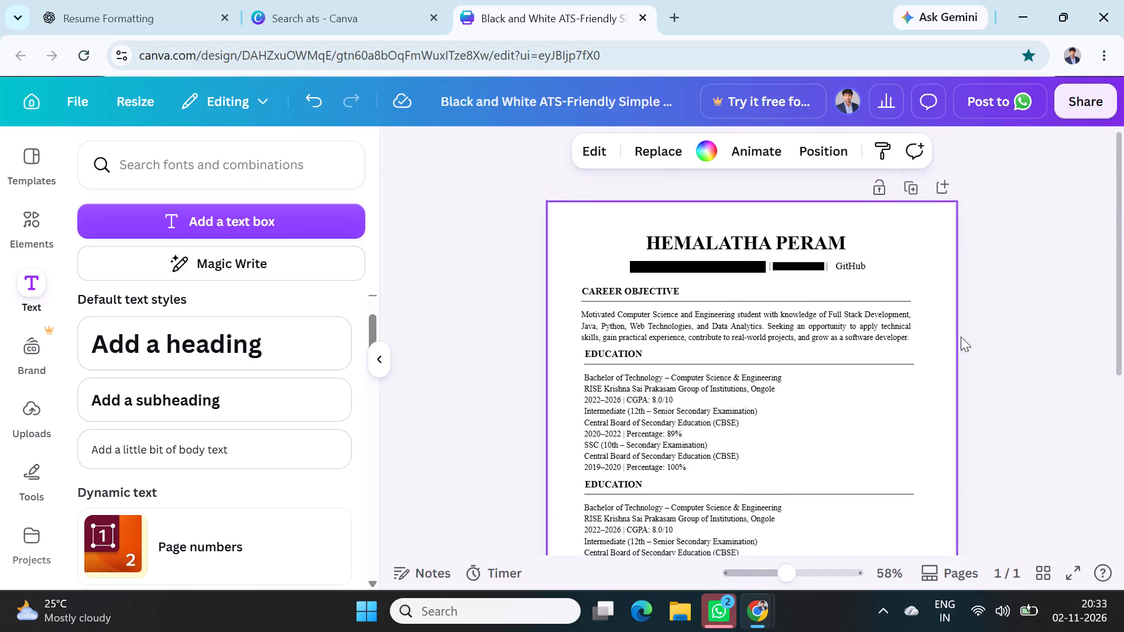
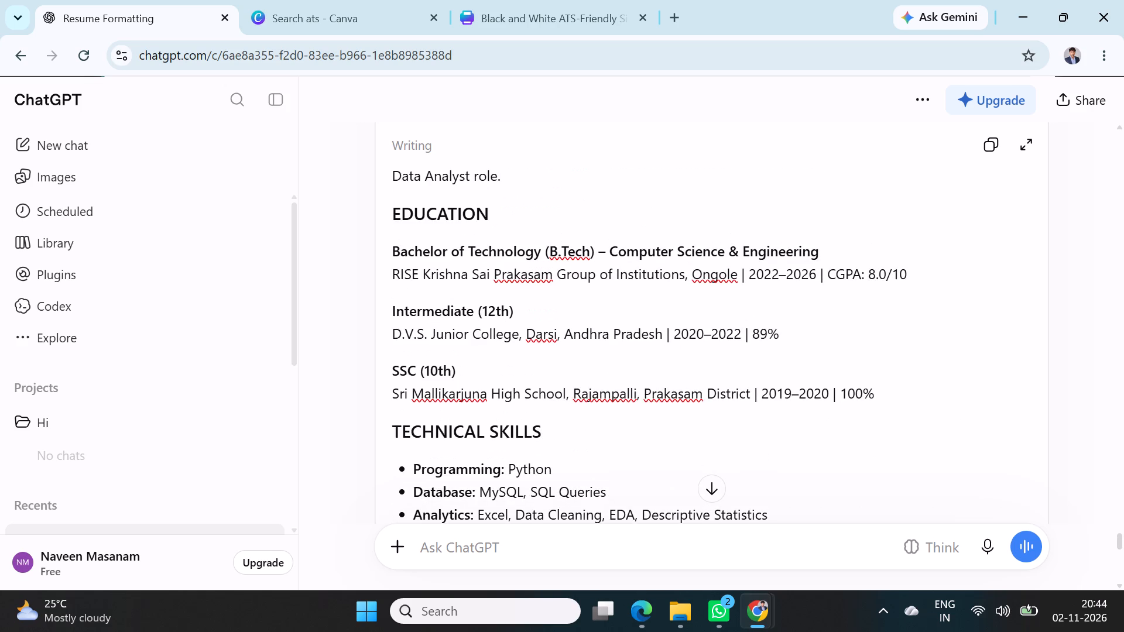
Switch to the Canva resume and delete the whole WEB FULL STACK DEVELOPER INTERN section.
left_click(532, 22)
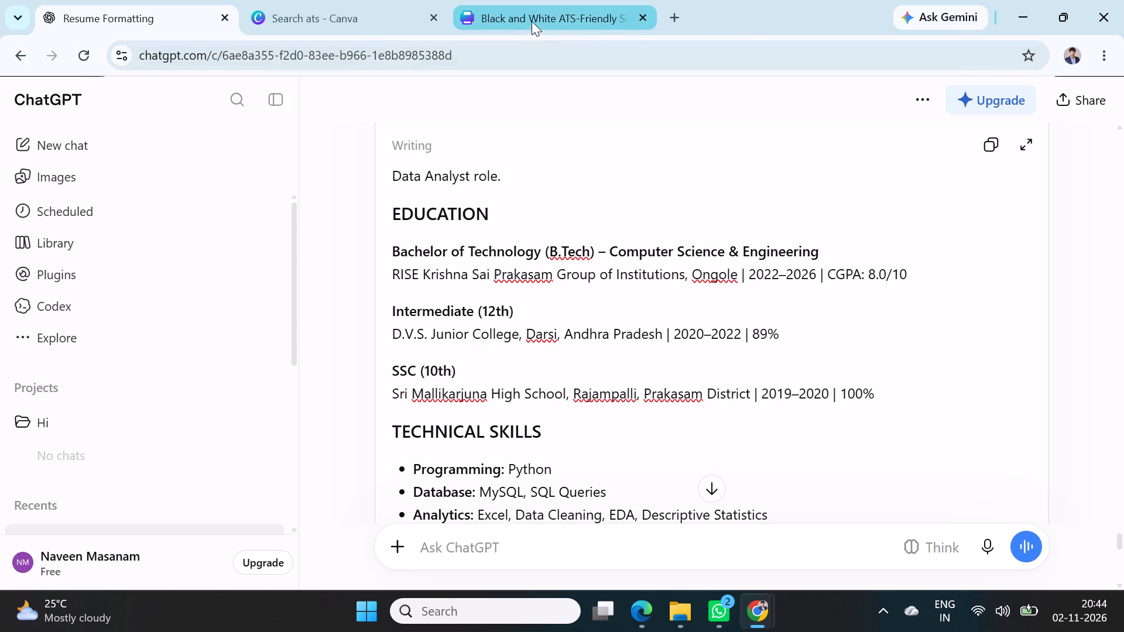
scroll(690, 447, "down", 1)
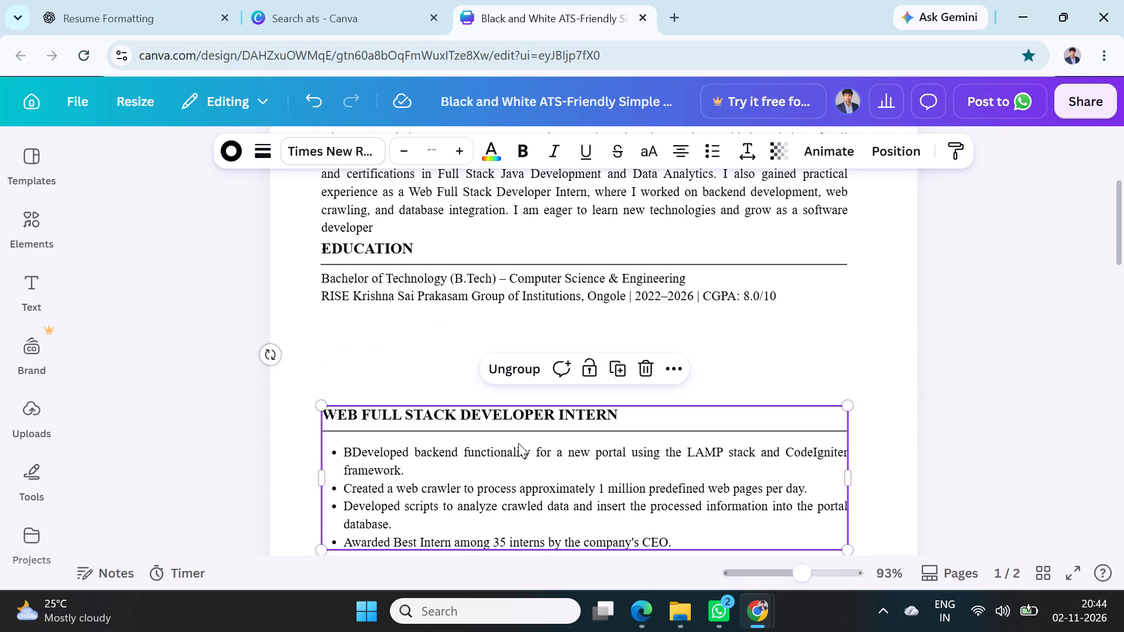
key("BackSpace")
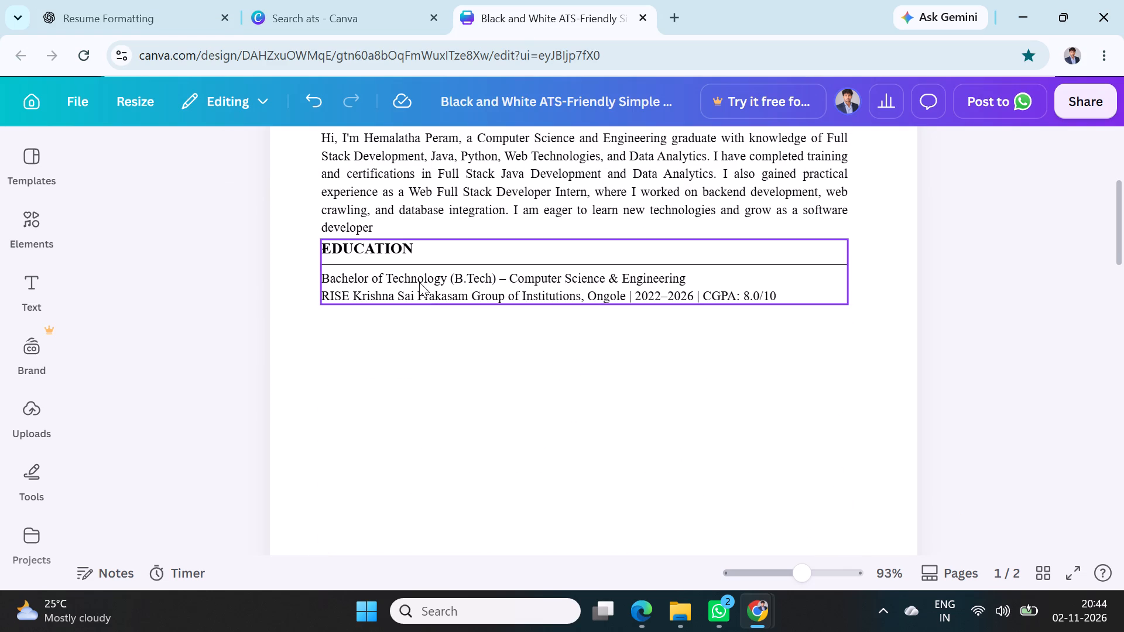
Duplicate the EDUCATION section and place the copy directly below the original, aligned with its side margins.
left_click(419, 281)
key("ctrl+d")
left_click_drag(419, 281, 404, 343)
left_click(419, 420)
Move the candidate's name heading up near the top edge of page 1 and remove the empty line beneath the name.
scroll(419, 420, "up", 3)
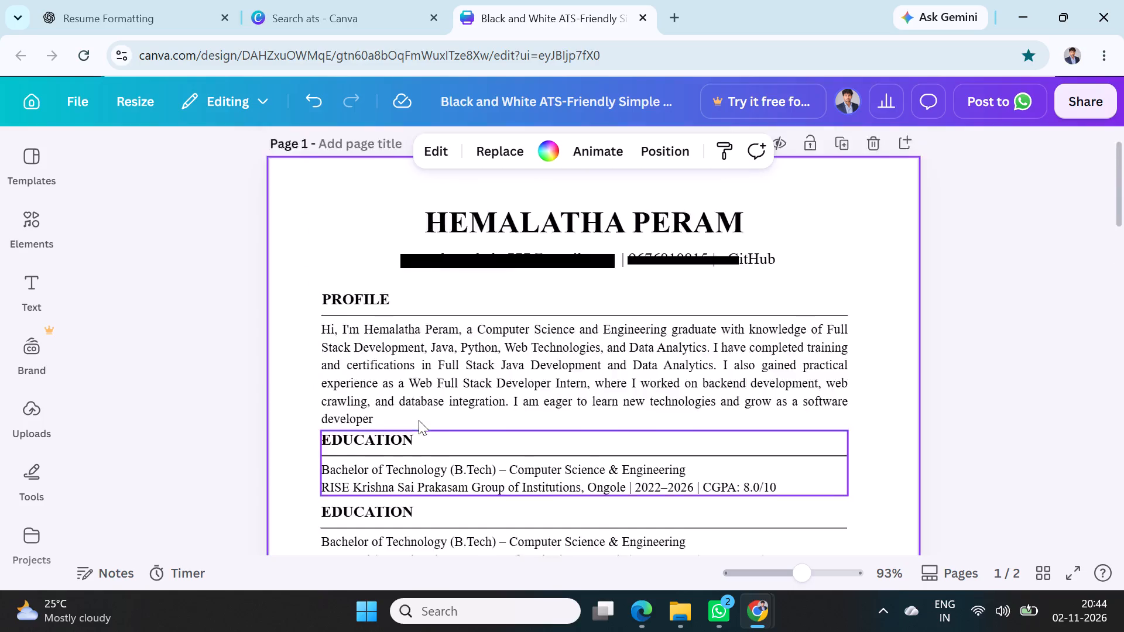
scroll(419, 420, "up", 1)
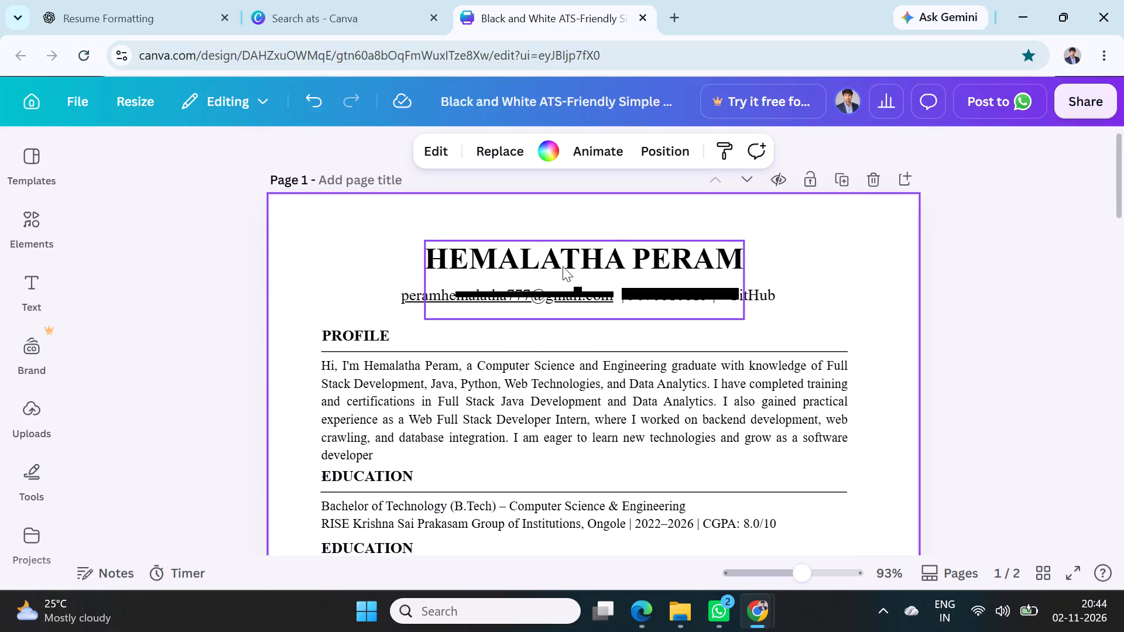
left_click_drag(563, 265, 560, 239)
double_click(438, 272)
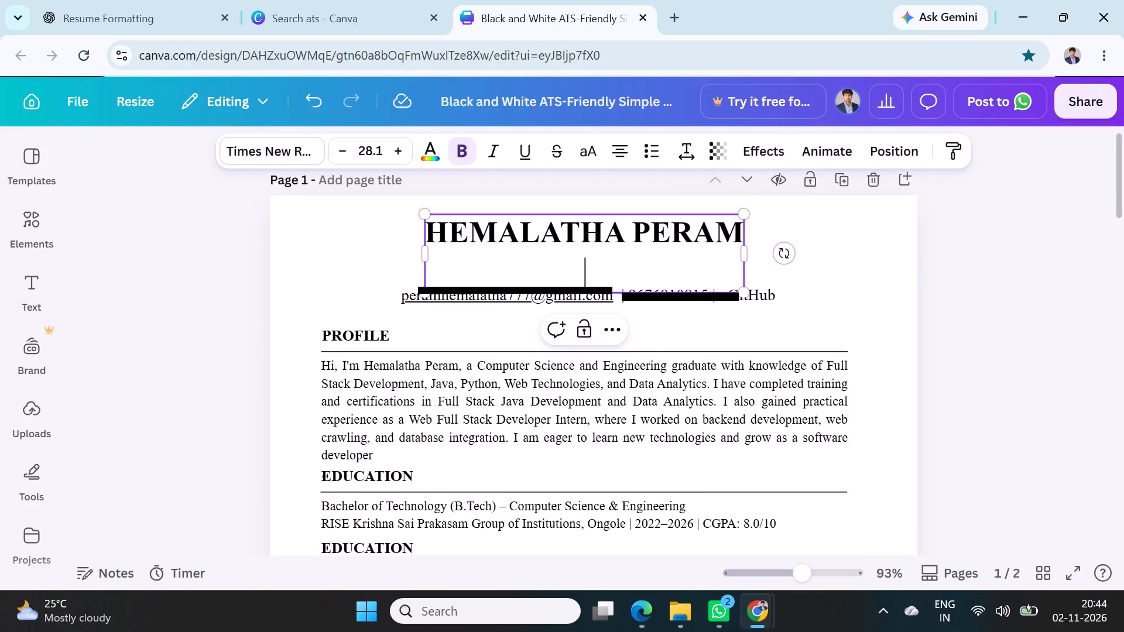
left_click(511, 266)
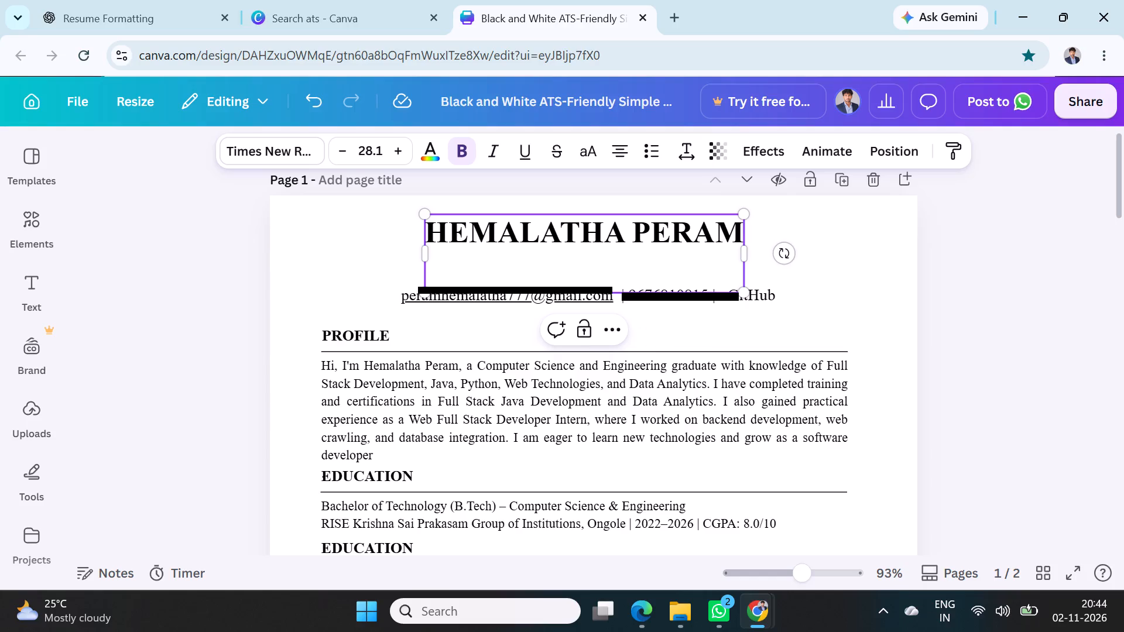
left_click(453, 269)
key("BackSpace")
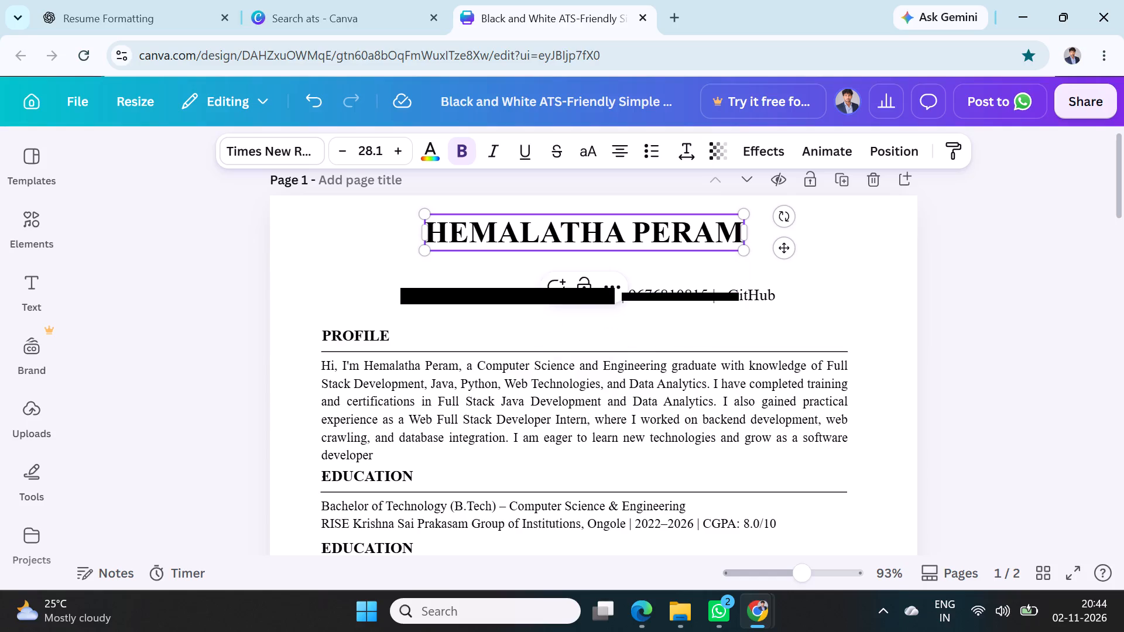
Remove the empty line from the contact details text box and move the box up to just beneath the name heading.
left_click(476, 301)
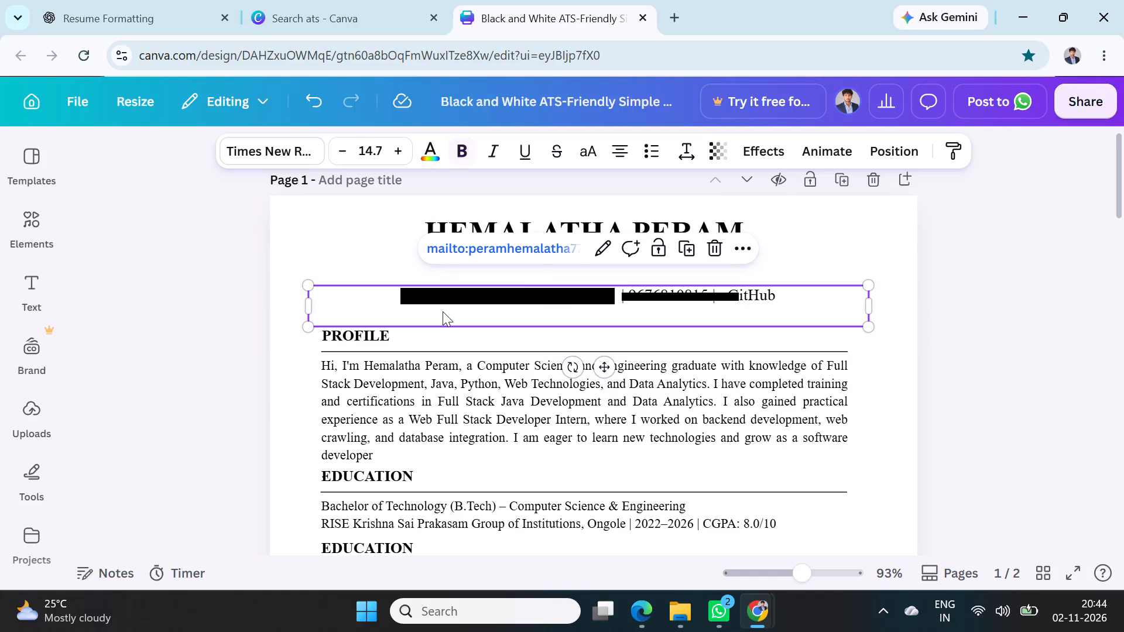
left_click(442, 311)
key("BackSpace")
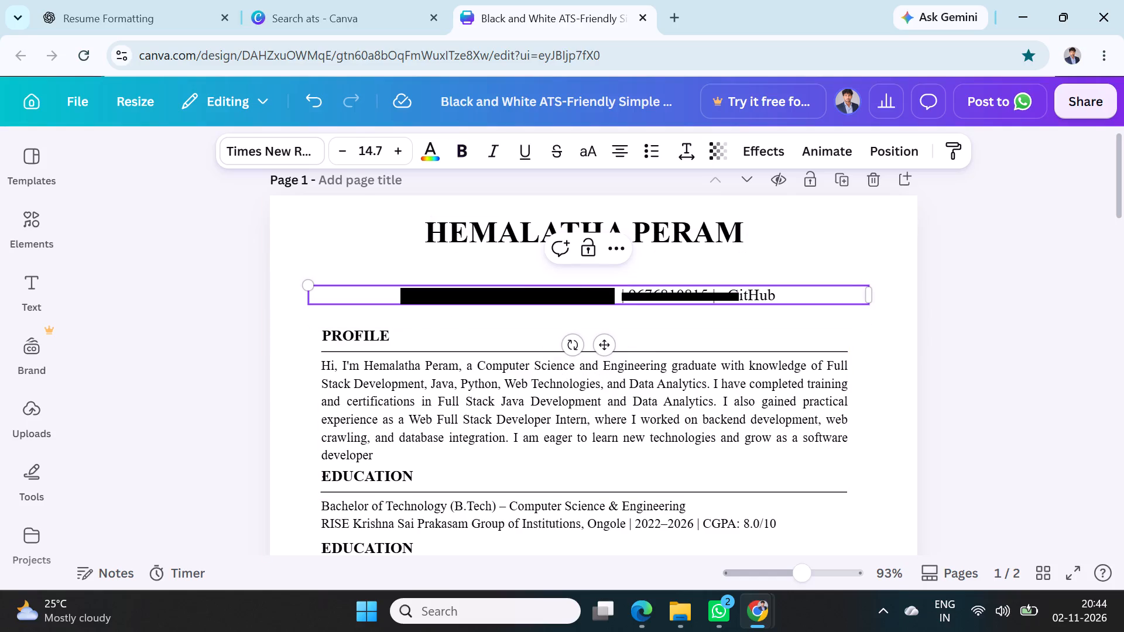
left_click(993, 298)
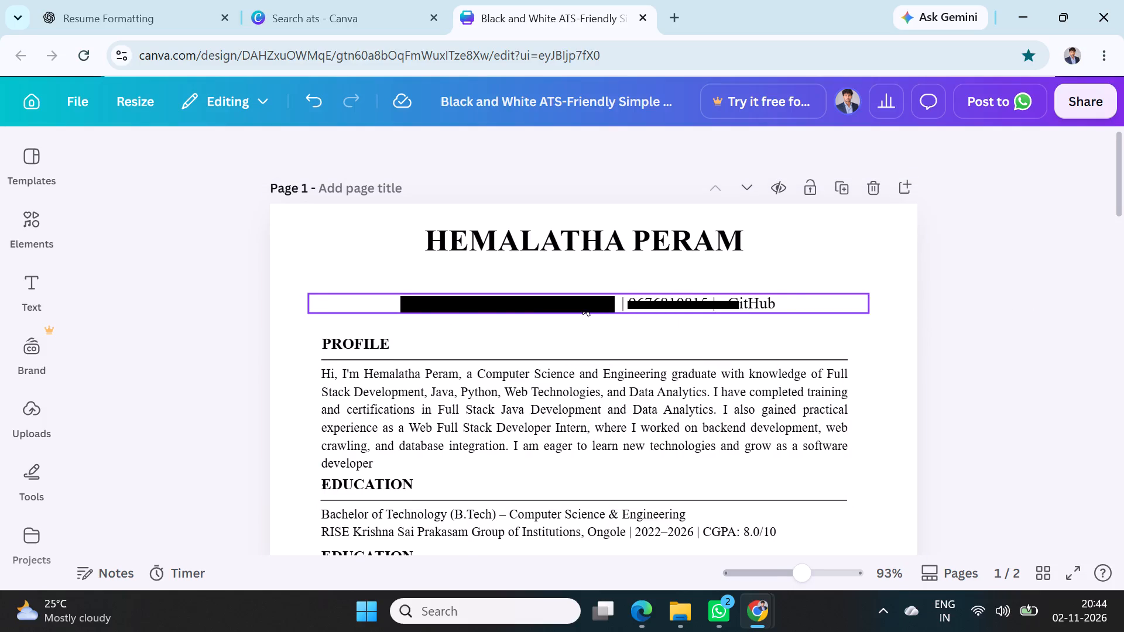
left_click_drag(574, 303, 575, 260)
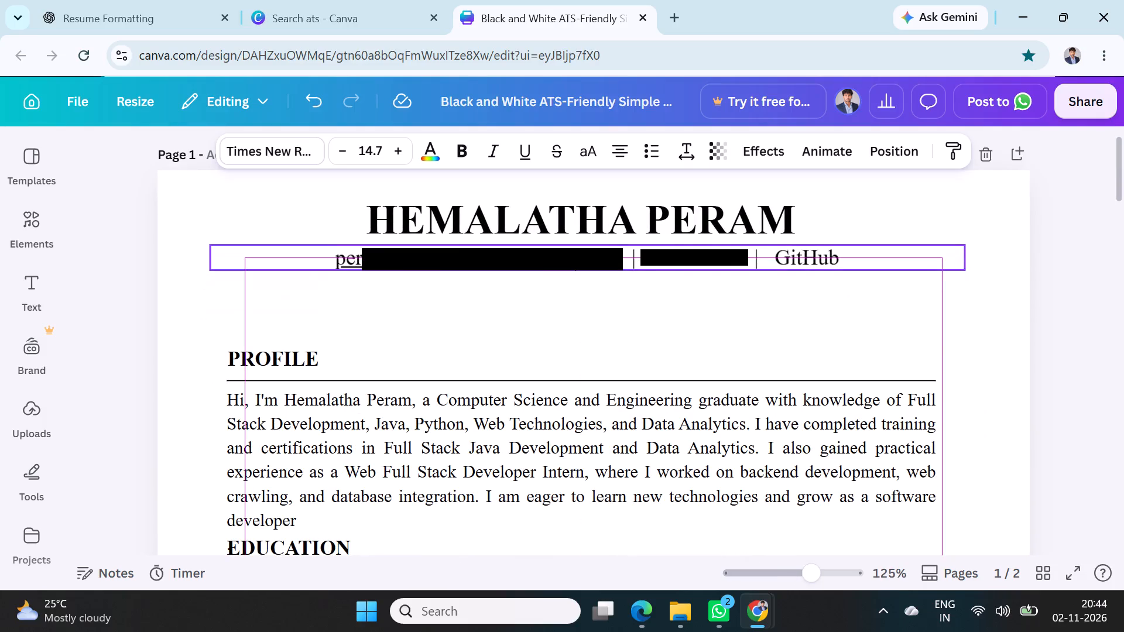
left_click_drag(575, 260, 575, 265)
left_click(502, 337)
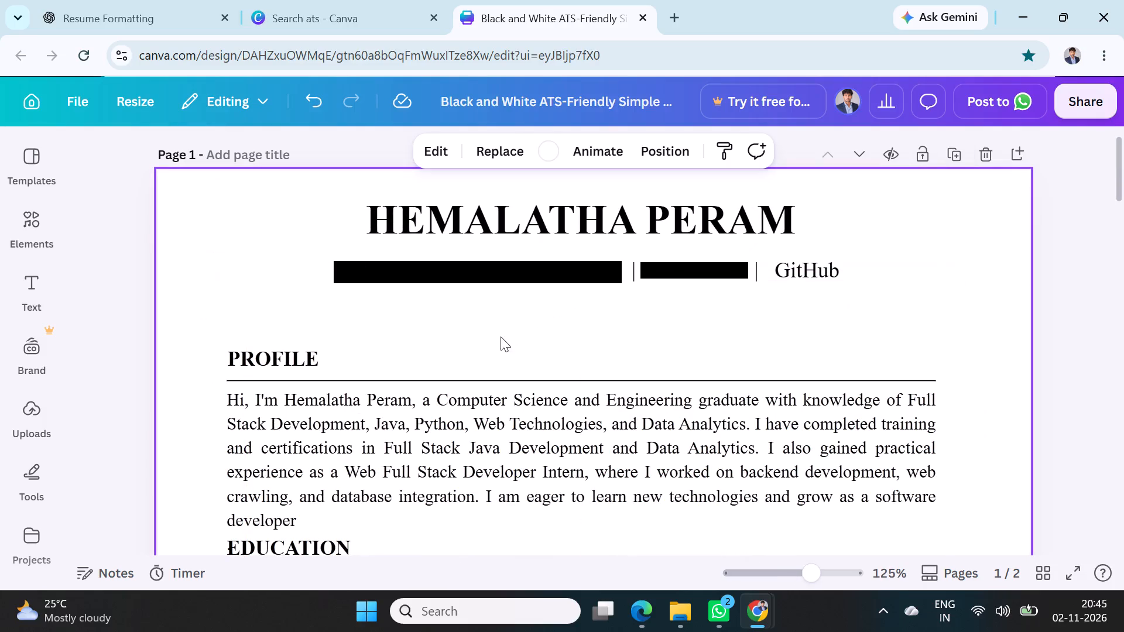
Move the PROFILE section up to just below the contact details, keeping it aligned with the EDUCATION section's side margins.
left_click_drag(484, 394, 486, 356)
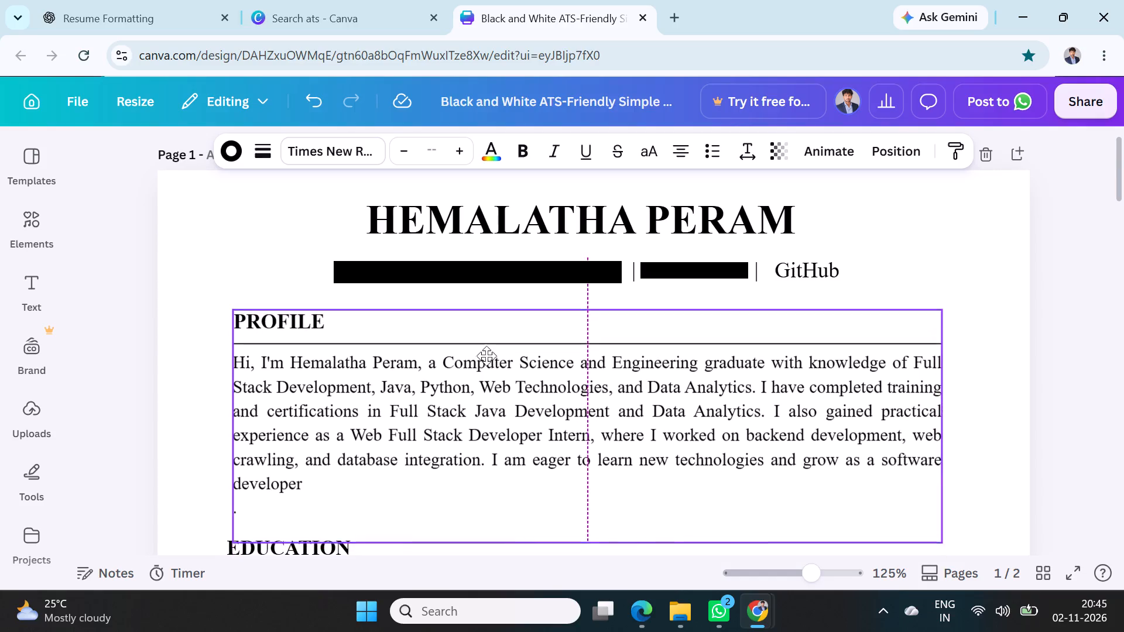
left_click_drag(486, 356, 484, 345)
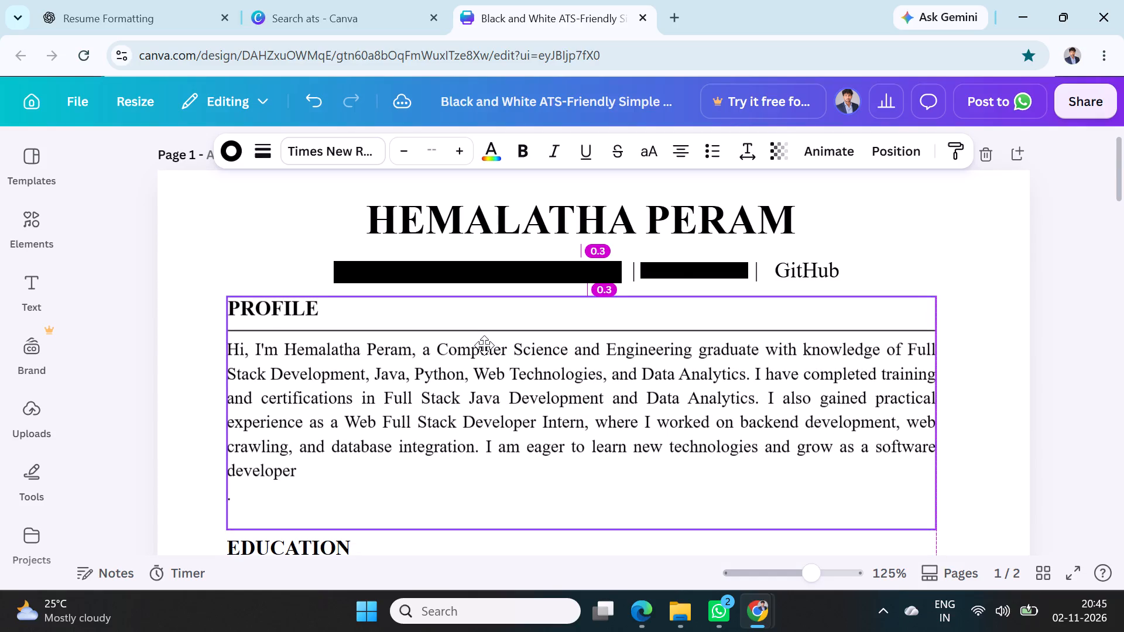
left_click_drag(484, 345, 485, 345)
left_click(963, 352)
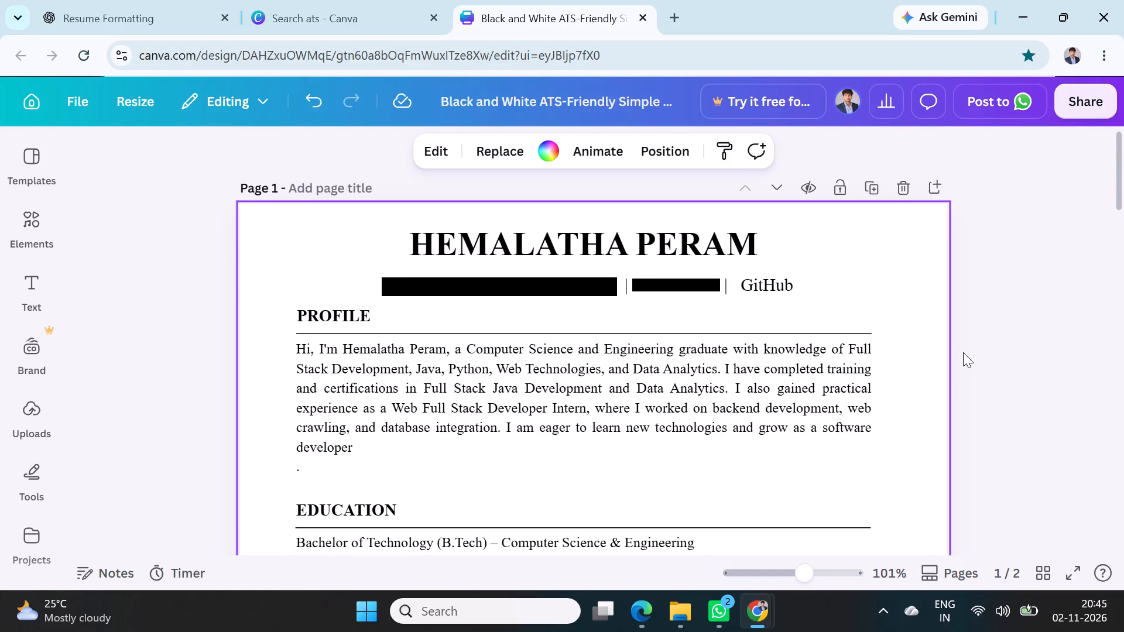
scroll(963, 352, "down", 1)
left_click_drag(674, 353, 674, 350)
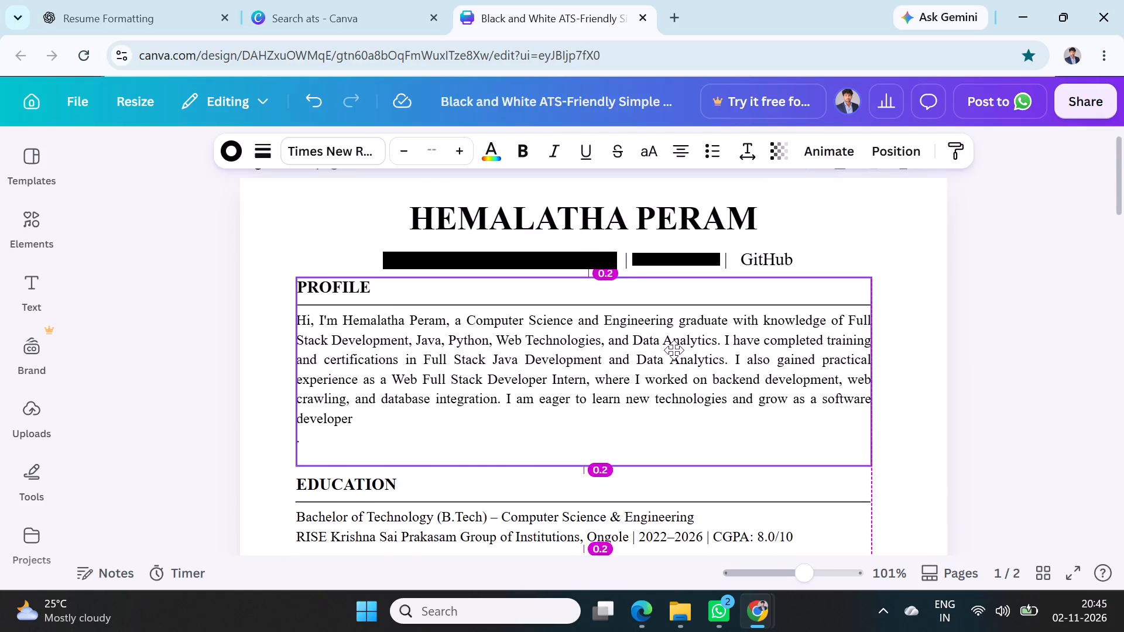
left_click_drag(674, 350, 671, 359)
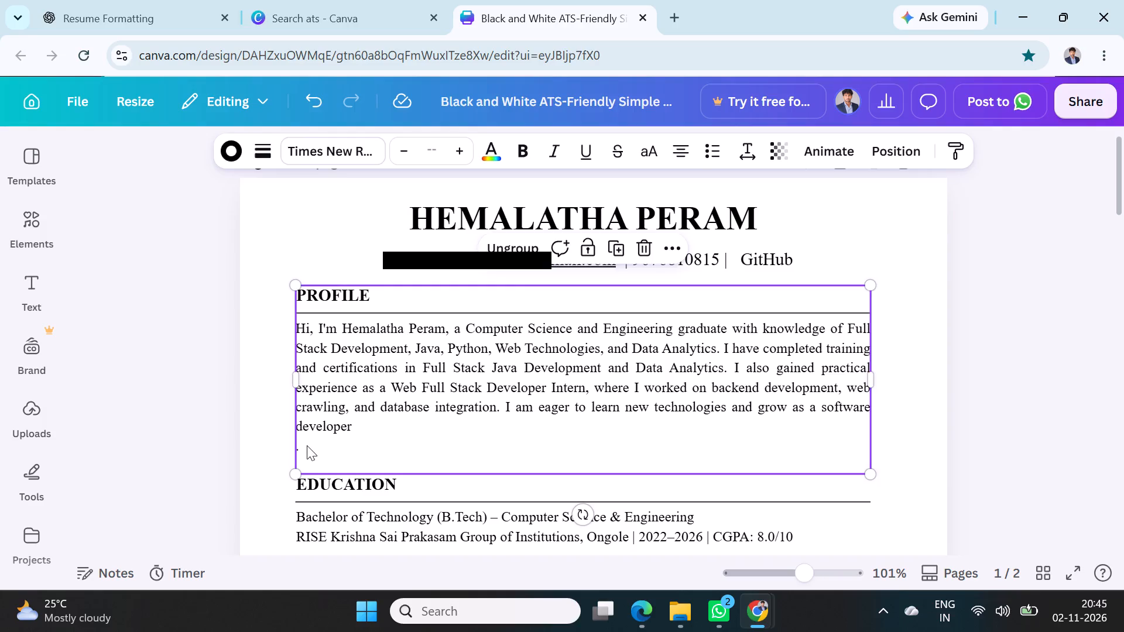
Delete the stray period and the blank lines after "software developer" at the end of the PROFILE paragraph.
double_click(307, 445)
key("BackSpace")
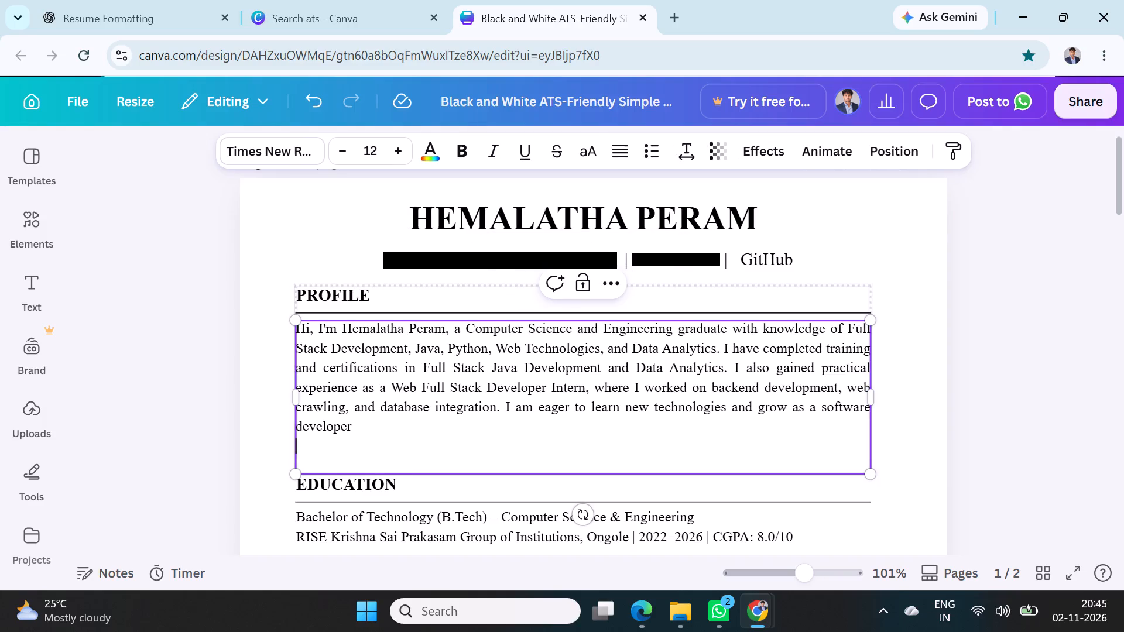
key("Down")
key("backslash")
key("BackSpace")
key("BackSpace")
key("BackSpace")
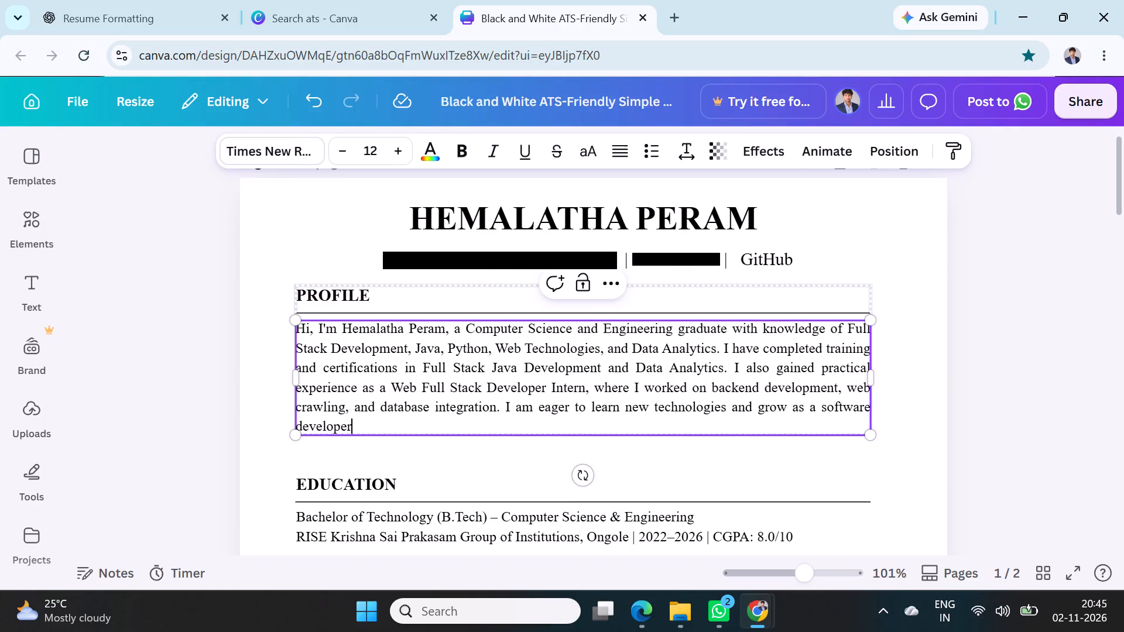
left_click(913, 471)
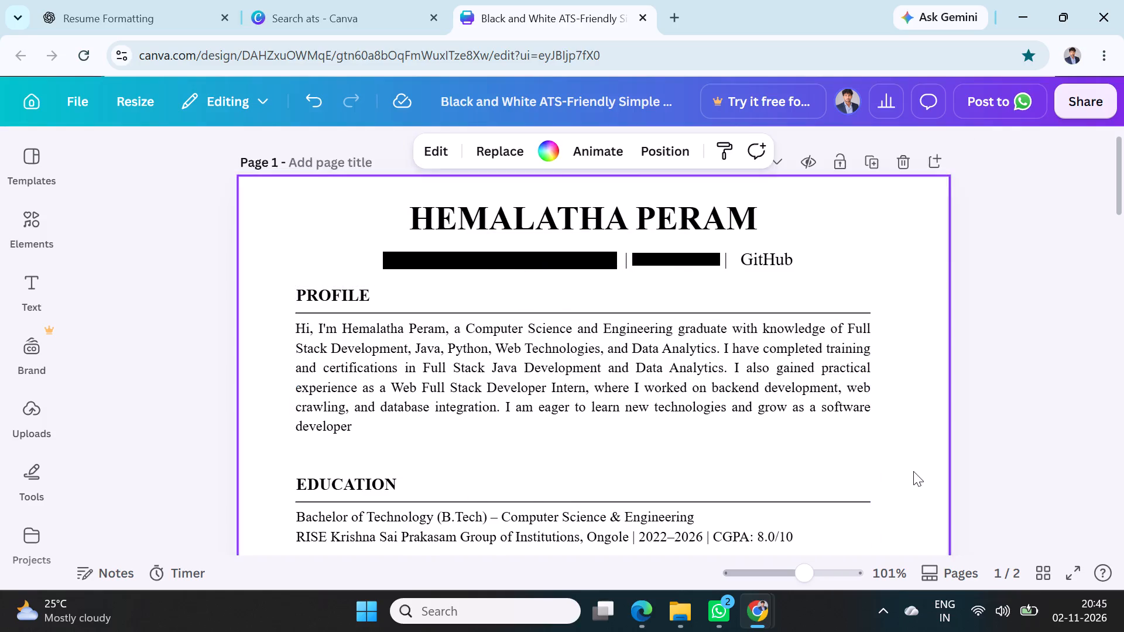
Move the first EDUCATION section up to just below the PROFILE paragraph, keeping it aligned with the PROFILE section's side margins.
scroll(900, 462, "down", 1)
left_click(448, 449)
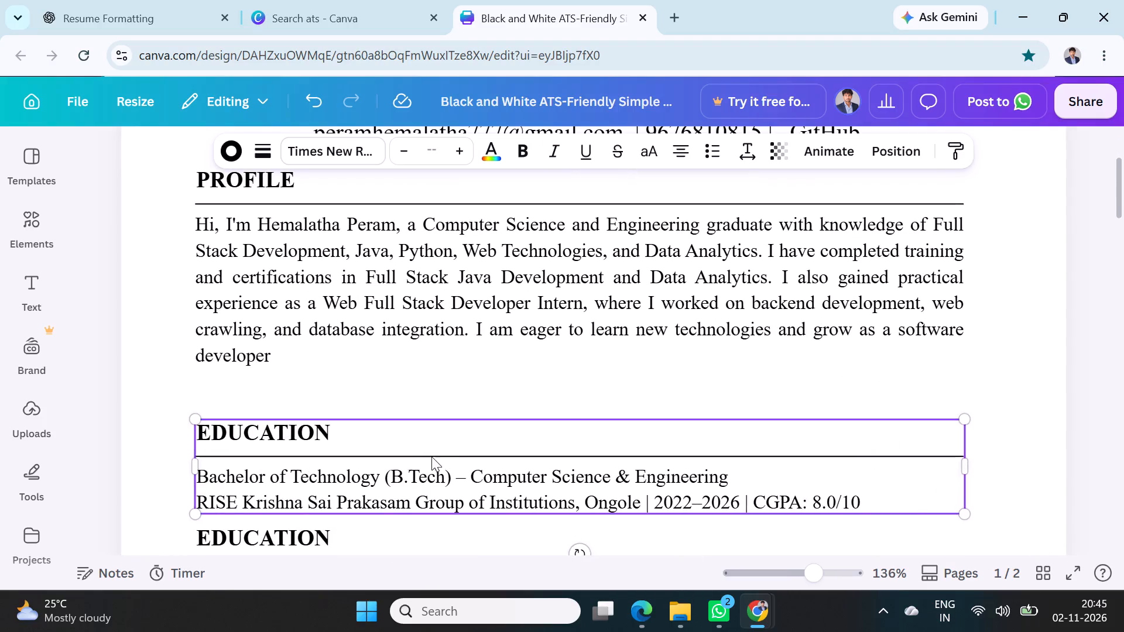
left_click_drag(428, 459, 427, 416)
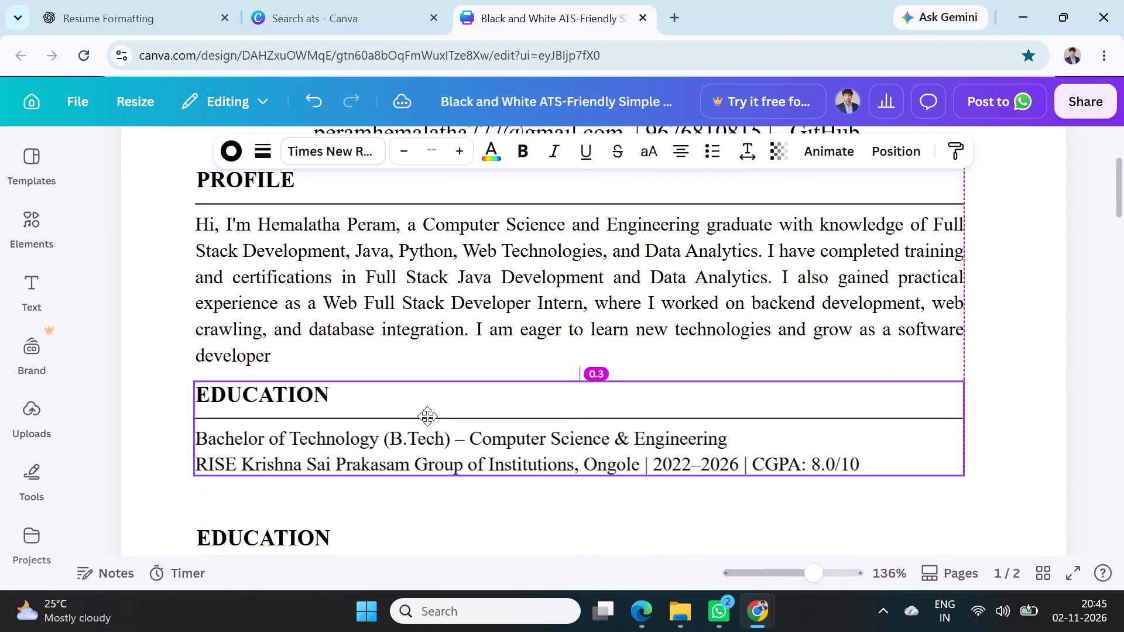
left_click_drag(427, 416, 433, 416)
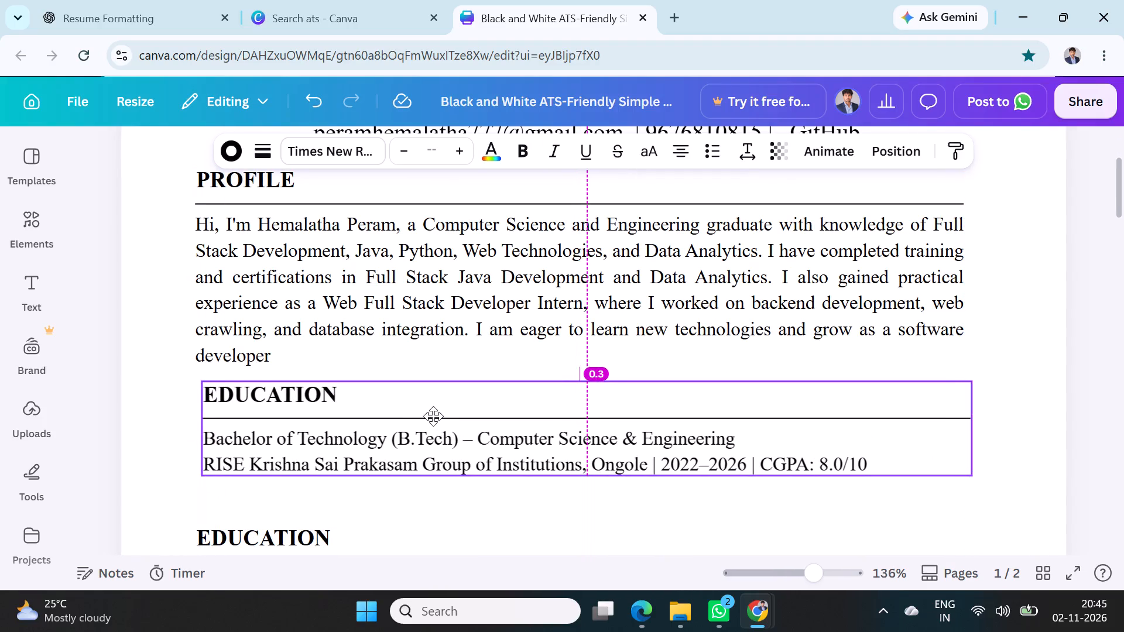
left_click_drag(433, 416, 424, 418)
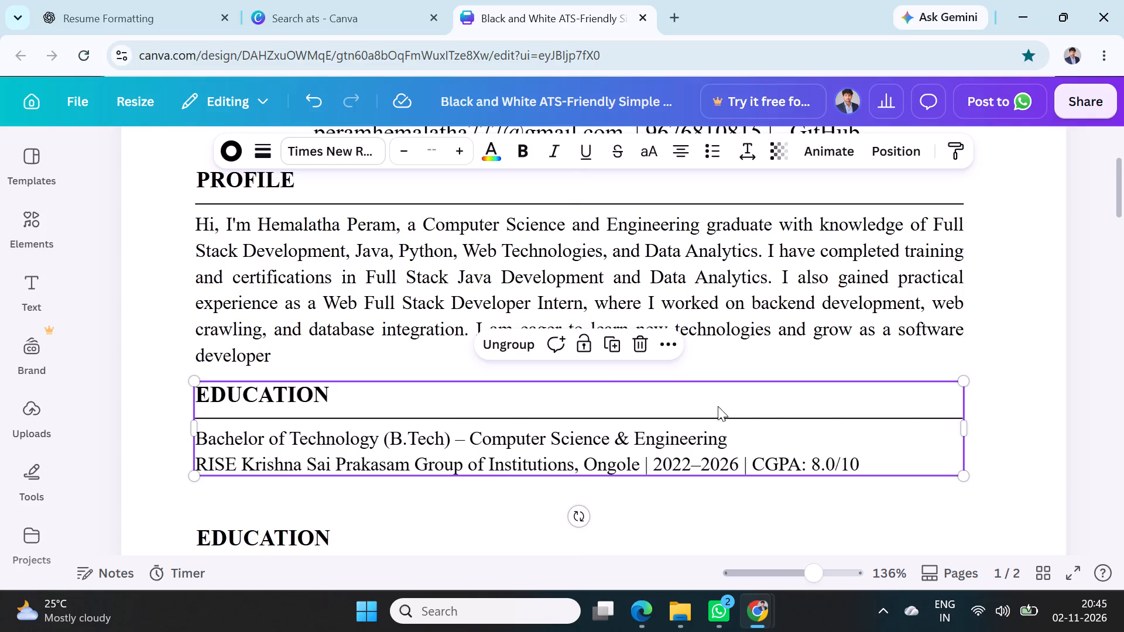
left_click(996, 421)
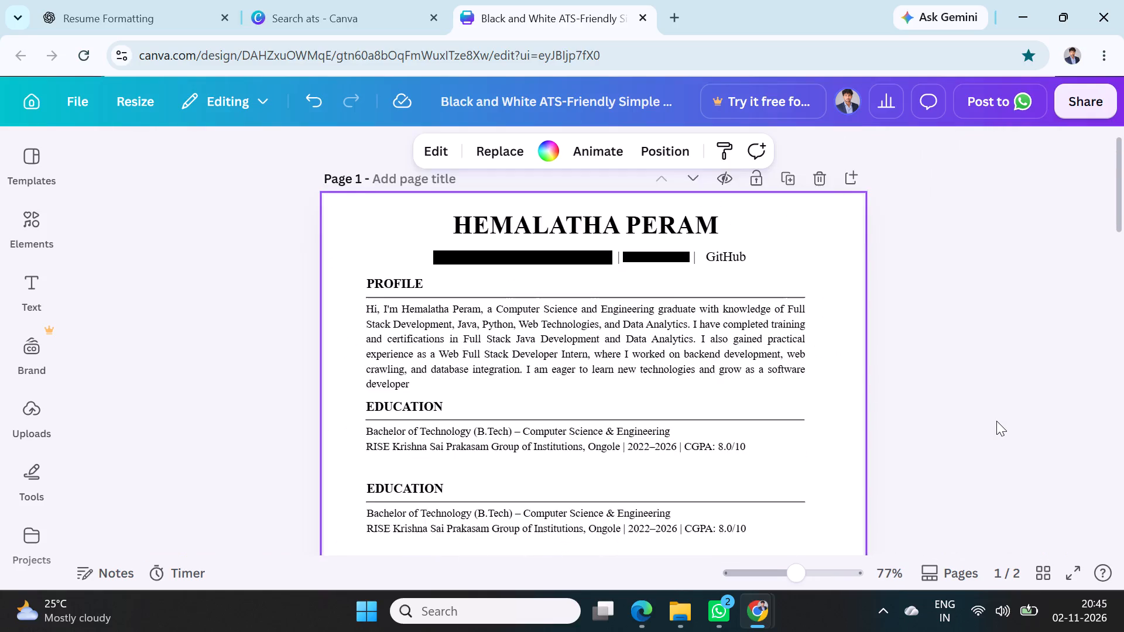
Move the second EDUCATION section up to just below the first one, aligned with its side edges.
scroll(896, 425, "down", 1)
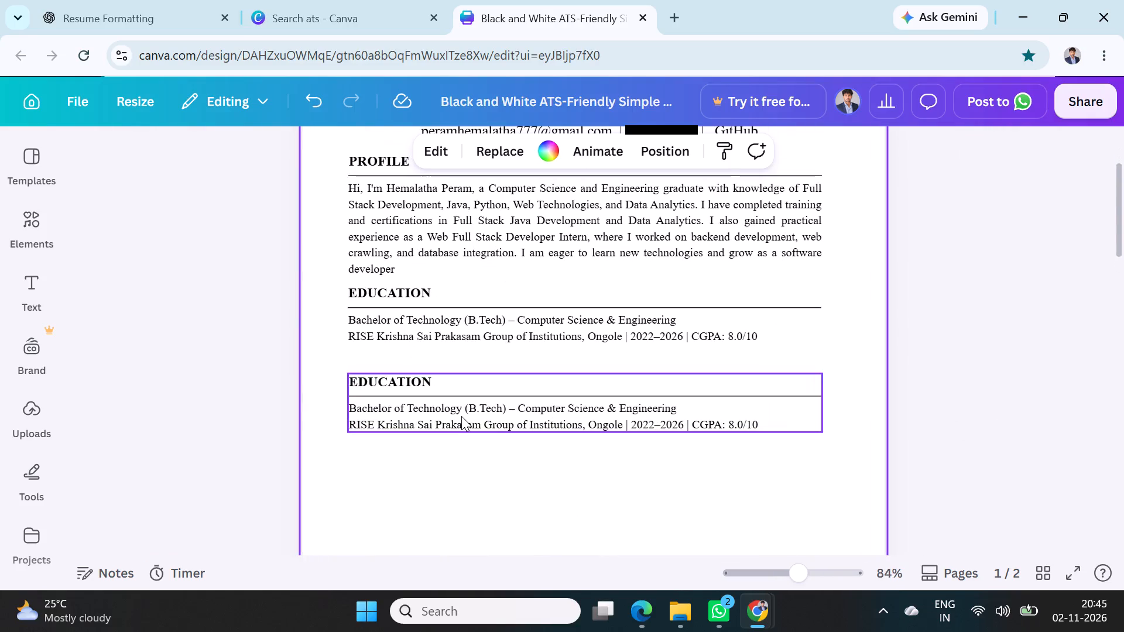
left_click_drag(381, 402, 379, 375)
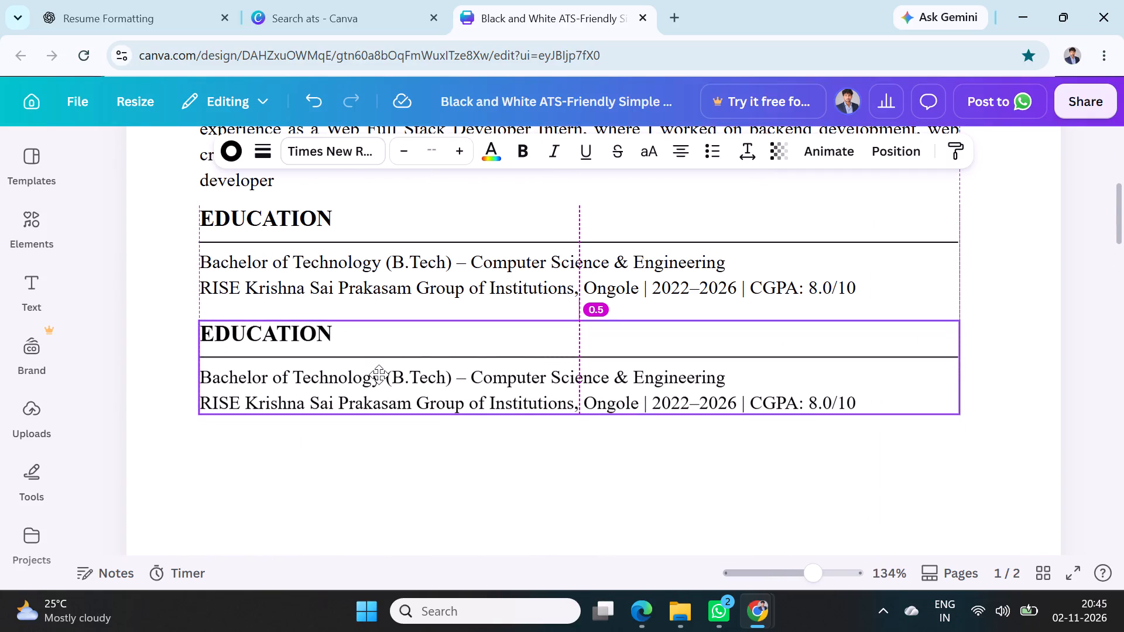
left_click_drag(379, 375, 378, 371)
left_click(335, 456)
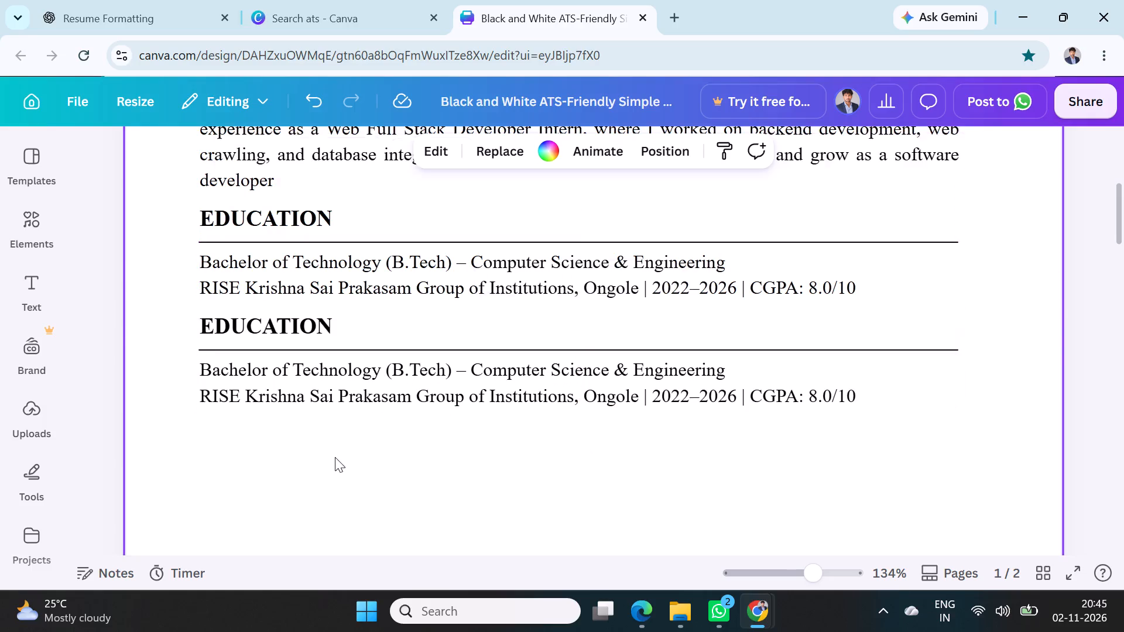
scroll(335, 457, "up", 1)
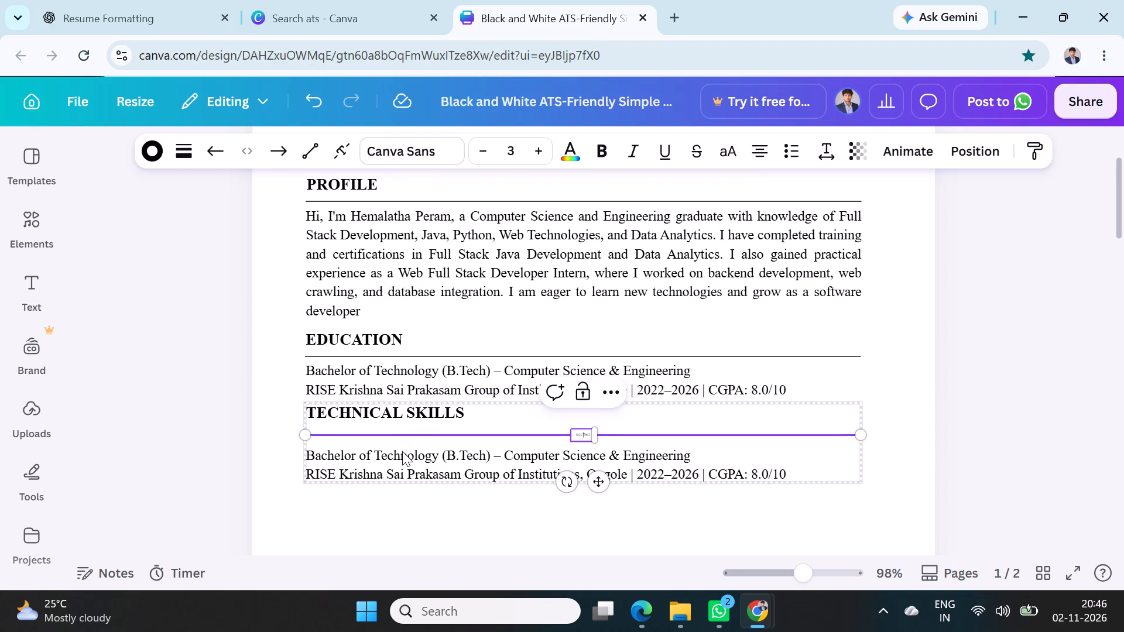
key("ctrl+z")
double_click(369, 452)
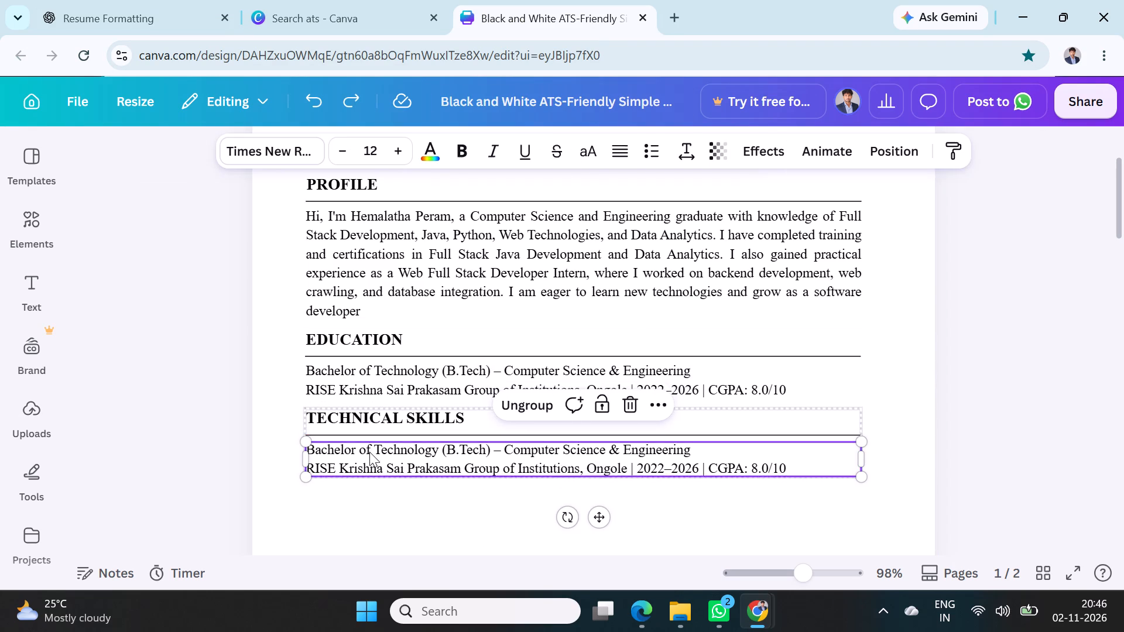
key("ctrl+v")
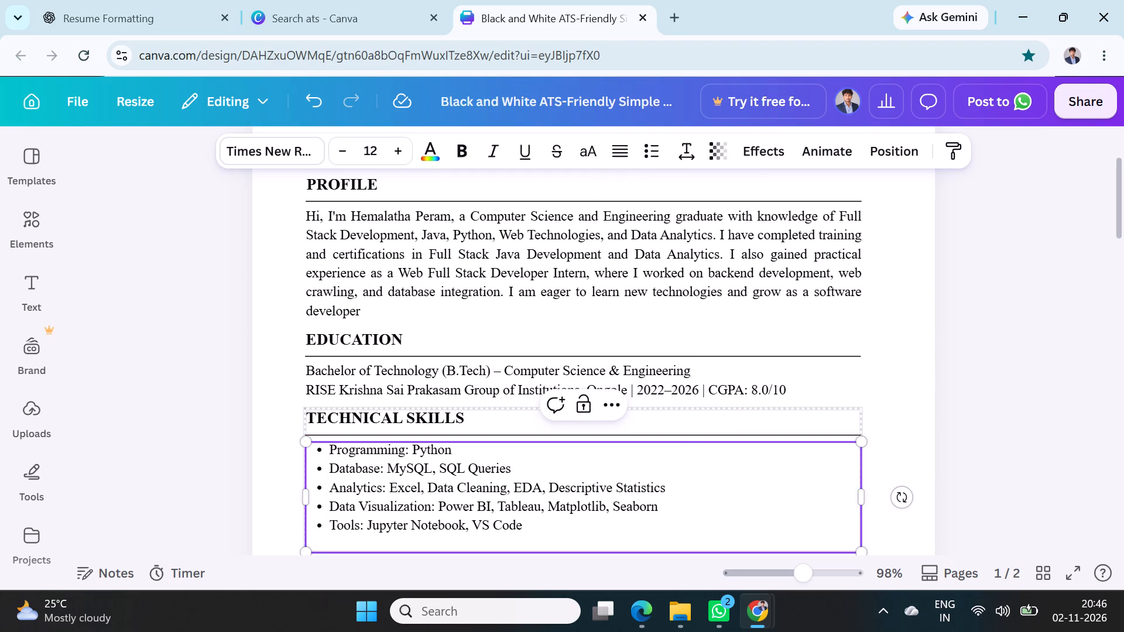
Delete the empty line after the "Tools: Jupyter Notebook, VS Code" bullet in the skills list.
scroll(576, 476, "down", 1)
left_click(341, 482)
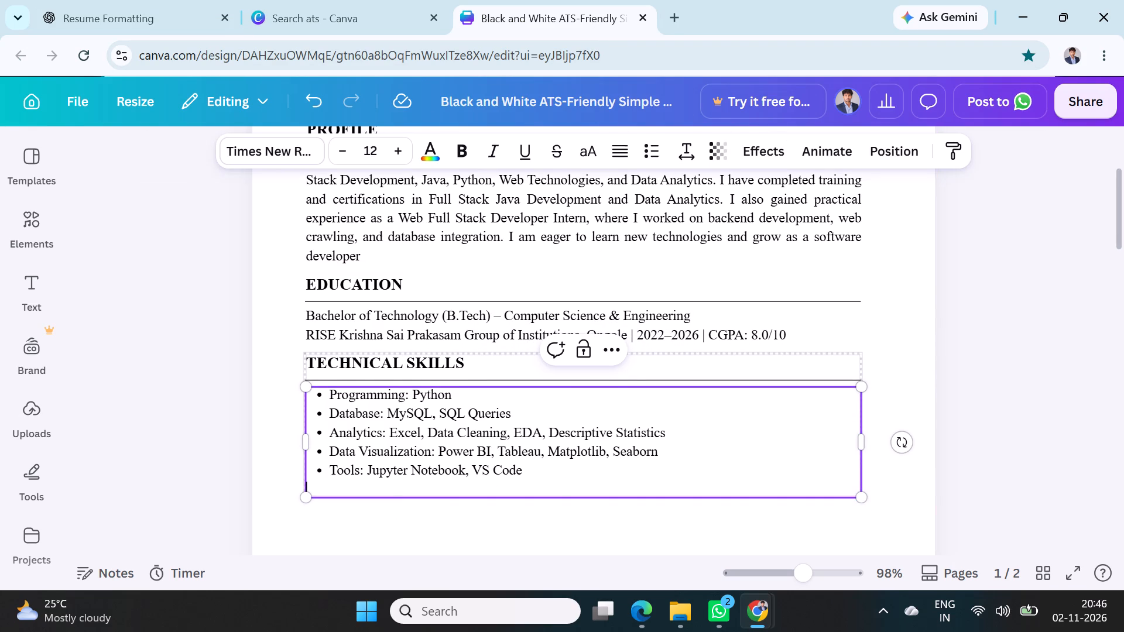
key("BackSpace")
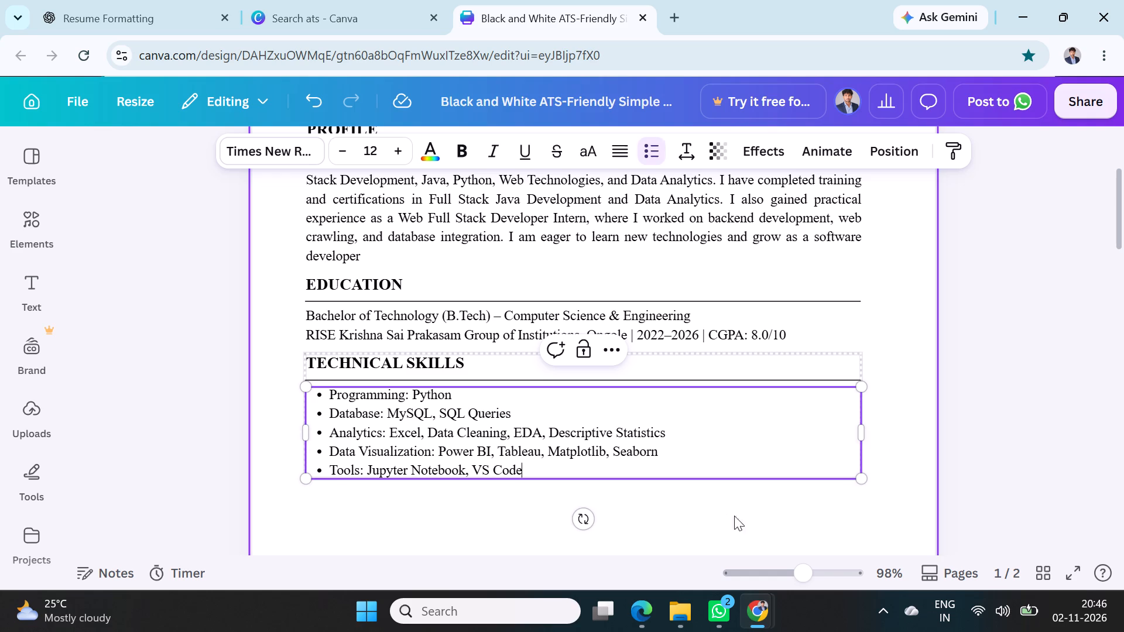
double_click(788, 530)
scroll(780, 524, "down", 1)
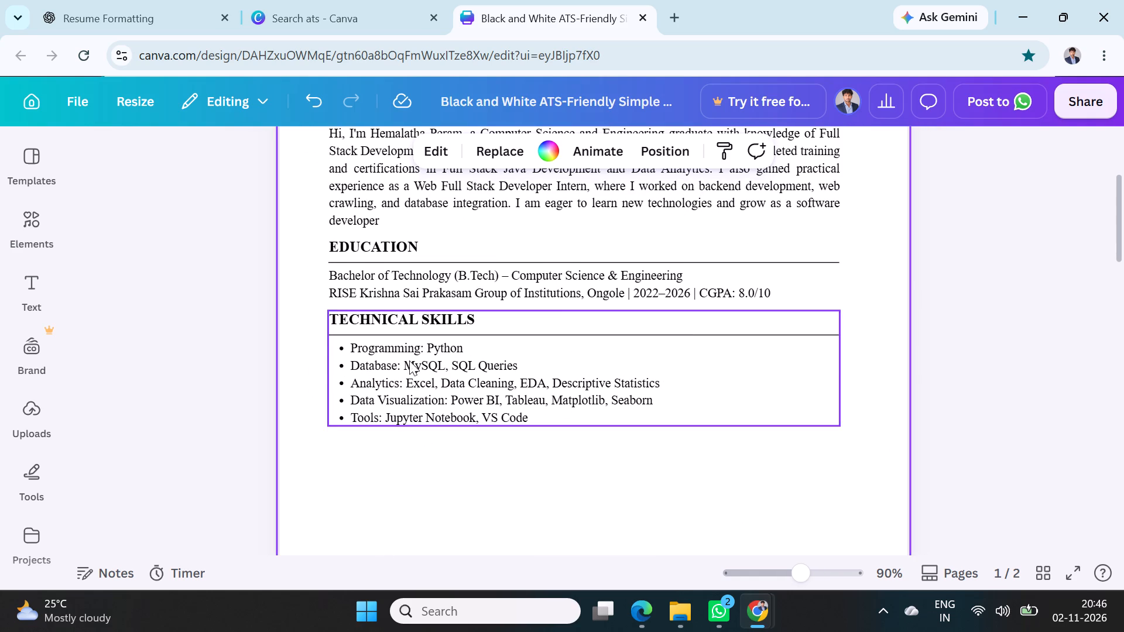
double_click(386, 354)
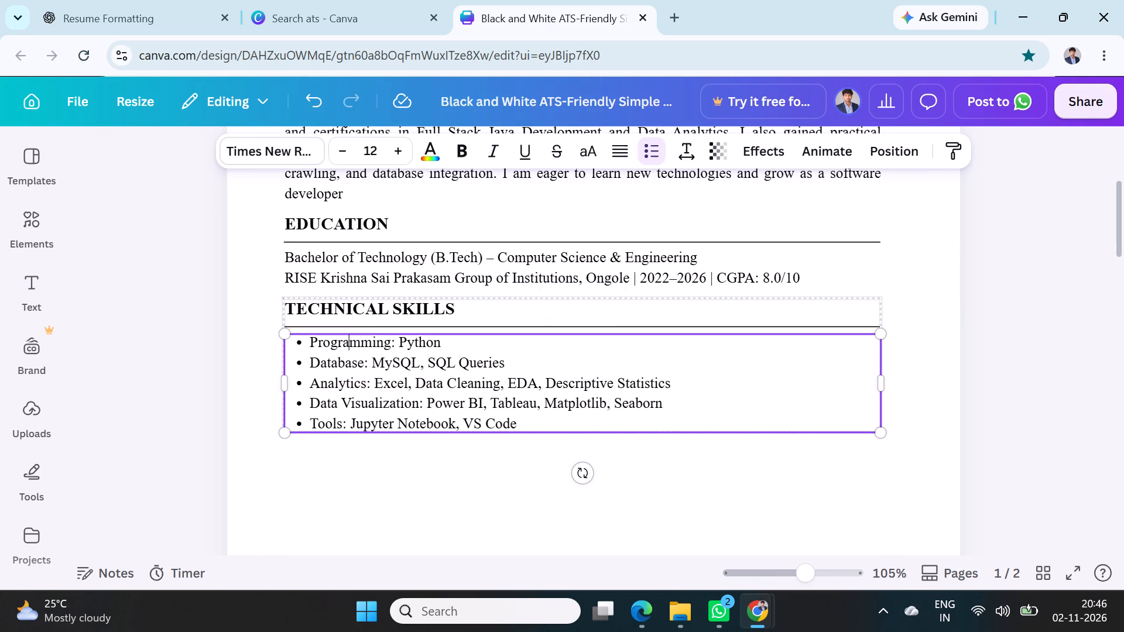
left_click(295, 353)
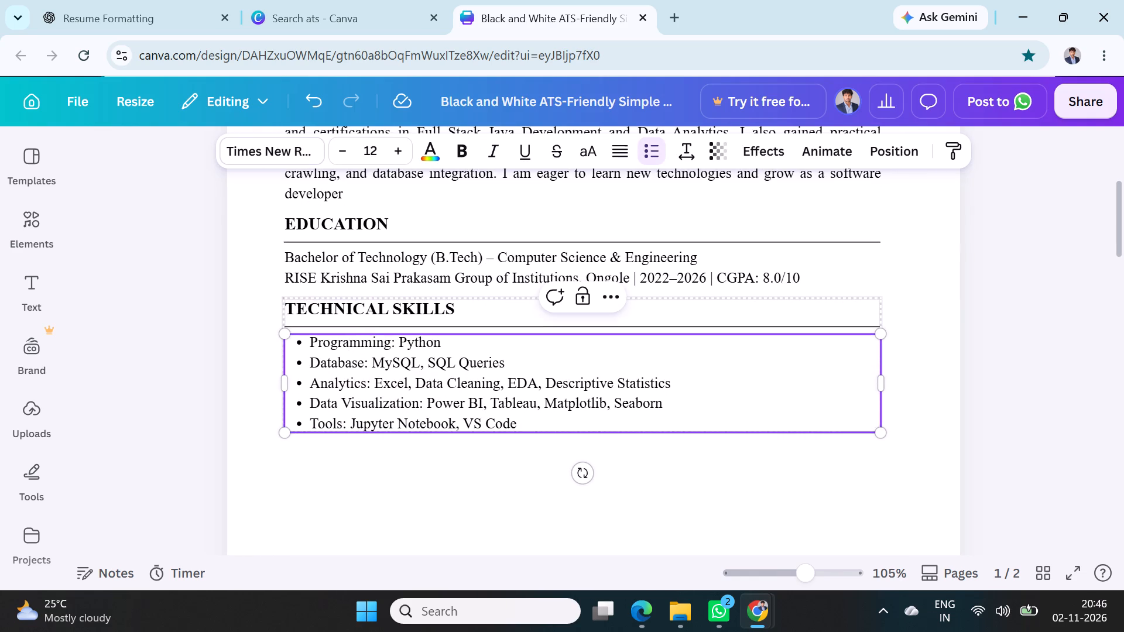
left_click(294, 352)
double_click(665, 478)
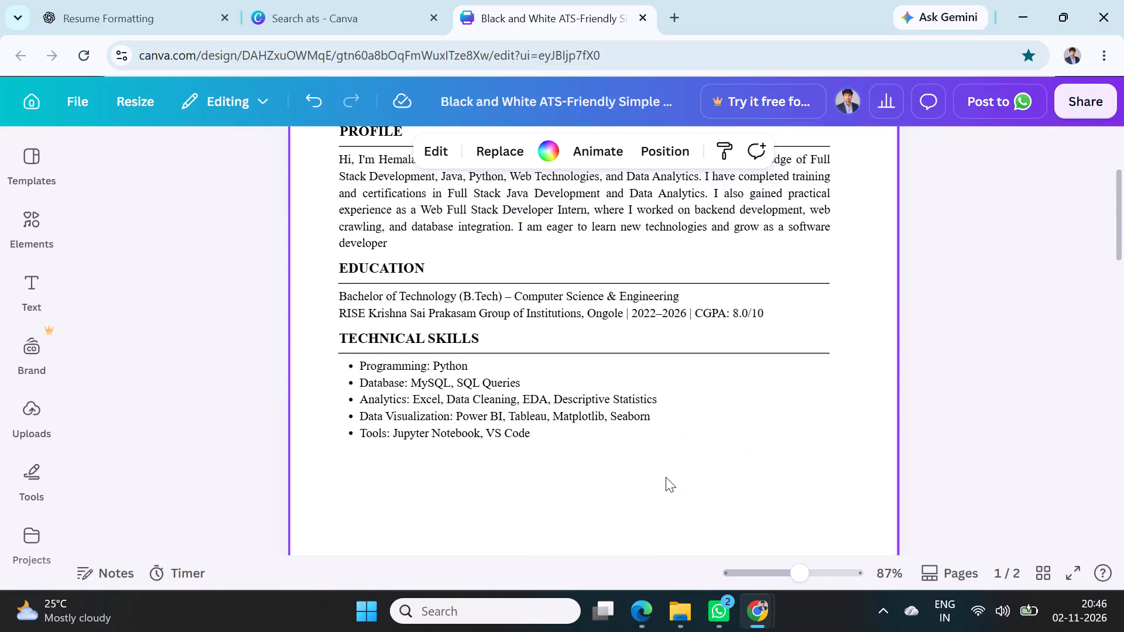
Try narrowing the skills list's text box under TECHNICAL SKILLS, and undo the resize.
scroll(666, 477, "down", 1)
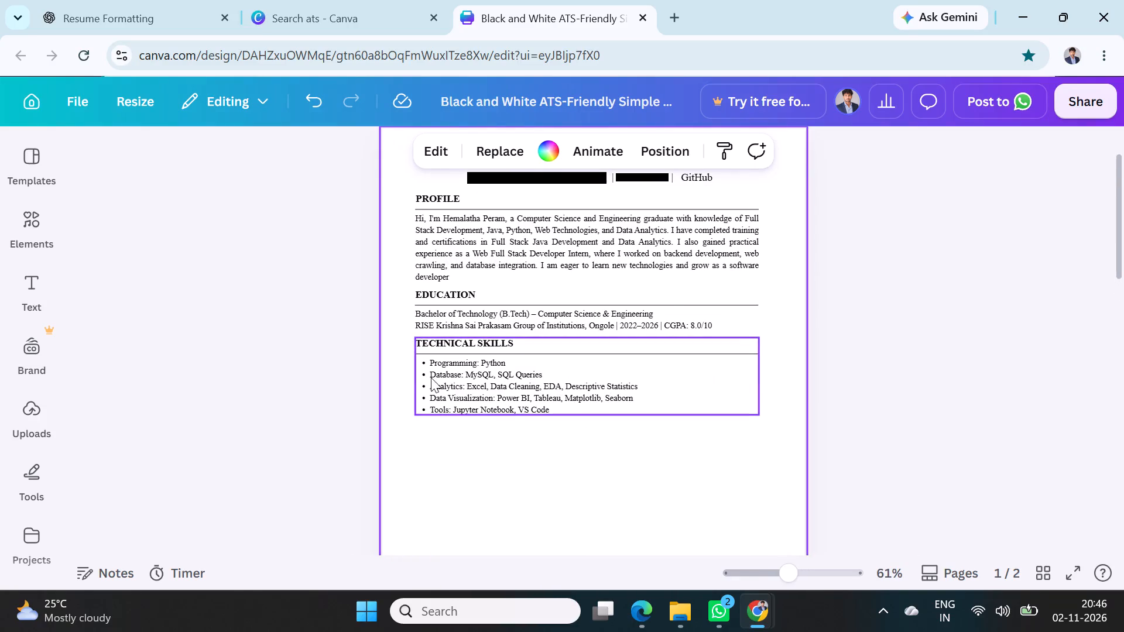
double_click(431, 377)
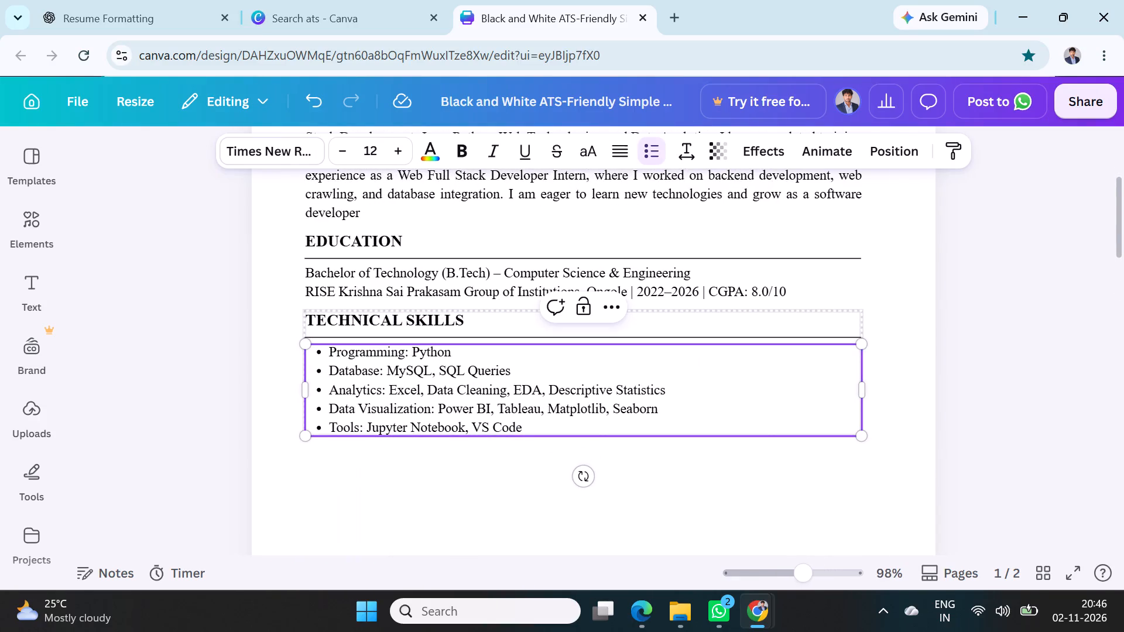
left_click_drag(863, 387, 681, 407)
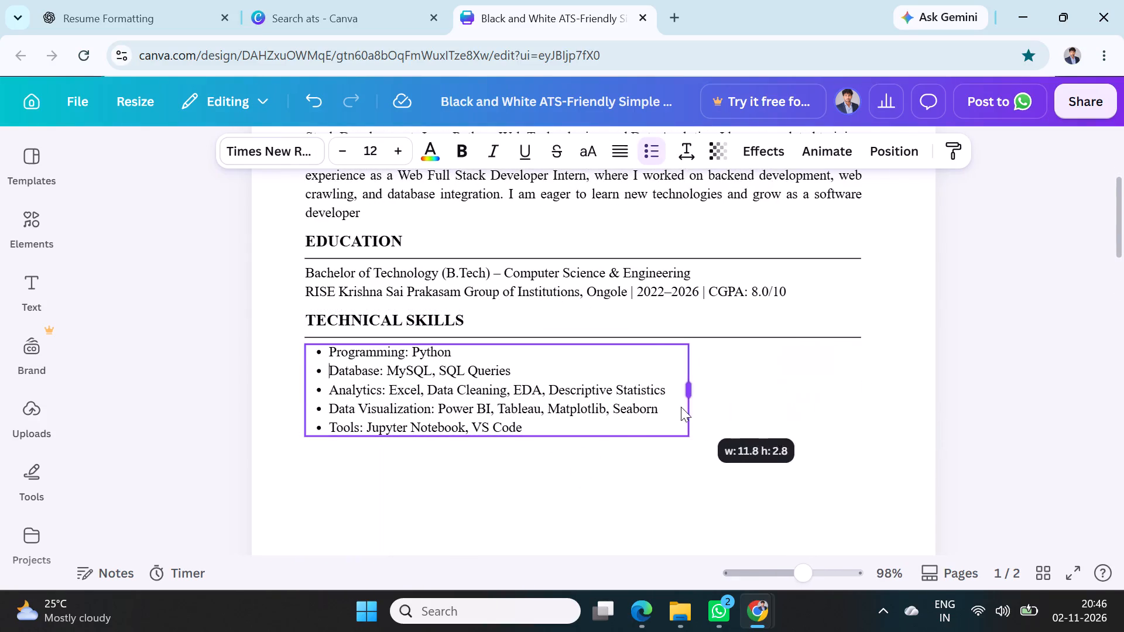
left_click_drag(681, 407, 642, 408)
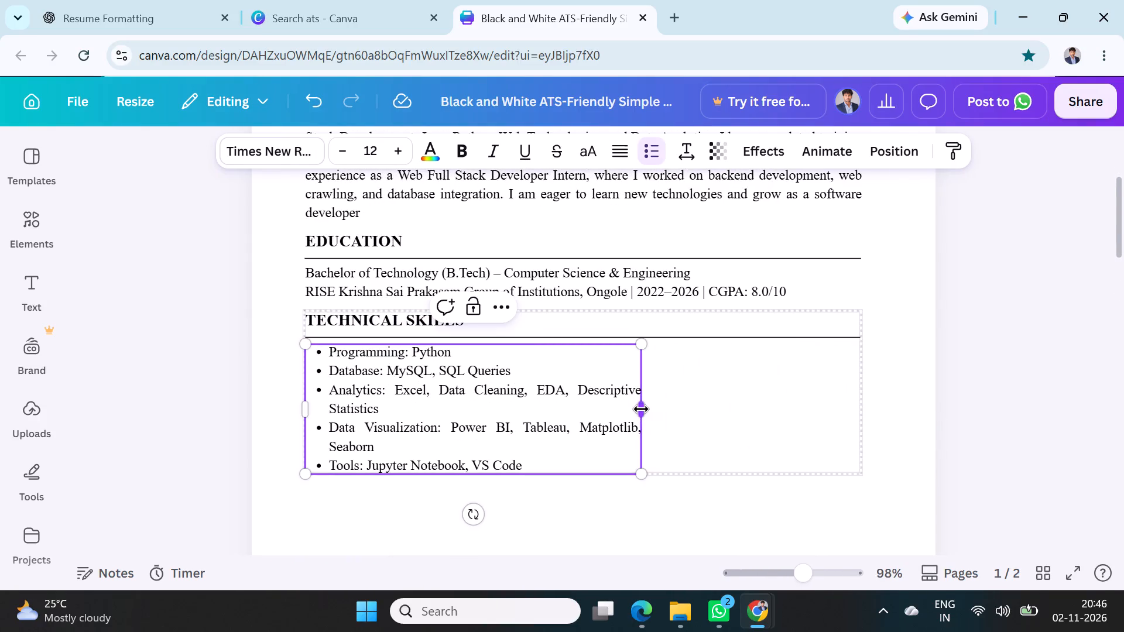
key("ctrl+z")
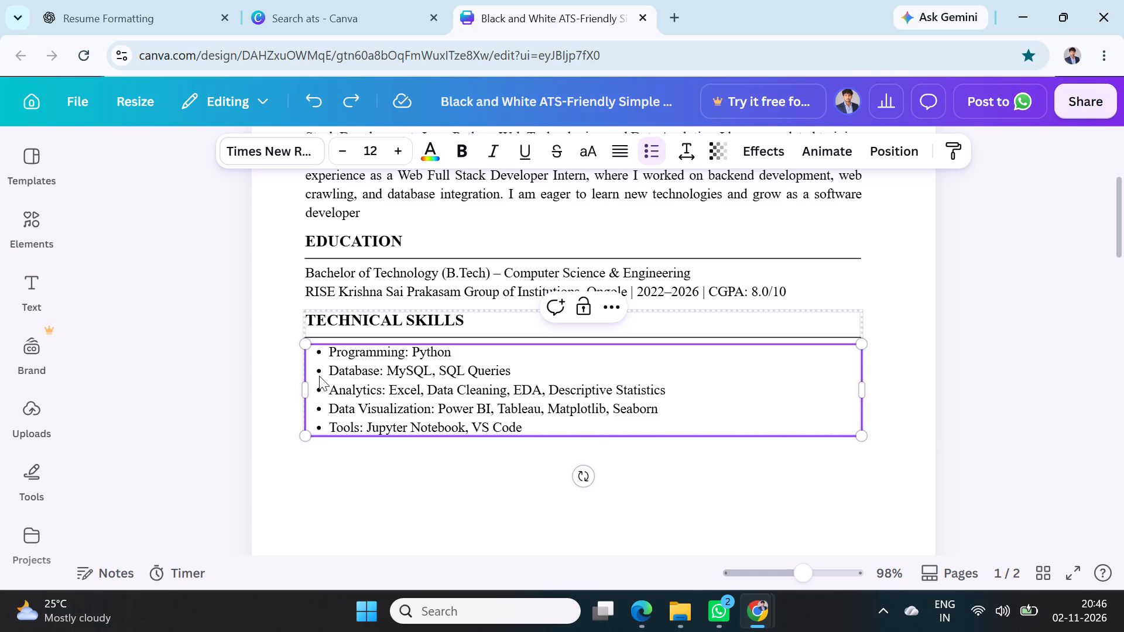
Remove the bullet points from all five lines of the skills list, from Programming through Tools.
key("BackSpace")
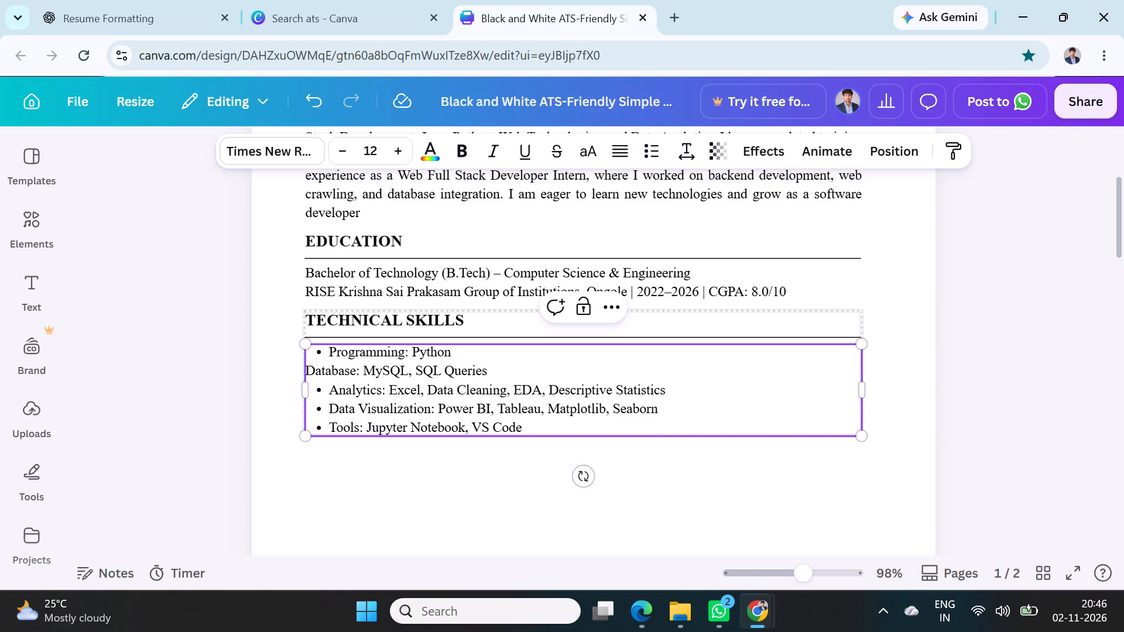
key("Up")
key("BackSpace")
key("Down")
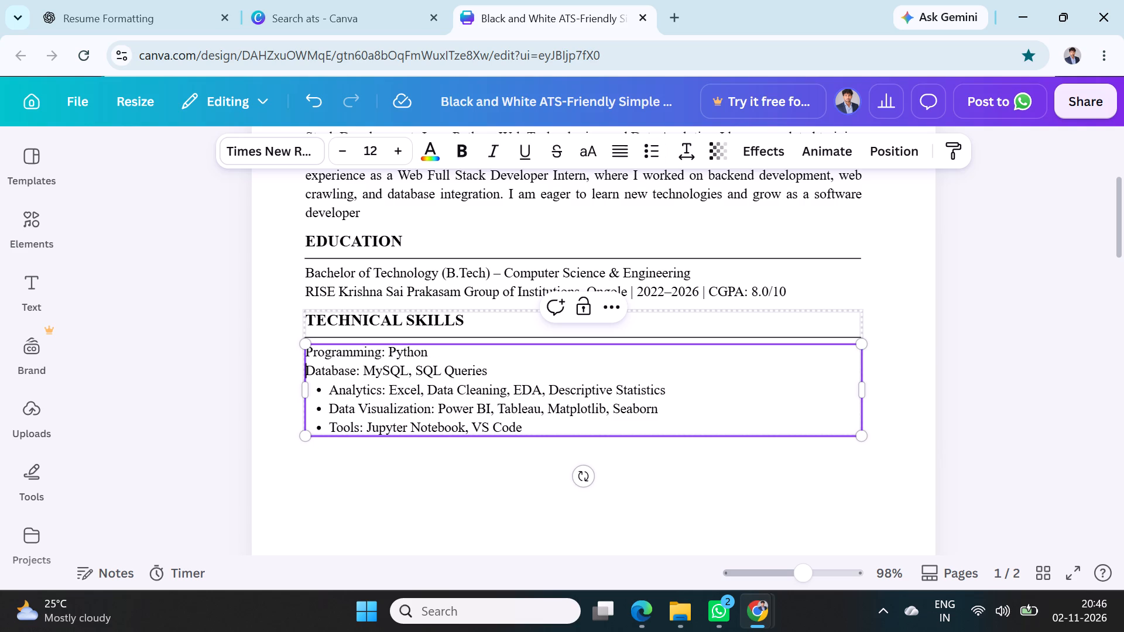
key("Down")
key("BackSpace")
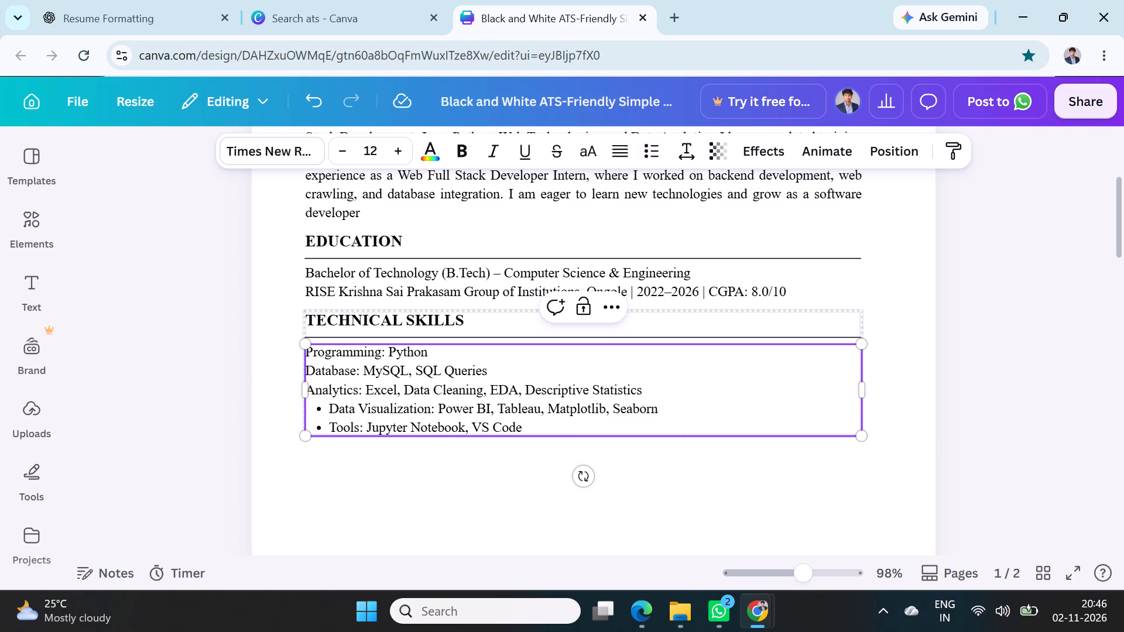
key("Down")
key("Right")
key("Left")
key("BackSpace")
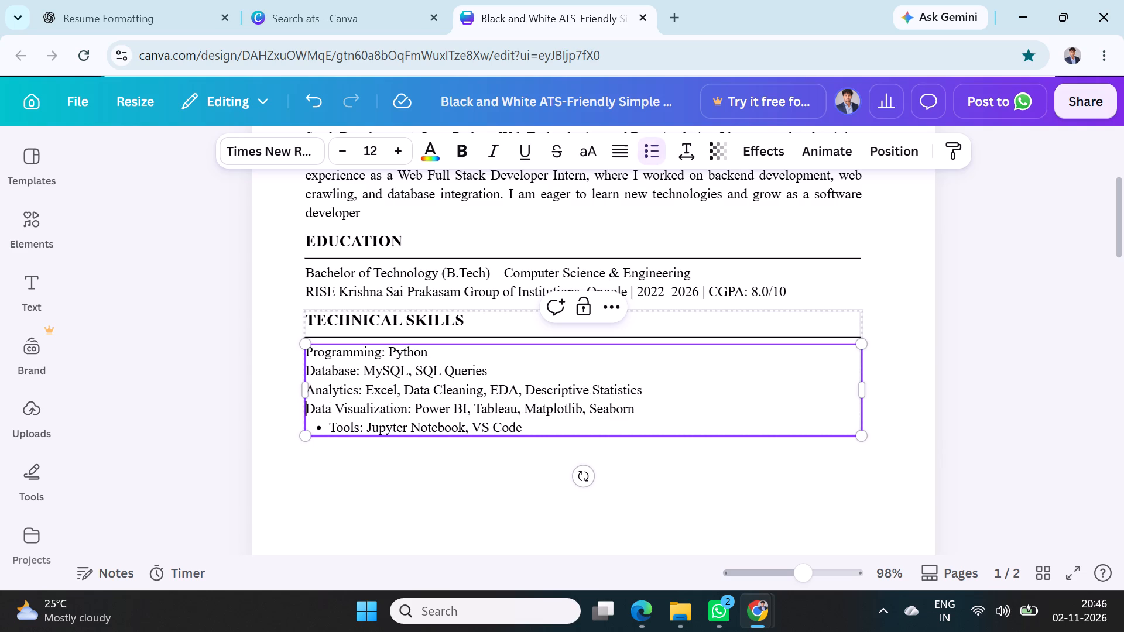
key("Down")
key("BackSpace")
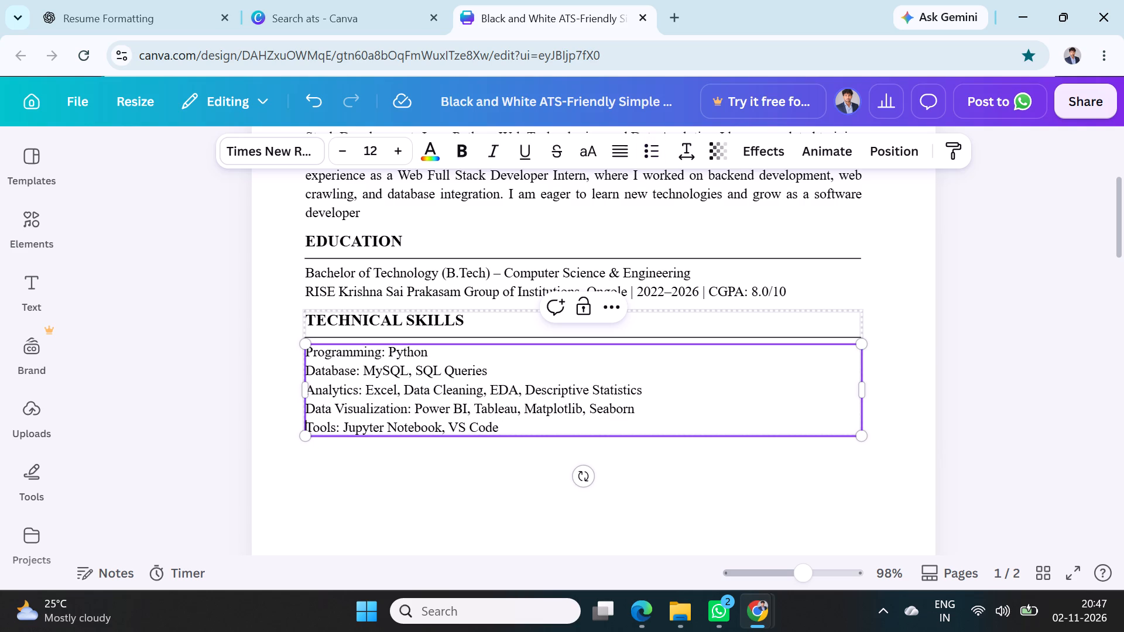
Number the five skill lines "1." to "5.", from Programming through Tools.
key("Up")
key("Up")
key("Up")
key("Up")
key("Up")
type("1.")
key("Down")
key("Left")
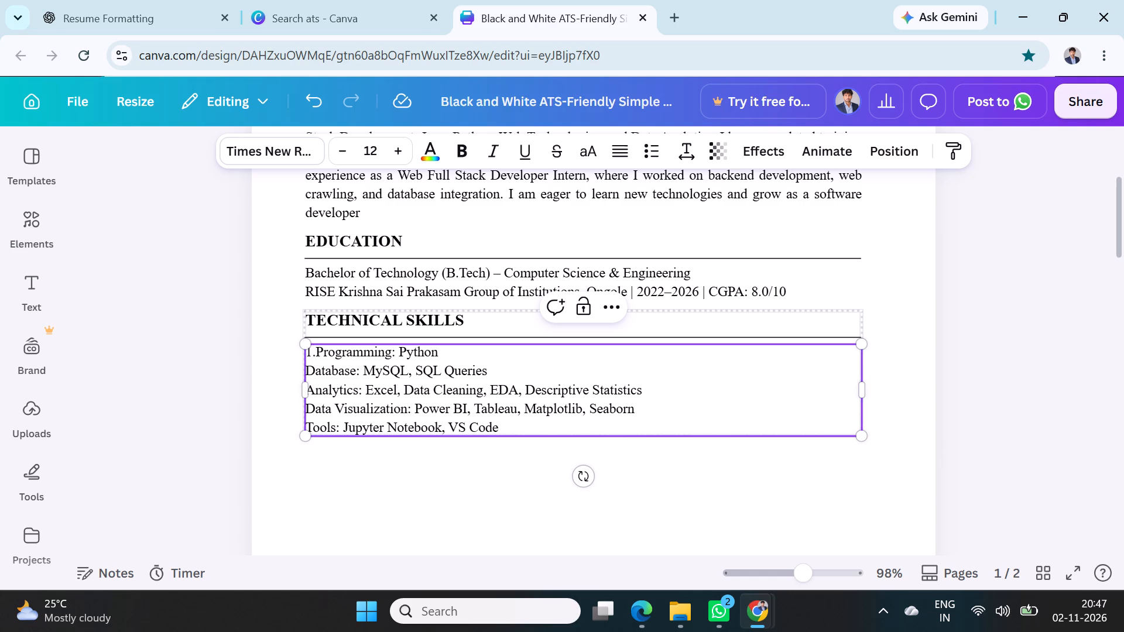
type("2.")
key("Down")
key("Left")
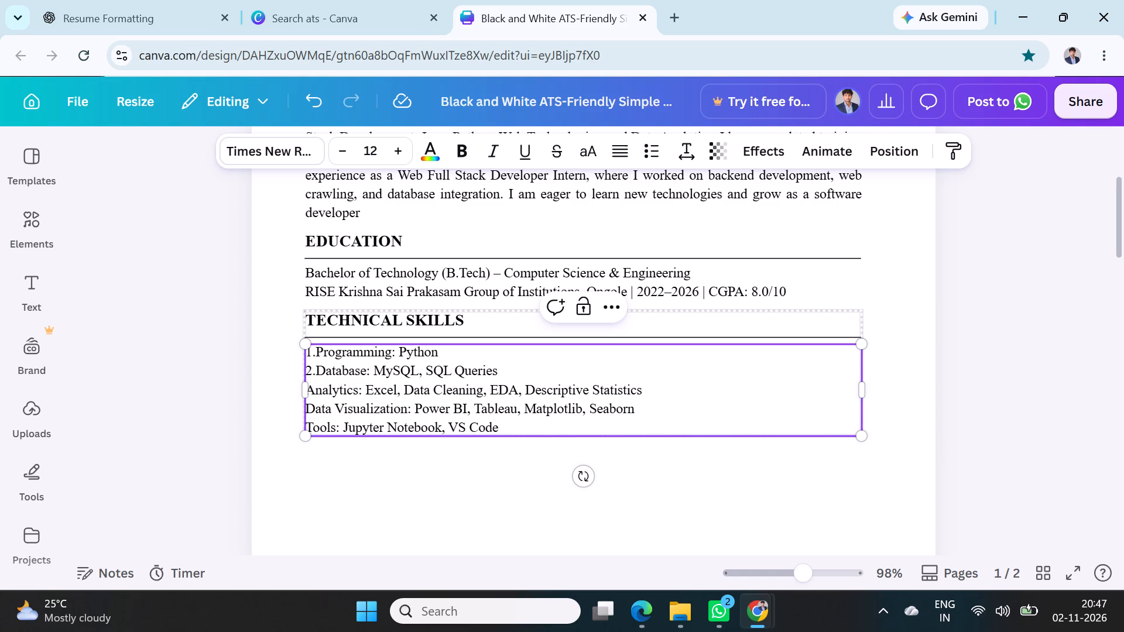
type("3.")
key("Down")
key("Left")
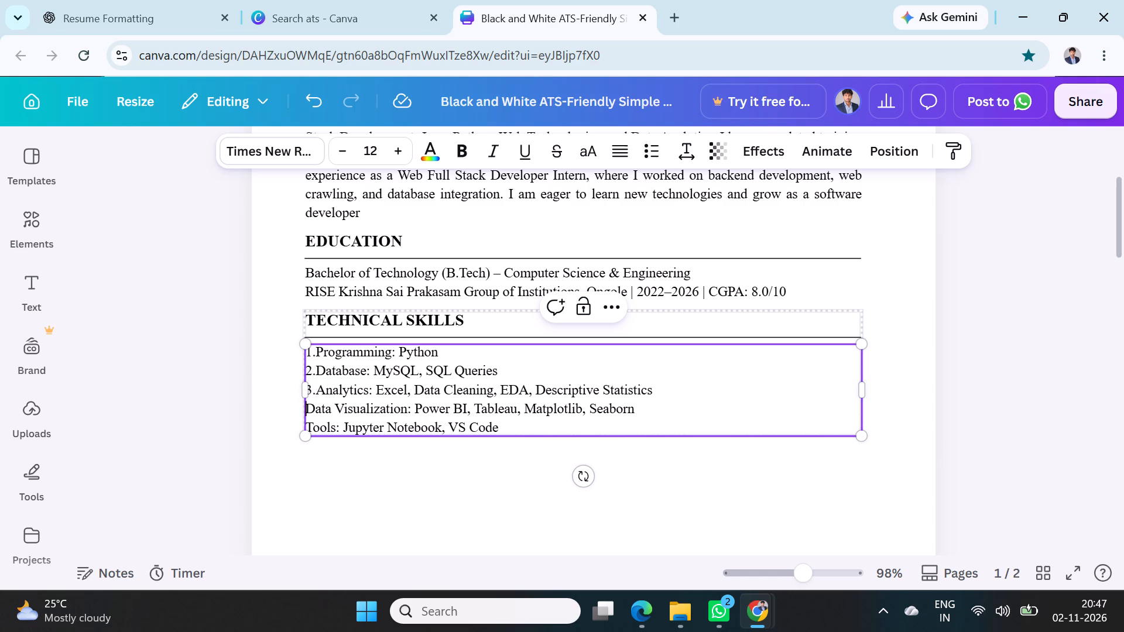
type("4.")
key("Down")
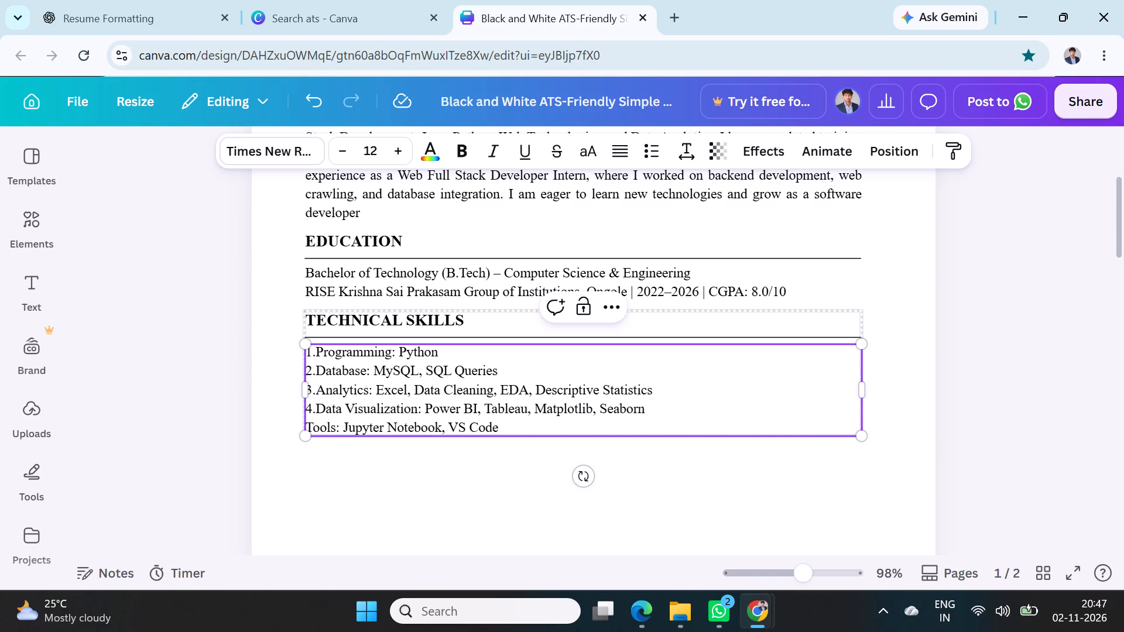
key("Left")
type("5.")
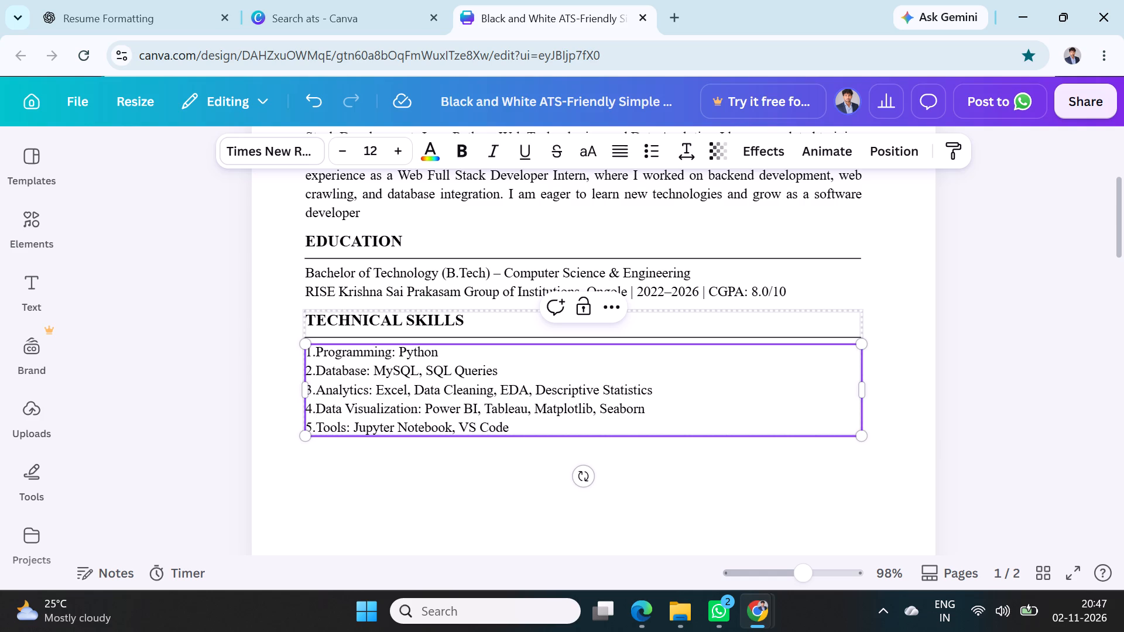
double_click(338, 488)
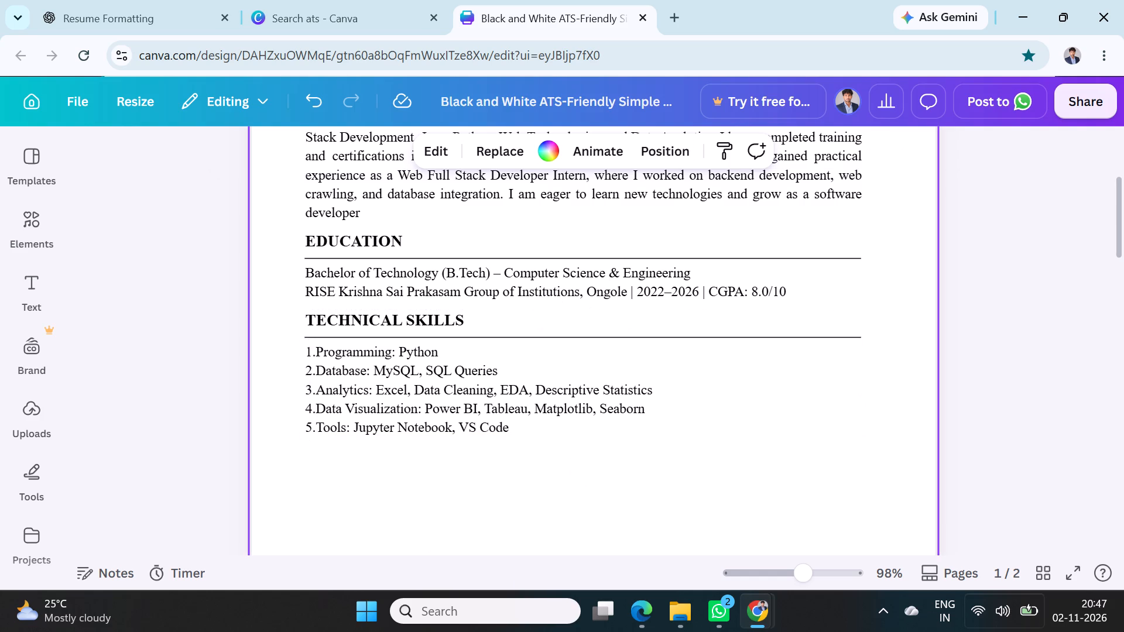
scroll(459, 473, "left", 1)
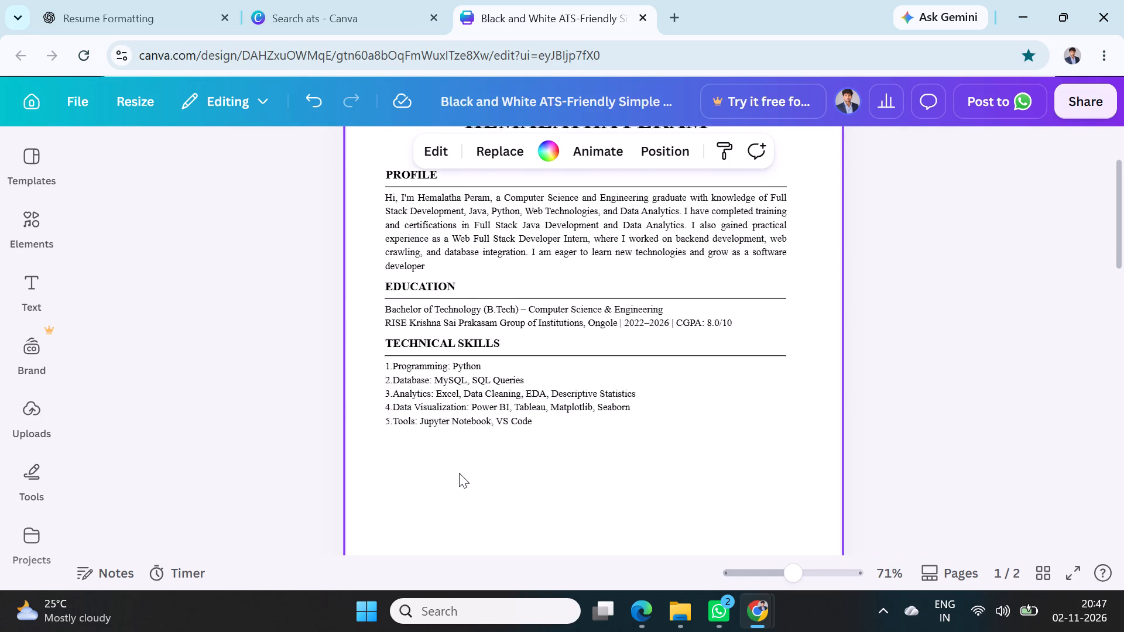
scroll(459, 473, "left", 1)
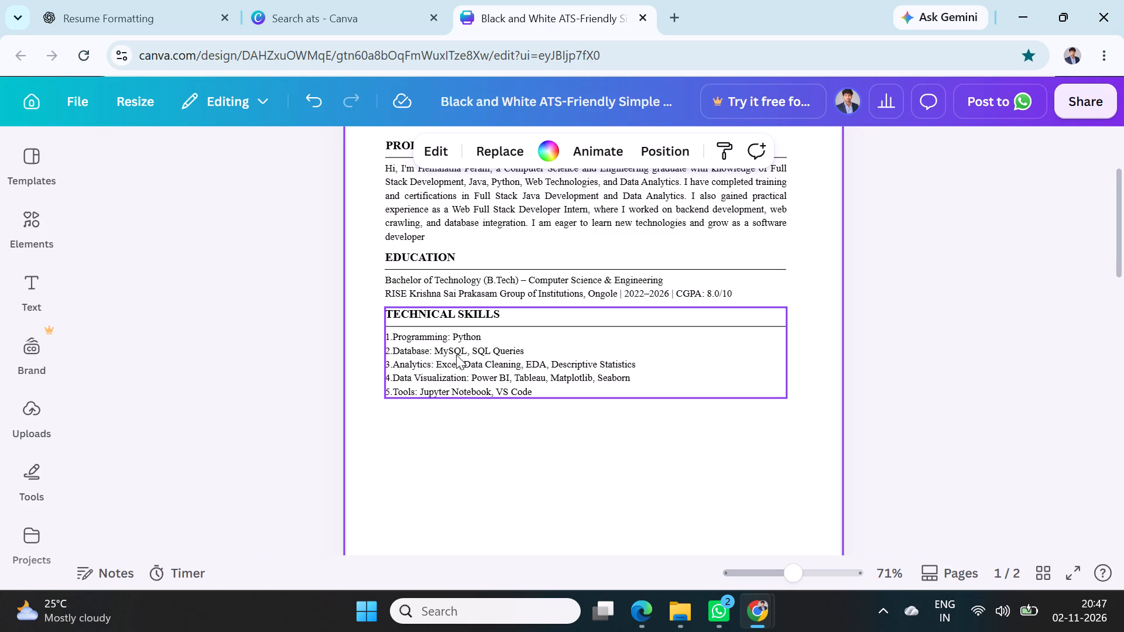
left_click(456, 355)
key("ctrl+d")
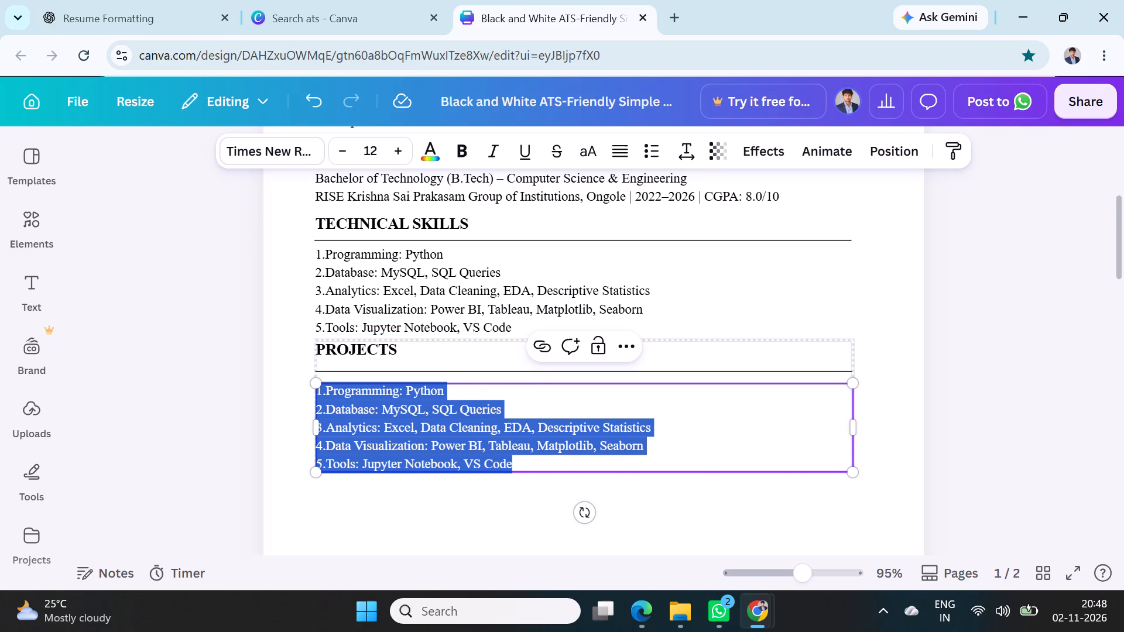
key("ctrl+v")
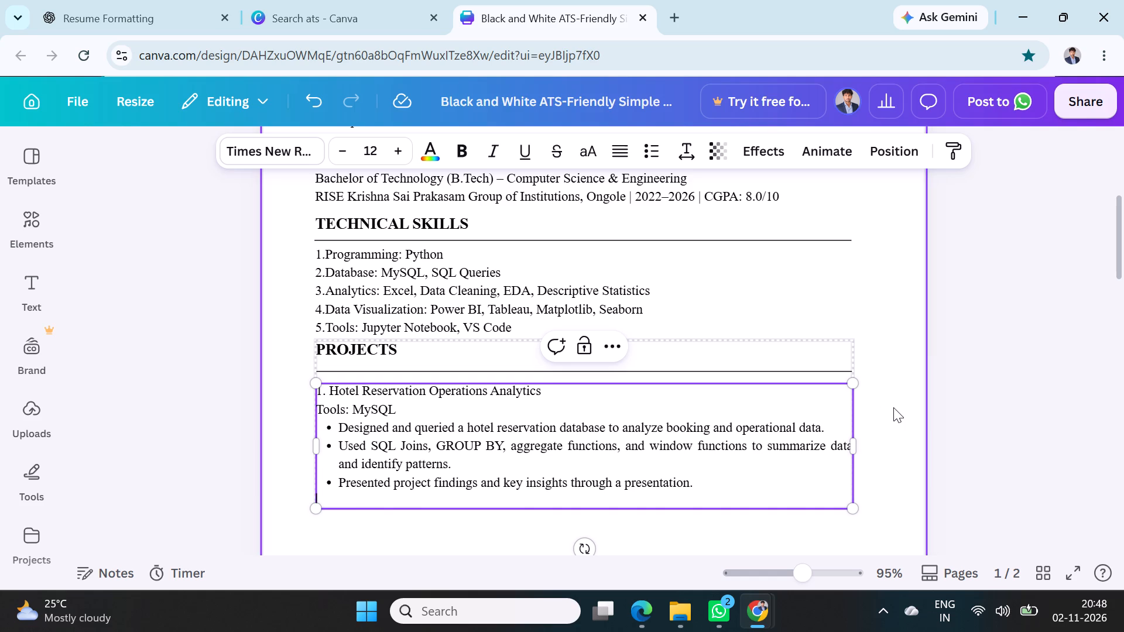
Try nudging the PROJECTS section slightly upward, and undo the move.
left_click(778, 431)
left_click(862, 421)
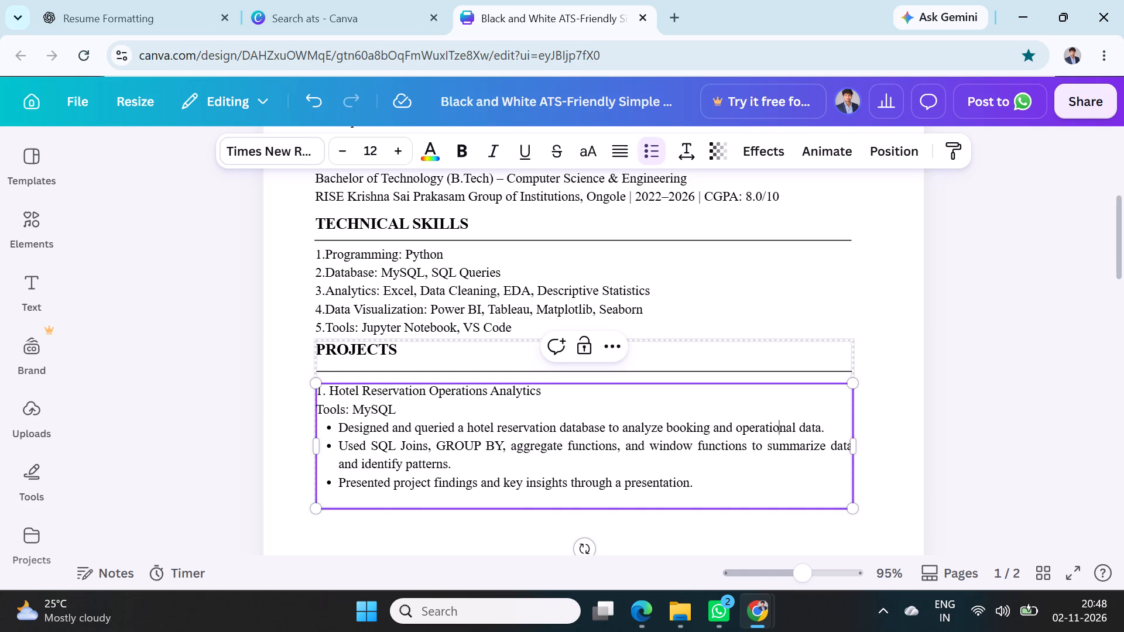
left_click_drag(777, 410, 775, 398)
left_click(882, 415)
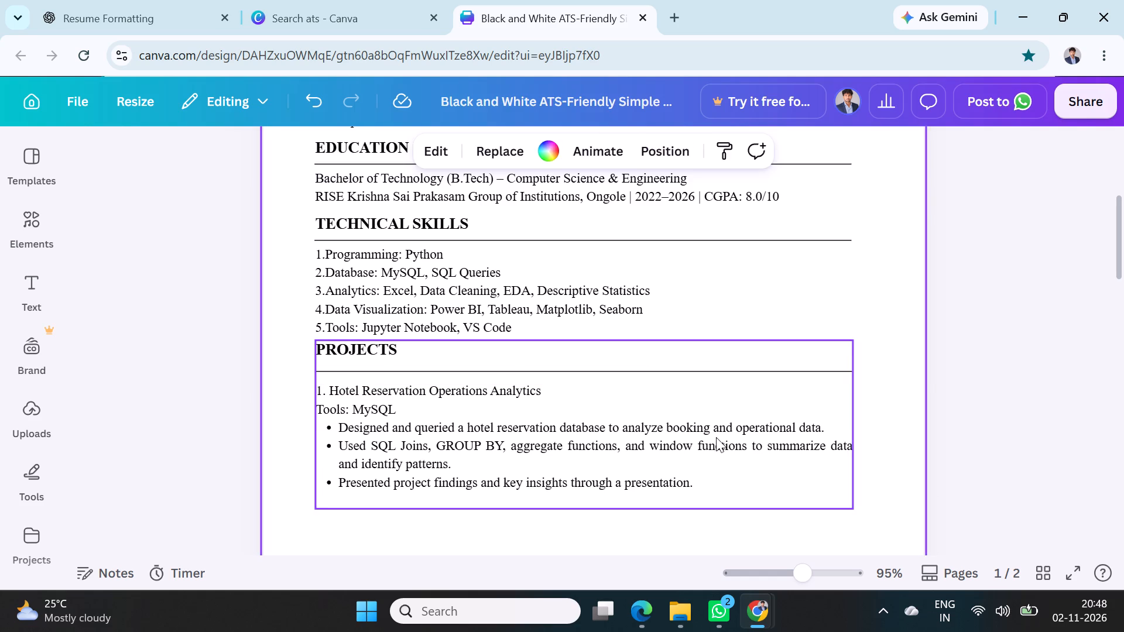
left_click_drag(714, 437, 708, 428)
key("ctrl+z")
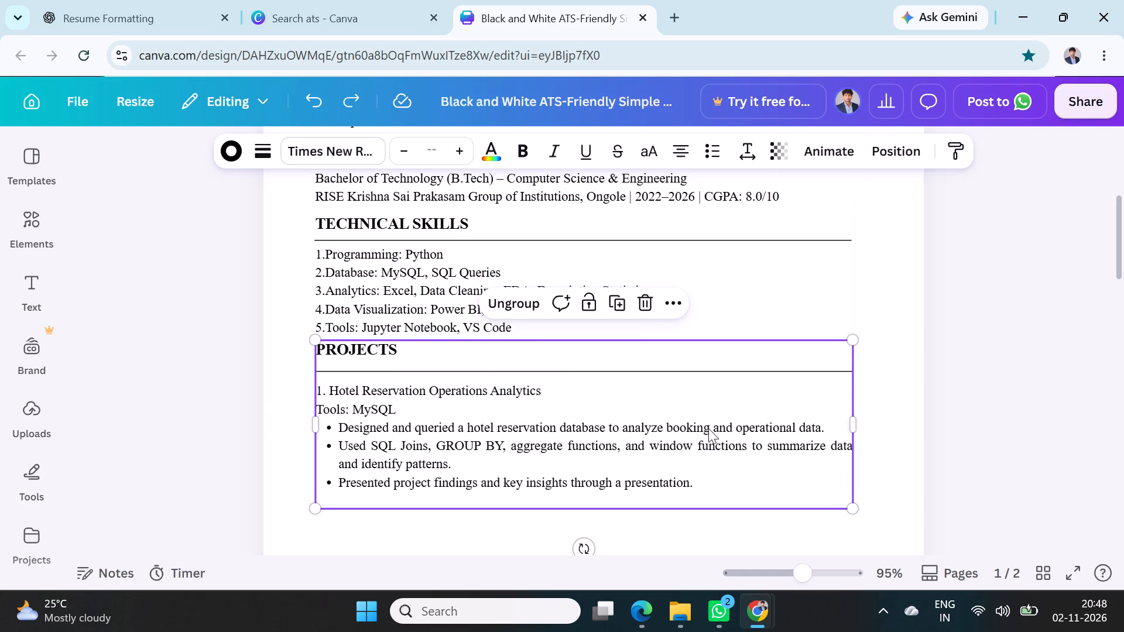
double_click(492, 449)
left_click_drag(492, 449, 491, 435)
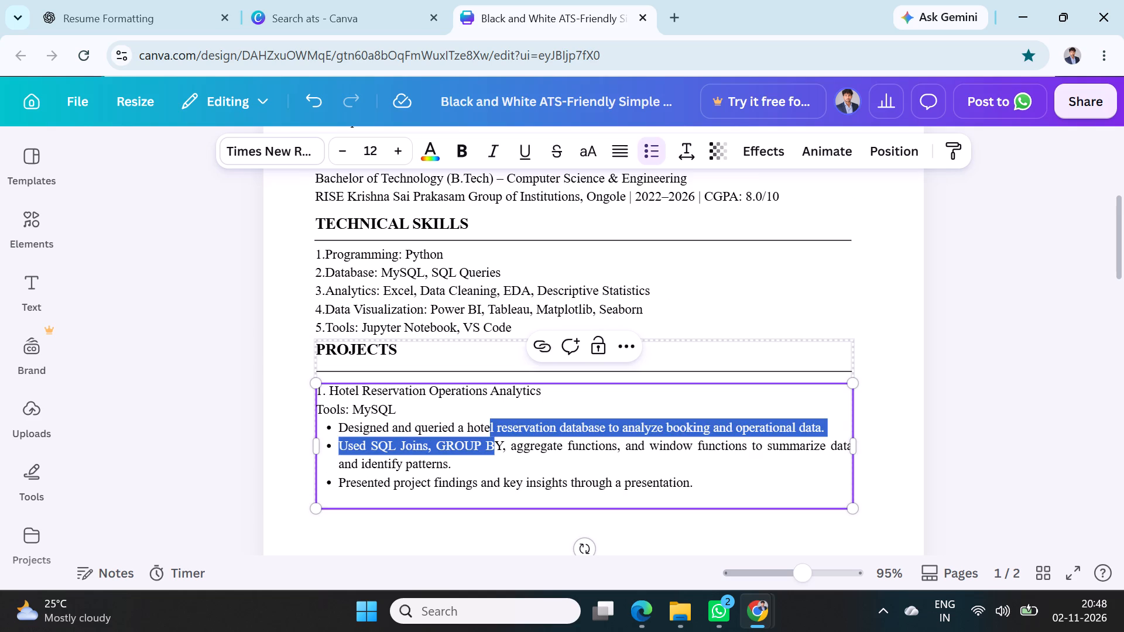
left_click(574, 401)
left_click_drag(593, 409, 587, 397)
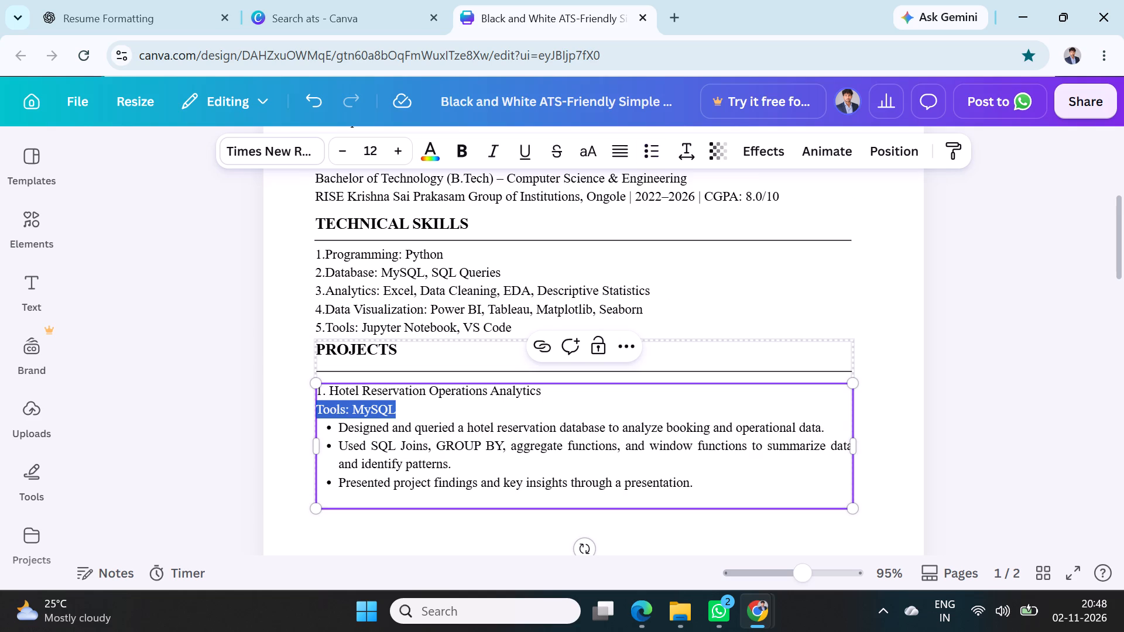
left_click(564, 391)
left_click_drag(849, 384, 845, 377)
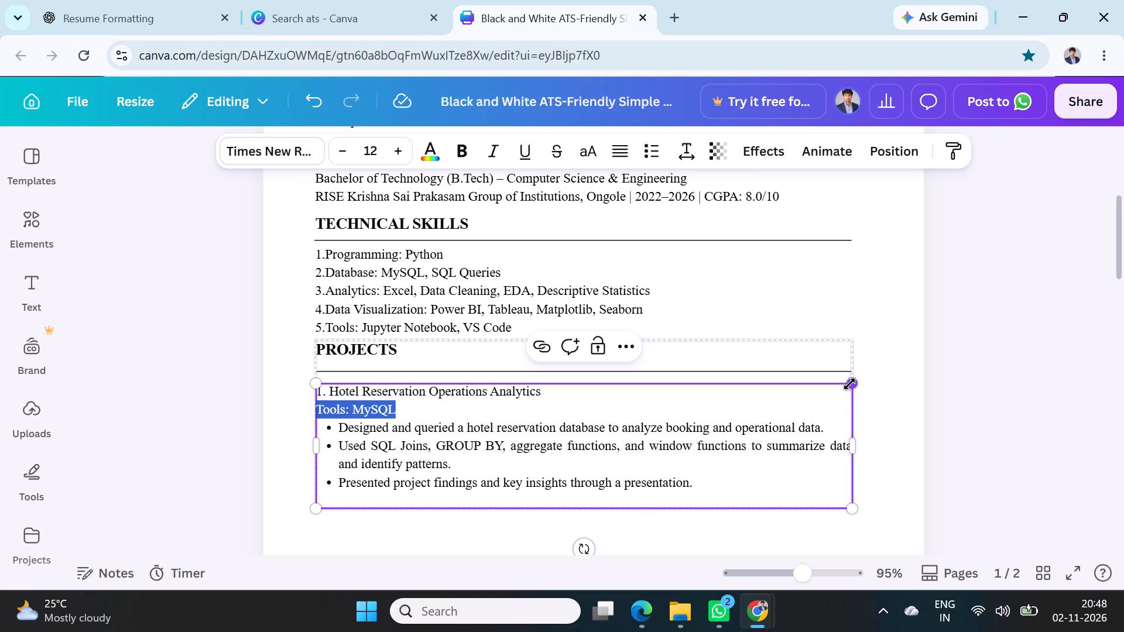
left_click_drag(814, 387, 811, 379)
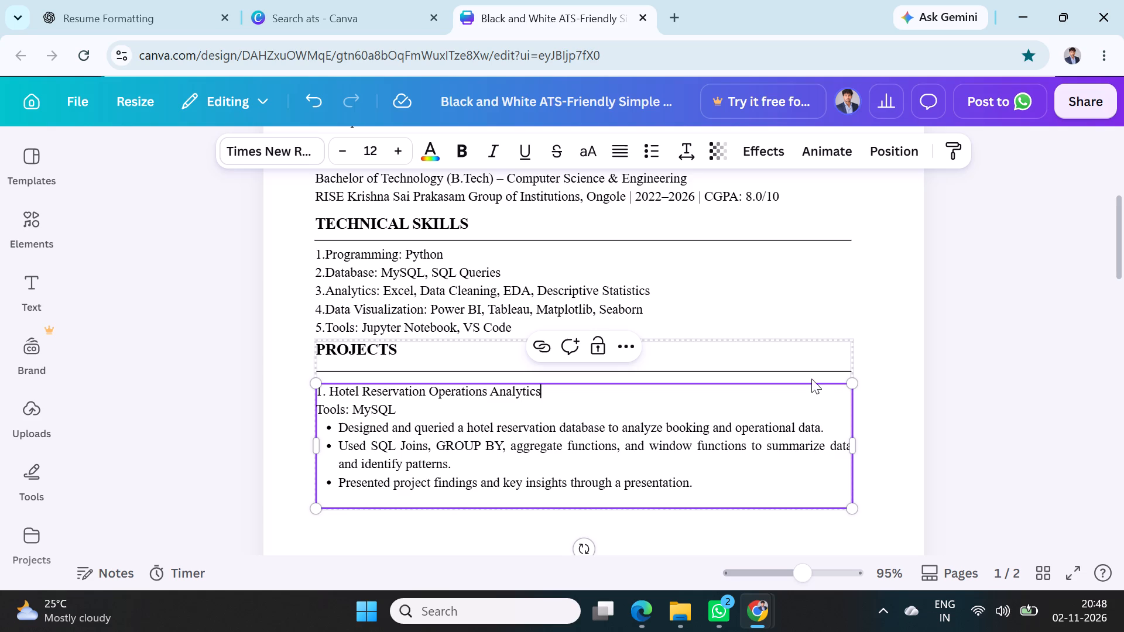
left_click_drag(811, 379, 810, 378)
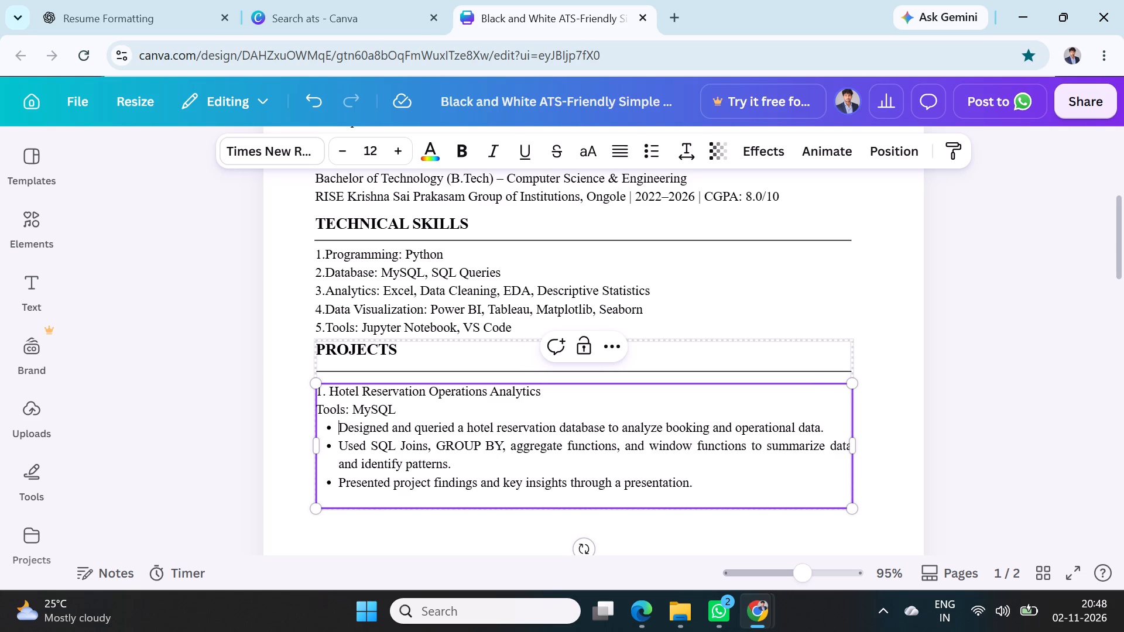
Replace the three bullets under the Hotel Reservation project's tools line with manual numbers 1., 2. and 3.
left_click(337, 430)
key("BackSpace")
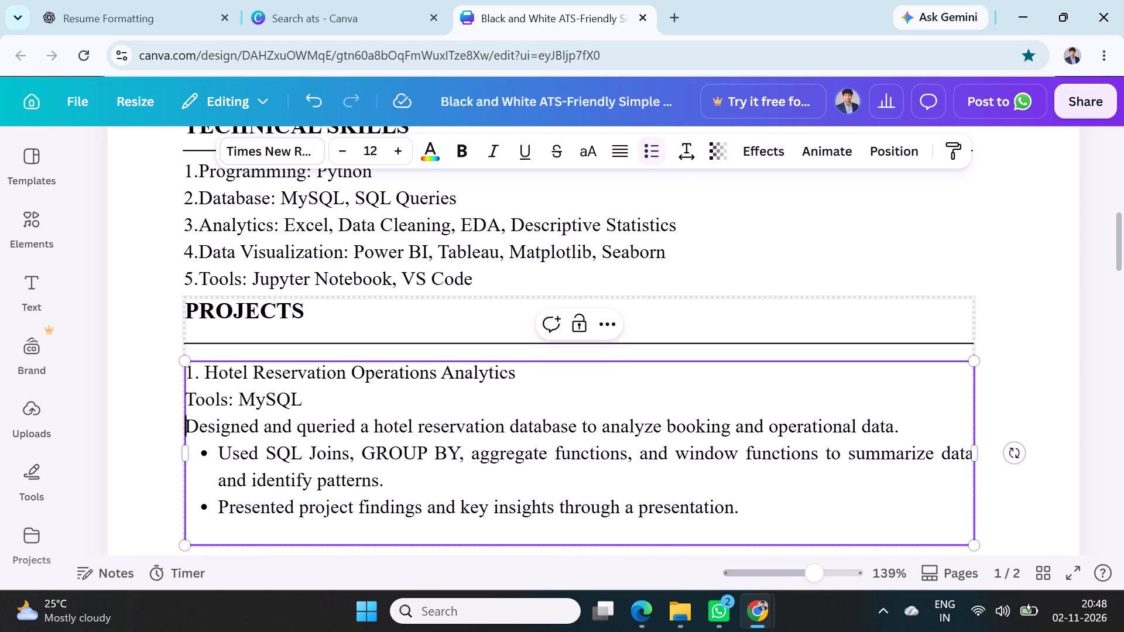
type("1.")
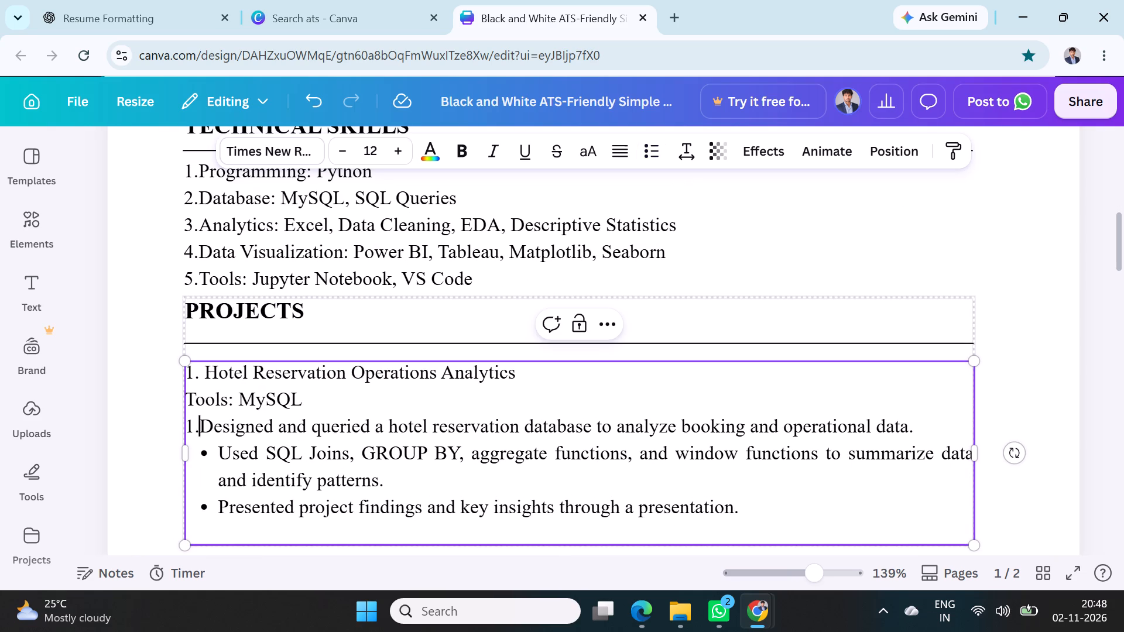
key("Up")
key("Down")
key("Down")
key("BackSpace")
type("2.")
key("Down")
key("Down")
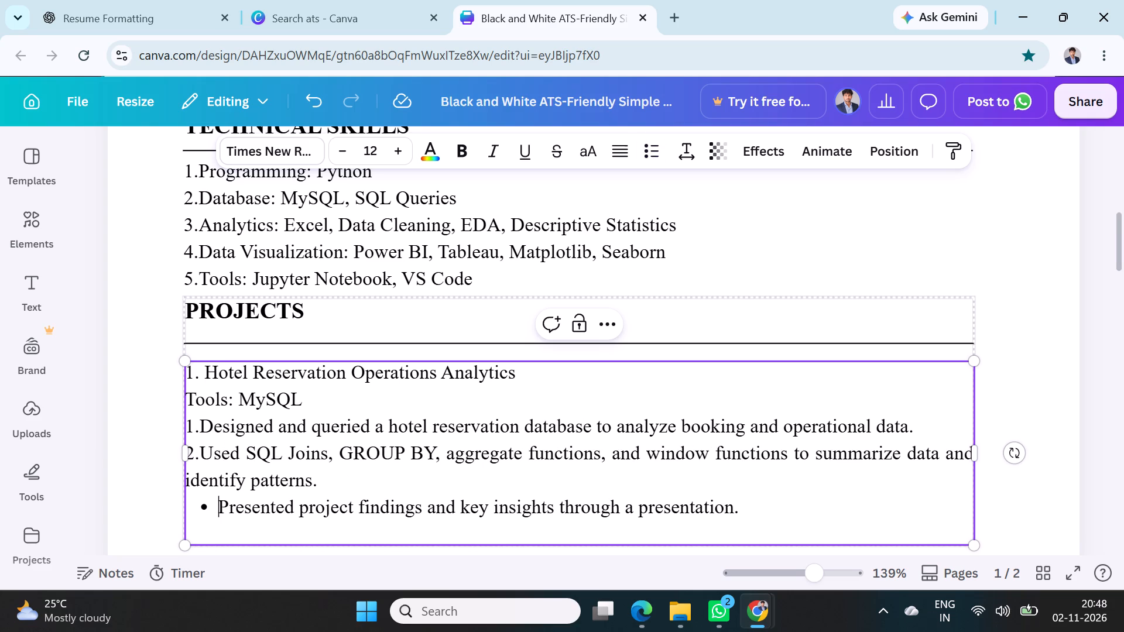
key("BackSpace")
key("3")
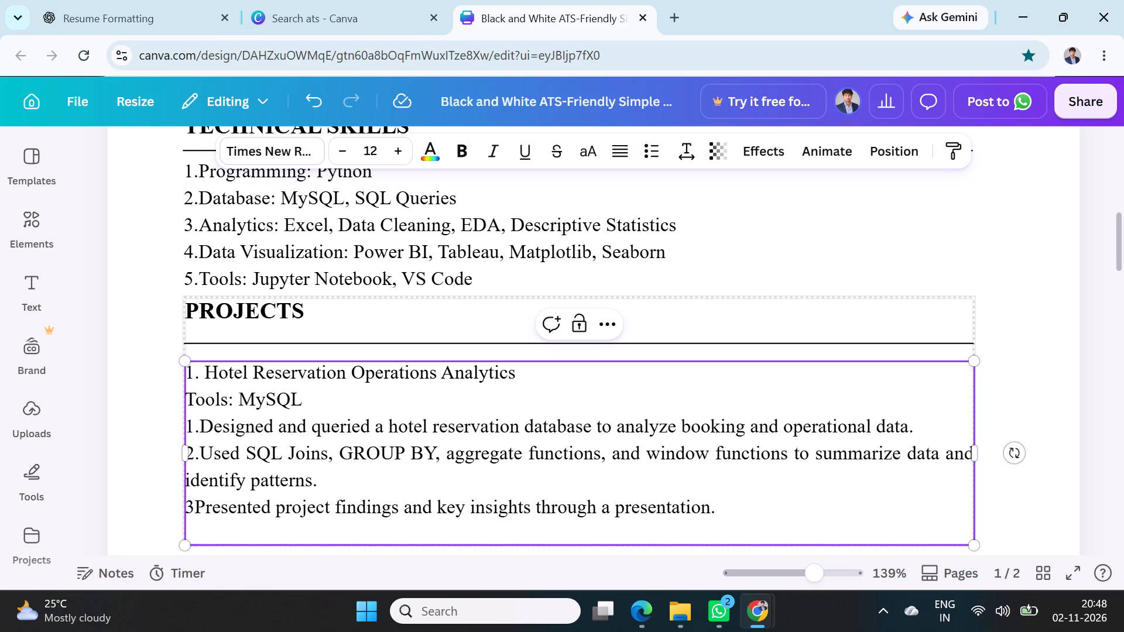
key("period")
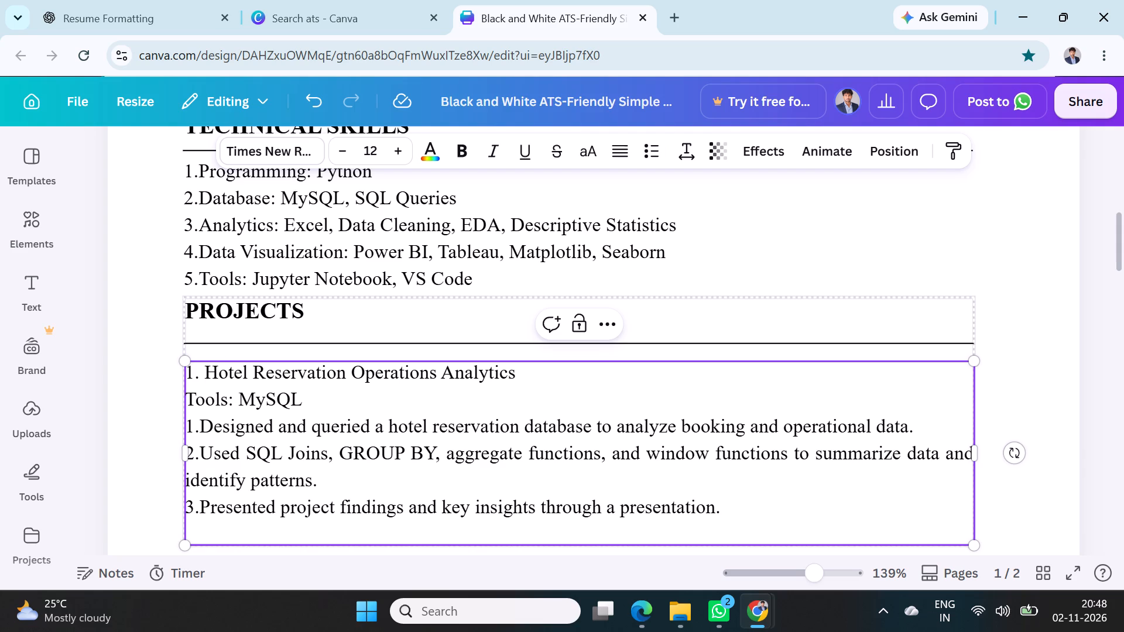
left_click(1006, 385)
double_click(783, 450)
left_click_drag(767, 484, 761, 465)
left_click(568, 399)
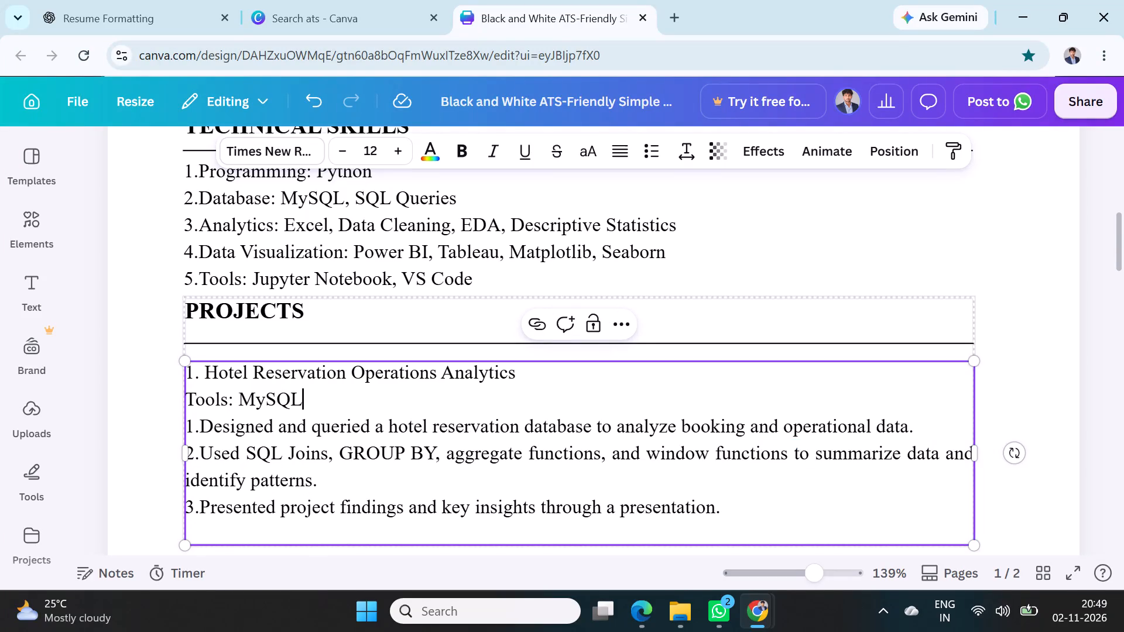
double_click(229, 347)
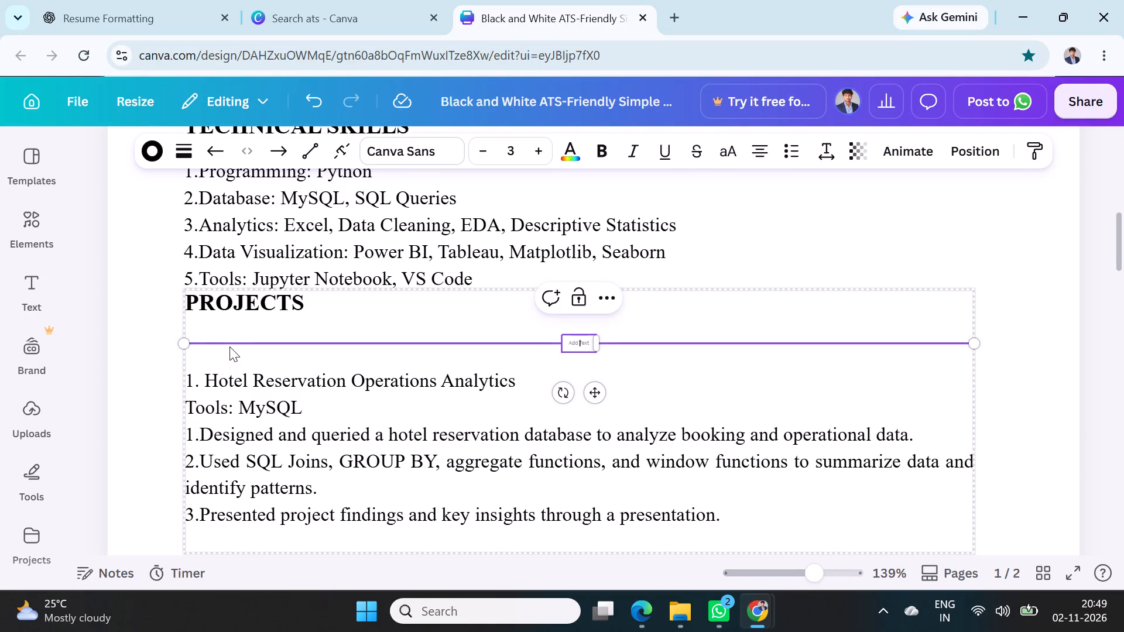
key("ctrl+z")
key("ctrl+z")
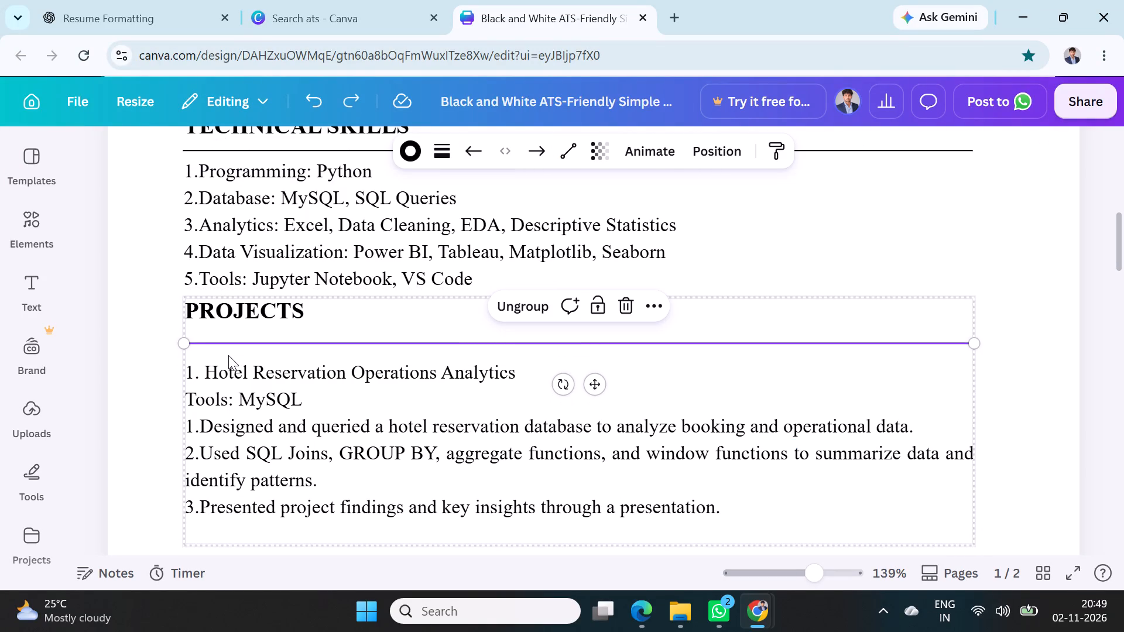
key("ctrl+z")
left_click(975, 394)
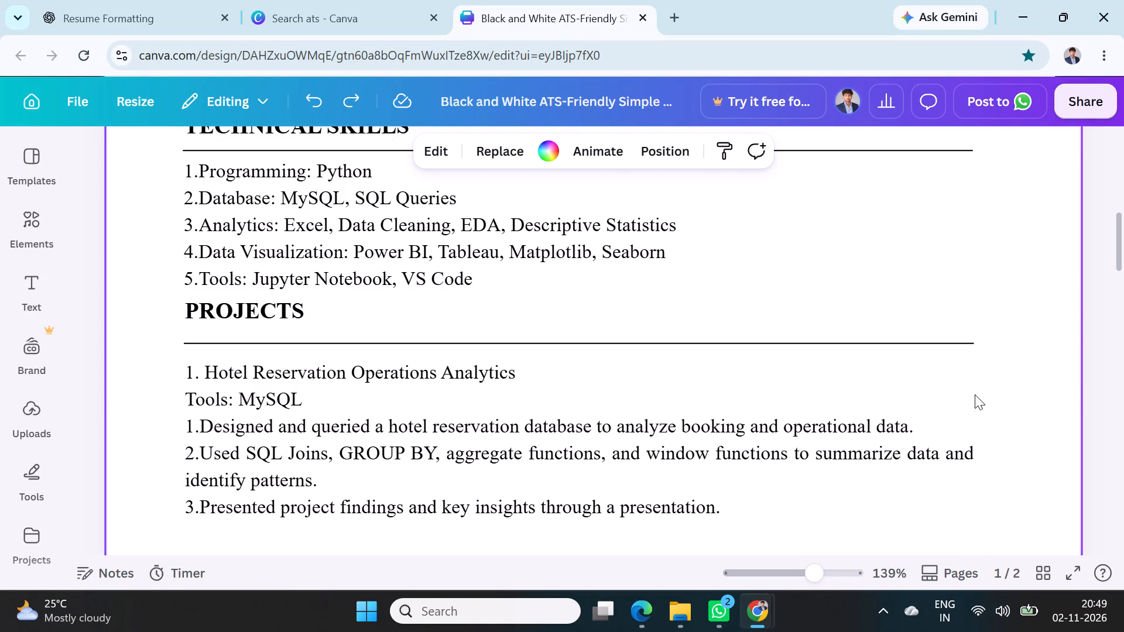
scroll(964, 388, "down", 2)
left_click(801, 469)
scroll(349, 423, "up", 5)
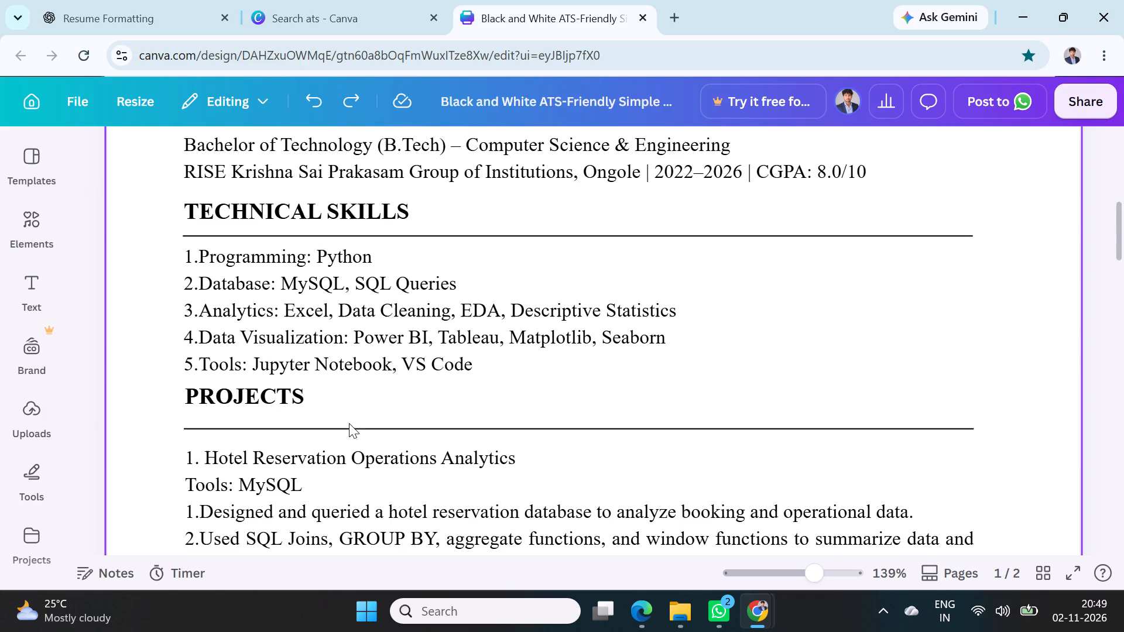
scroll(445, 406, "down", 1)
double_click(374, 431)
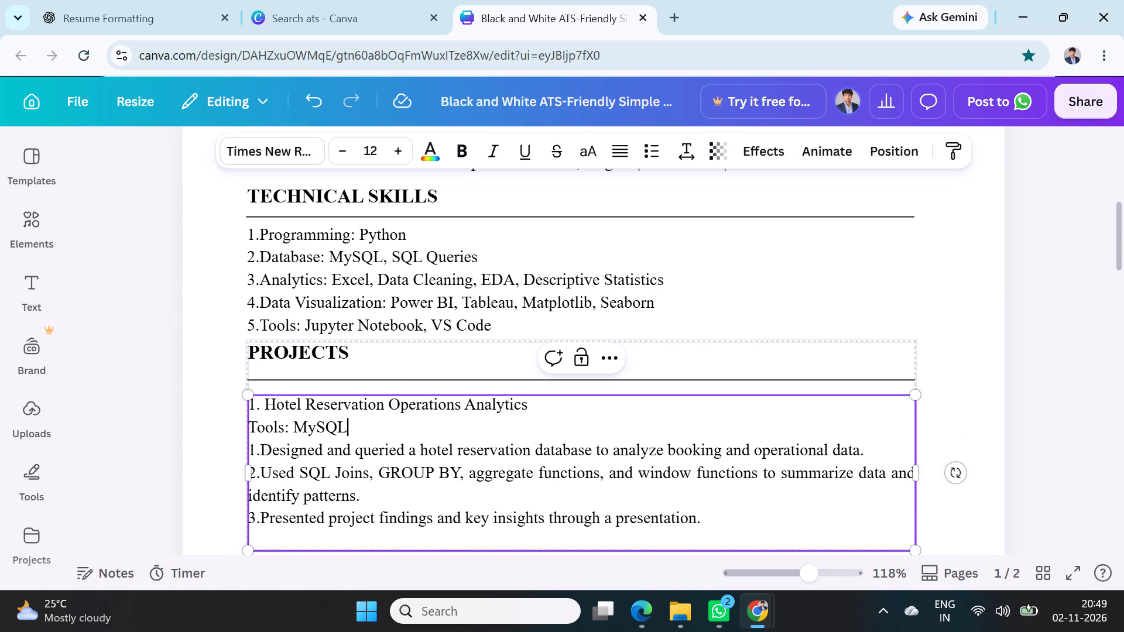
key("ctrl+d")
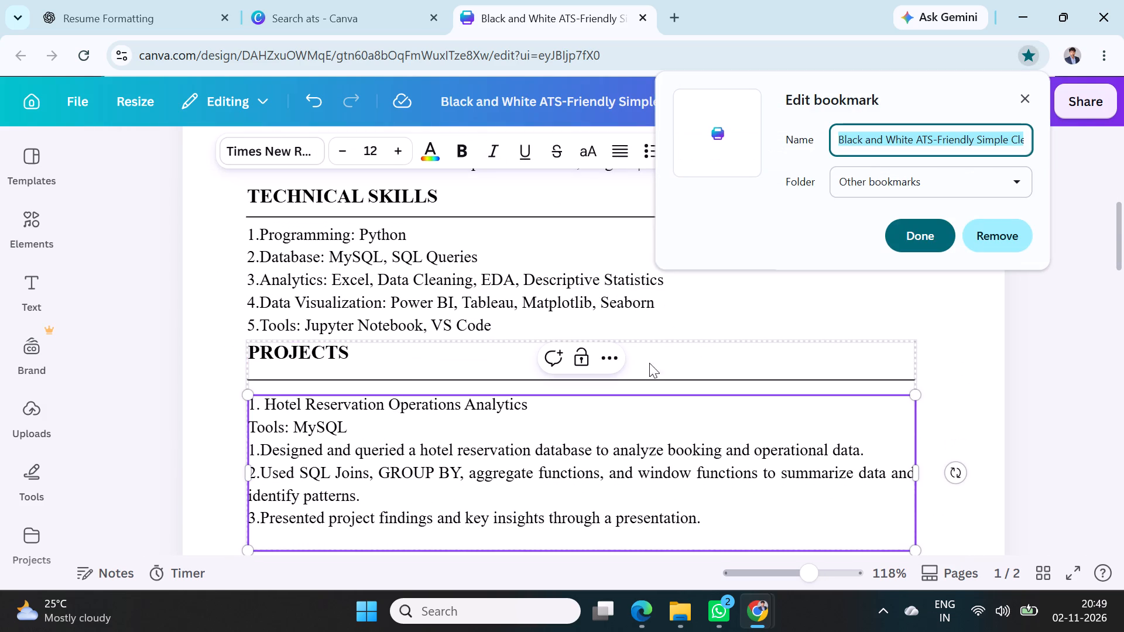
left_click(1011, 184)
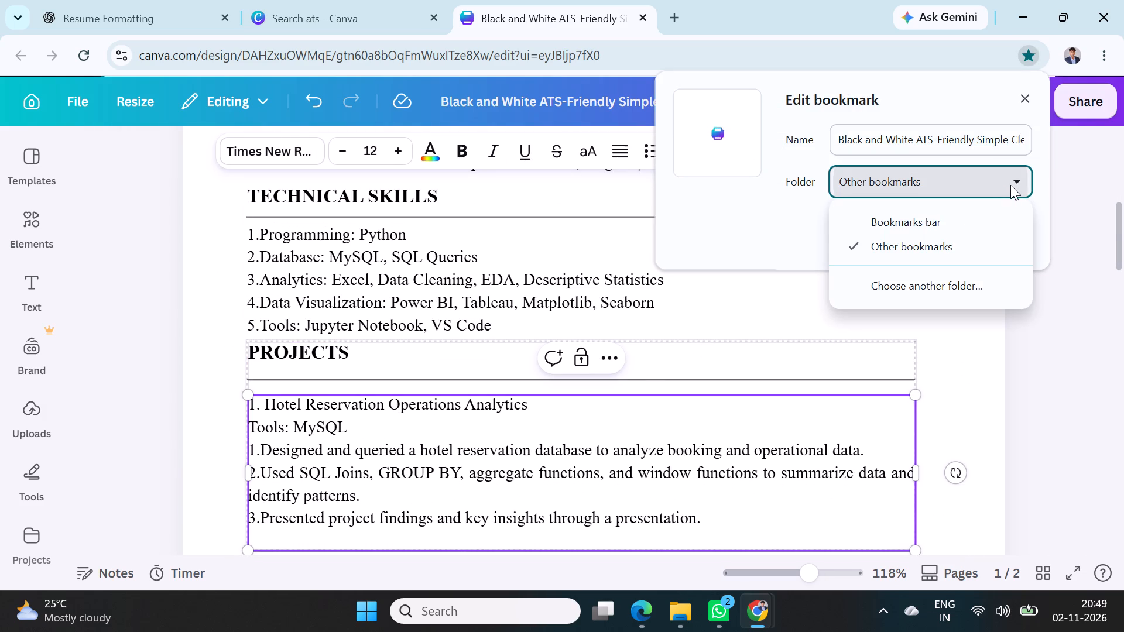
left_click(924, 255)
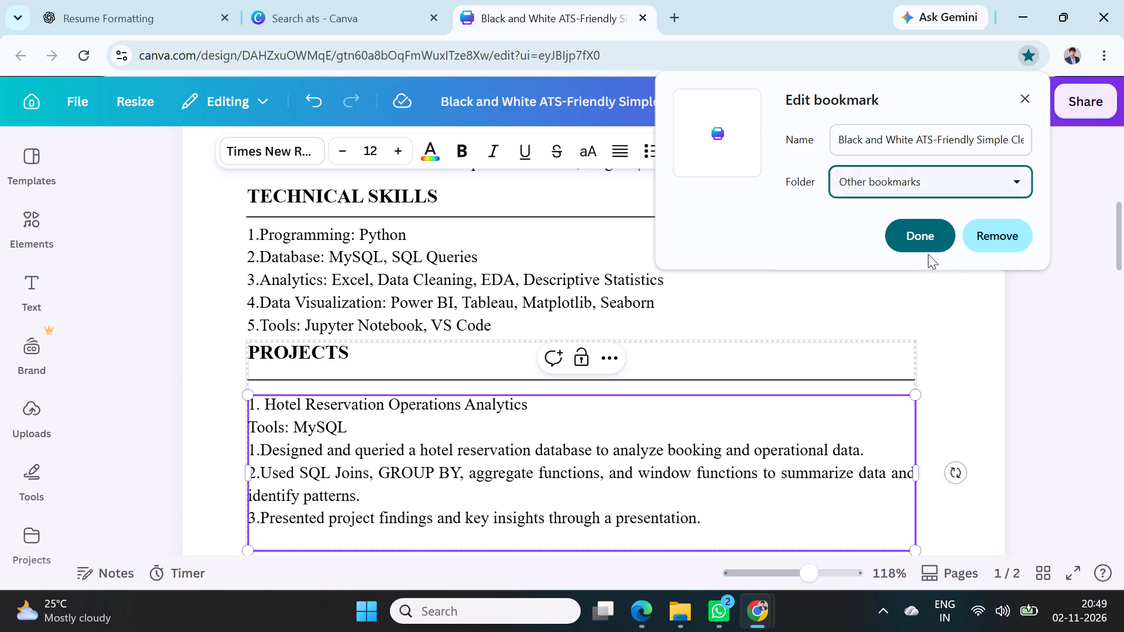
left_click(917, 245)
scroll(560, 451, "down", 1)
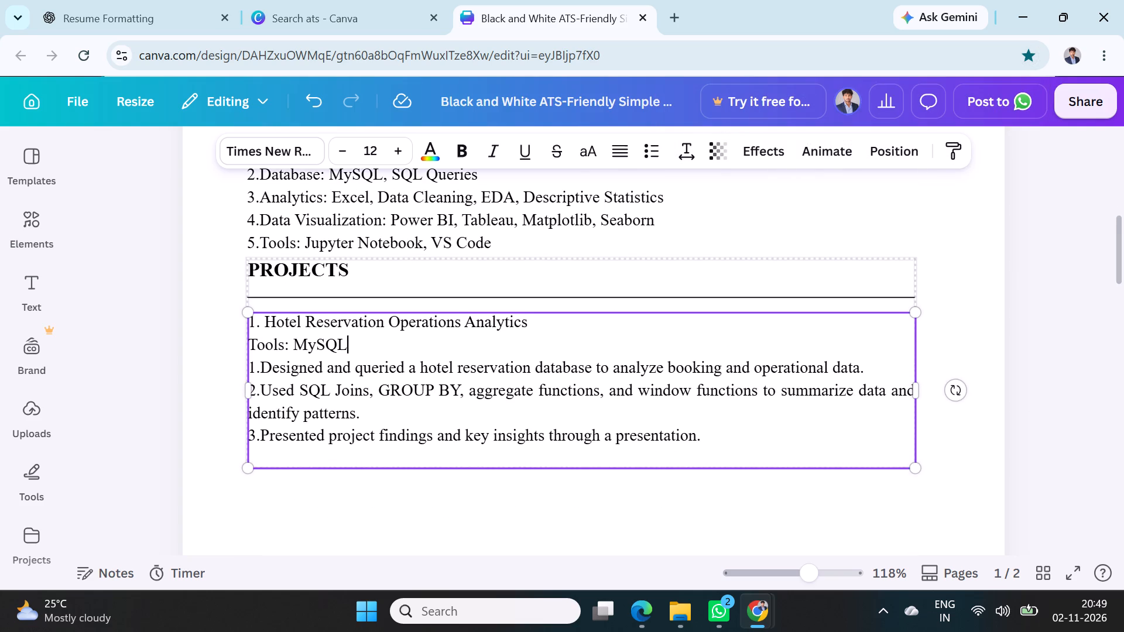
Make the project title line "1. Hotel Reservation Operations Analytics" bold.
left_click(442, 502)
scroll(438, 500, "left", 1)
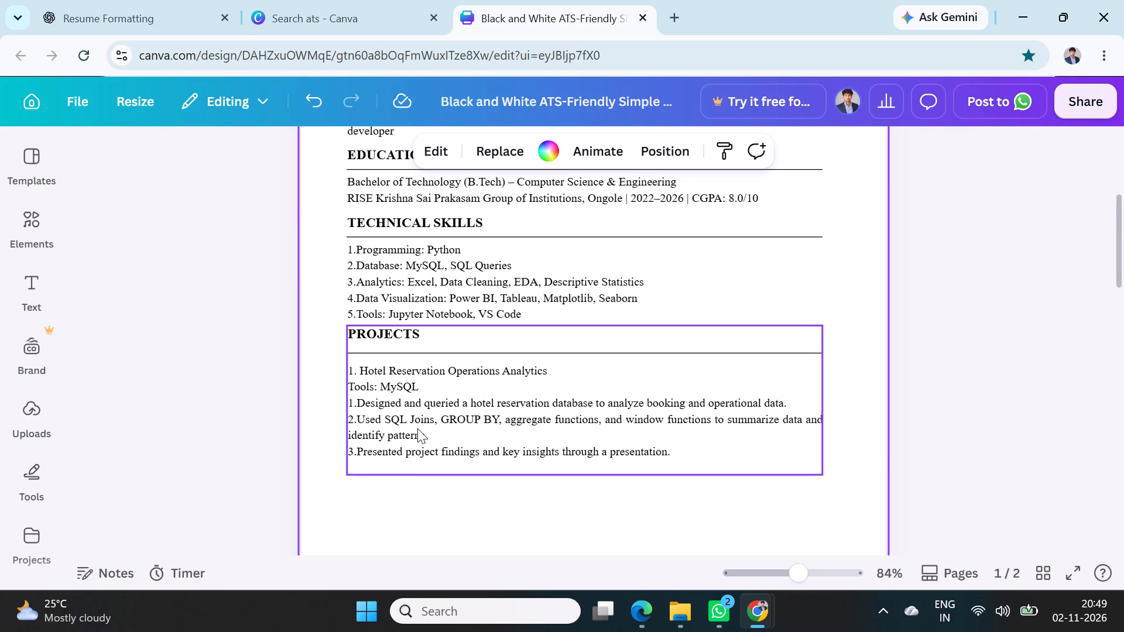
triple_click(417, 428)
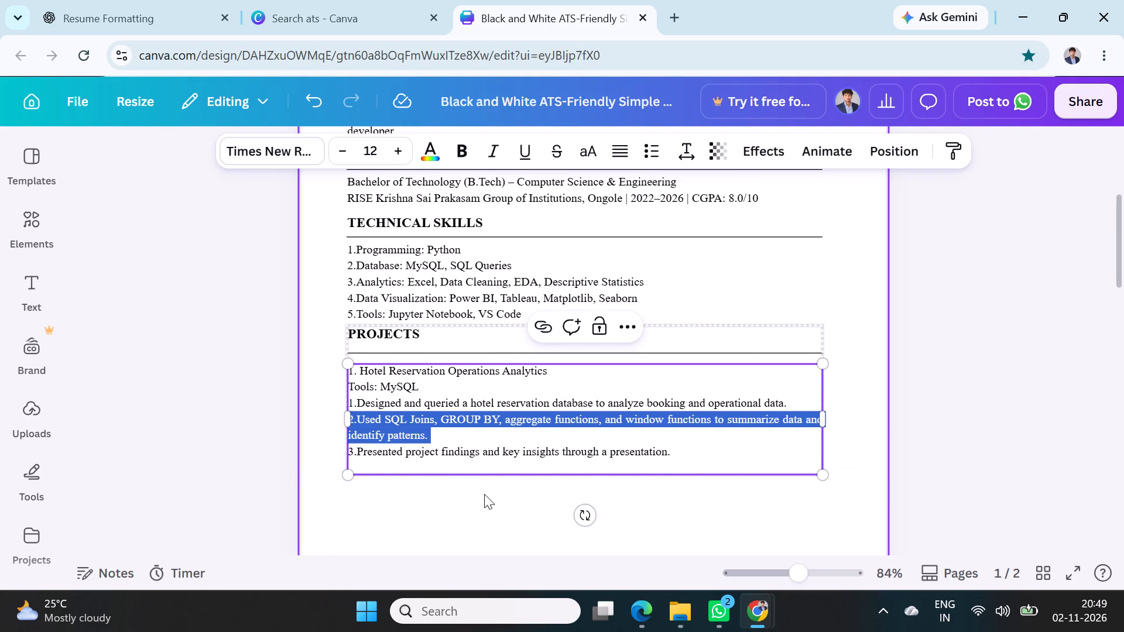
left_click(484, 494)
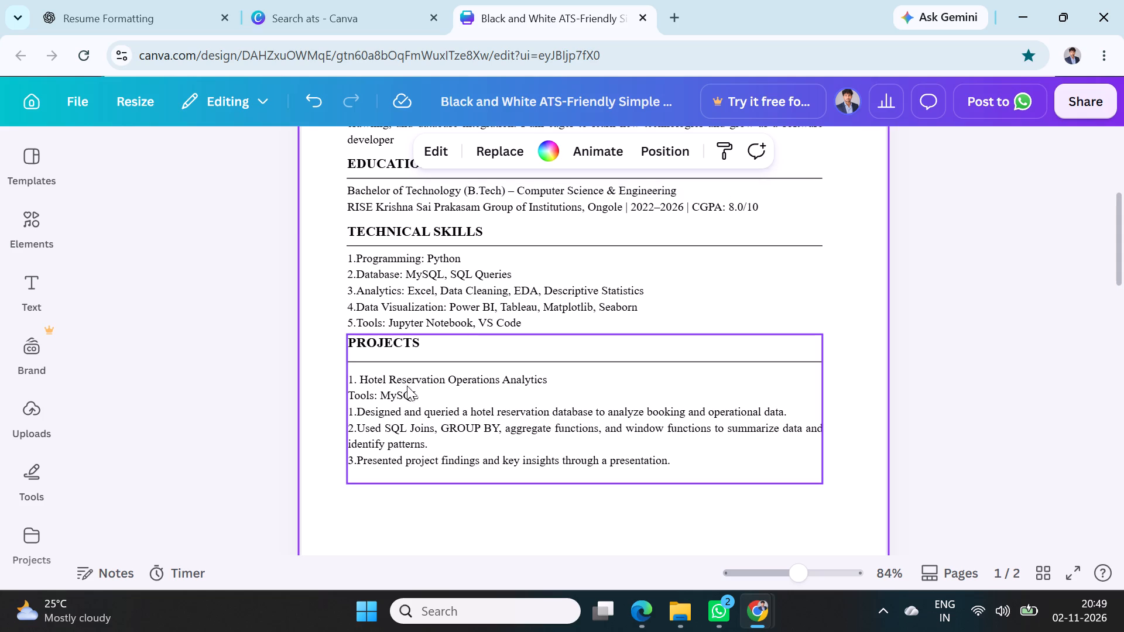
triple_click(389, 384)
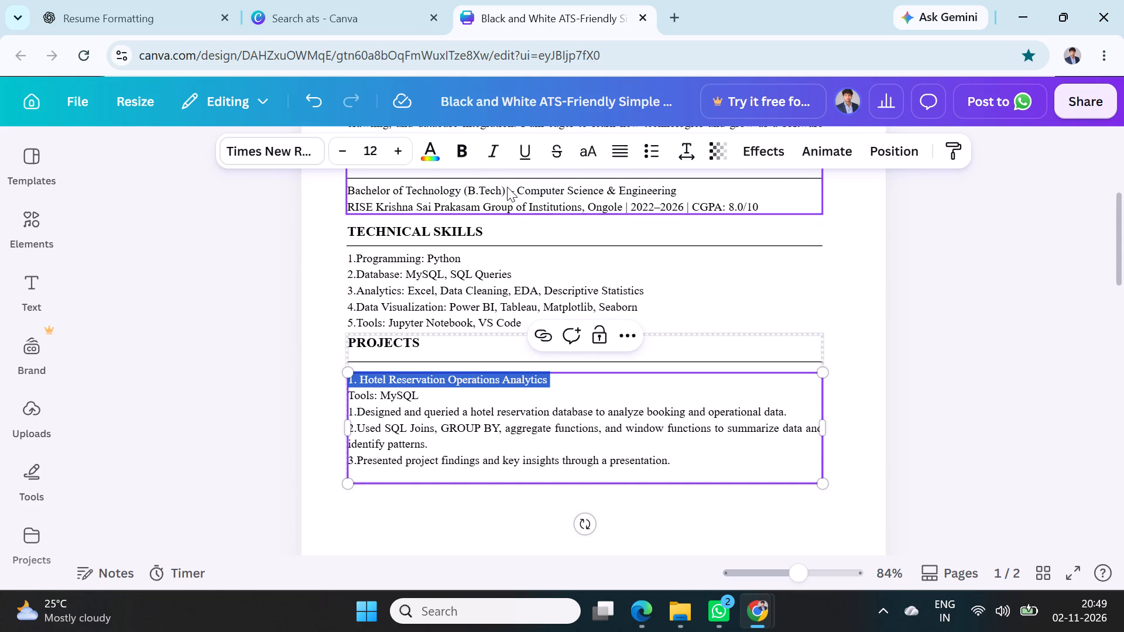
left_click(464, 154)
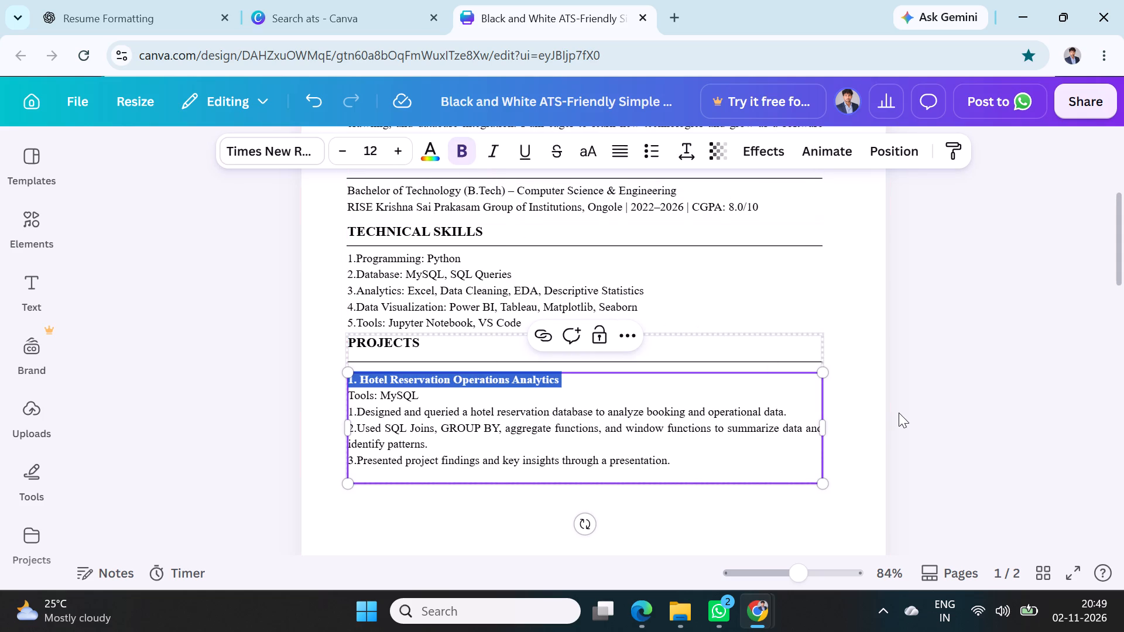
left_click(899, 413)
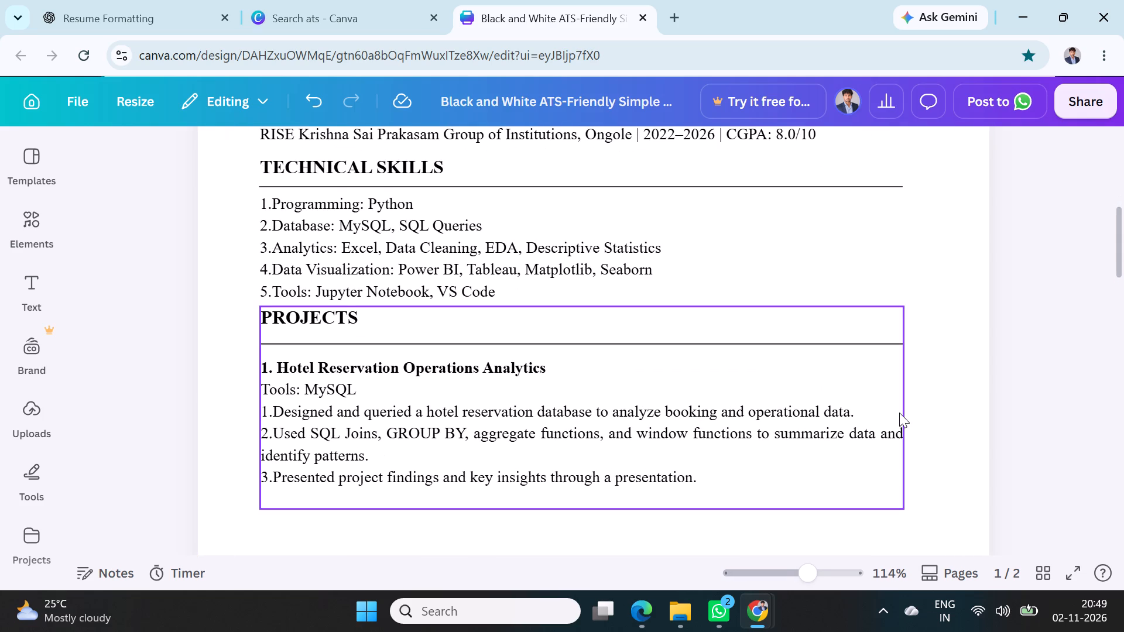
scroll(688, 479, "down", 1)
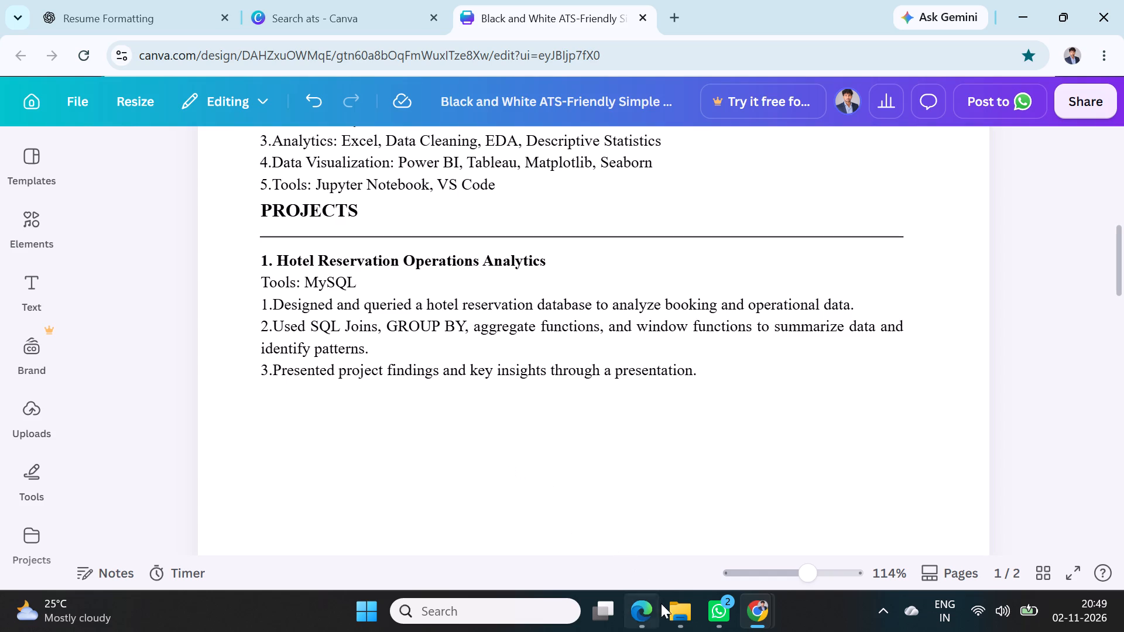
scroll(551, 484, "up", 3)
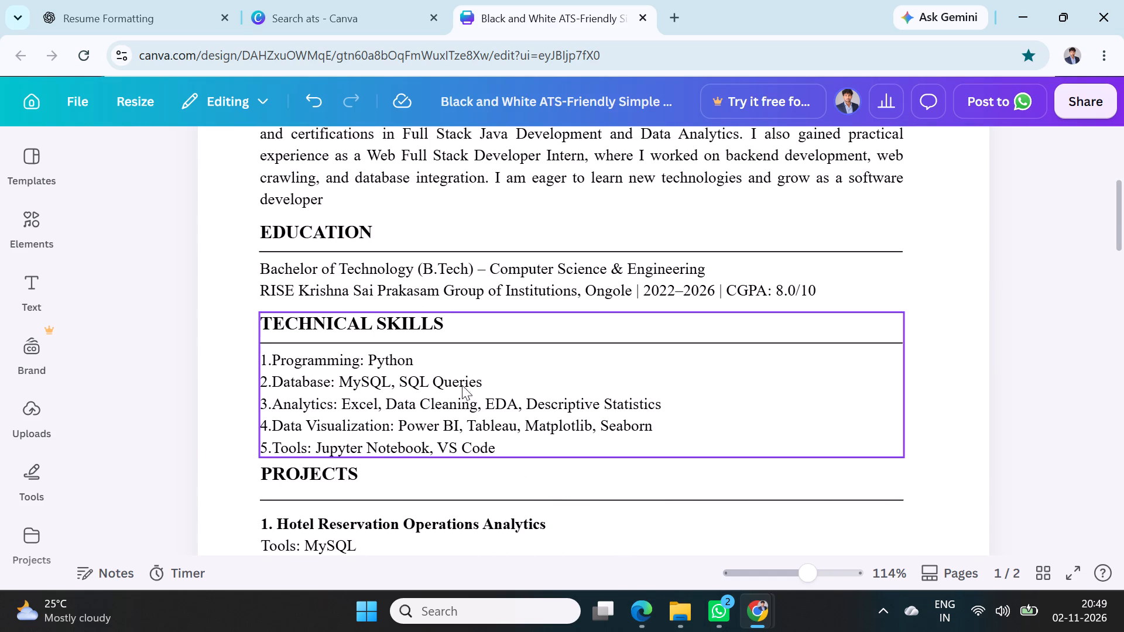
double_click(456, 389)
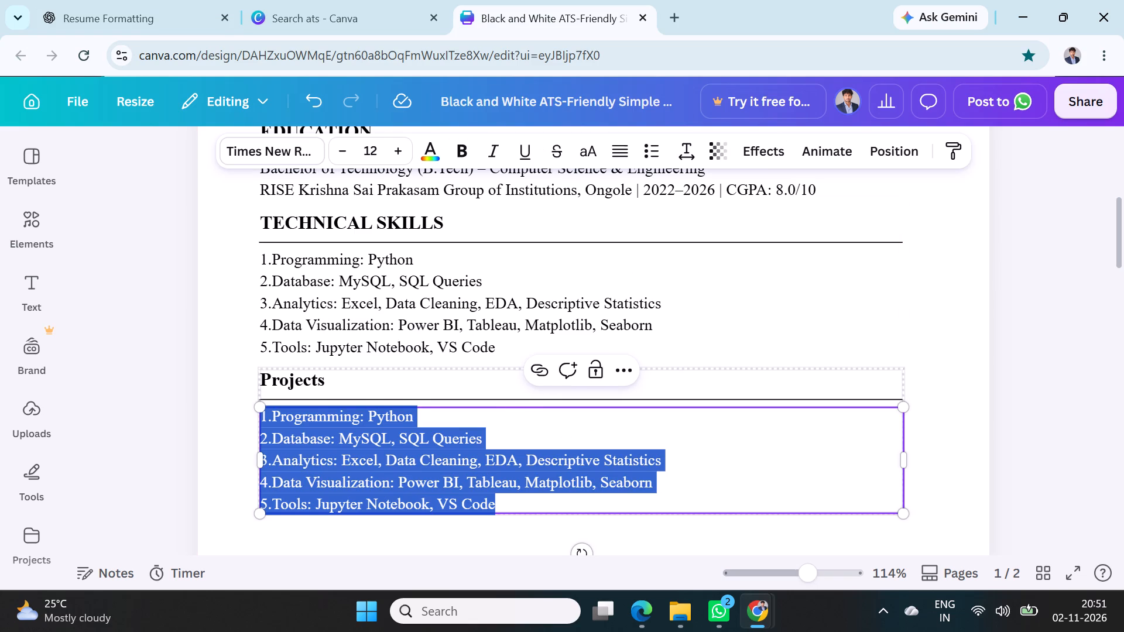
key("ctrl+v")
scroll(305, 440, "down", 4)
scroll(318, 422, "up", 2)
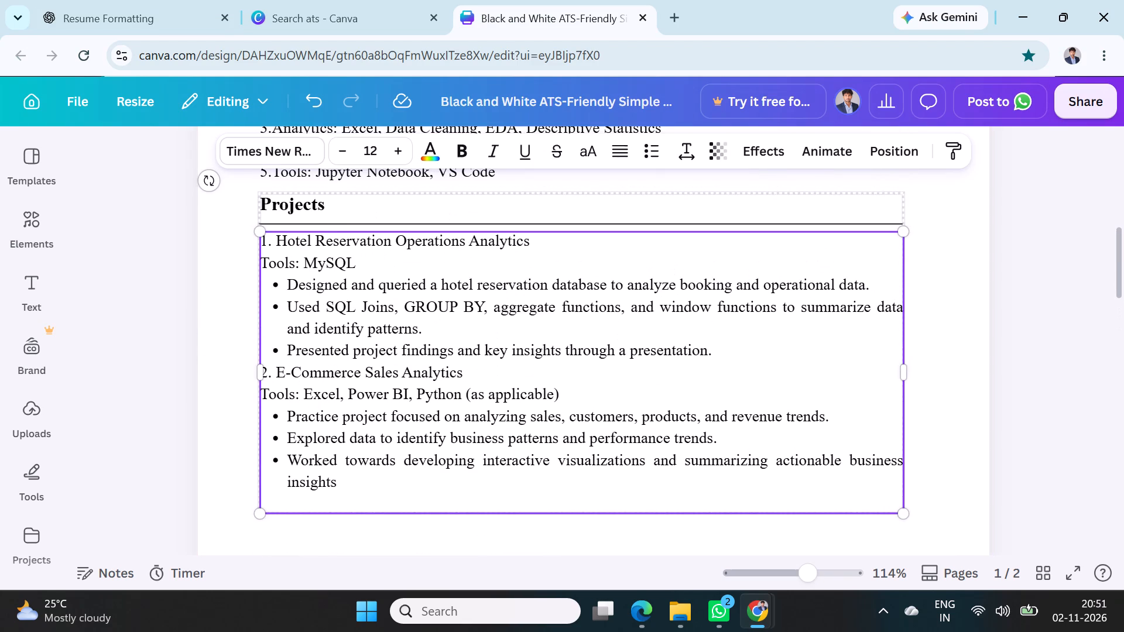
Retype the Projects section heading in capitals as "PROJECTS".
scroll(293, 328, "up", 2)
double_click(327, 377)
left_click(327, 377)
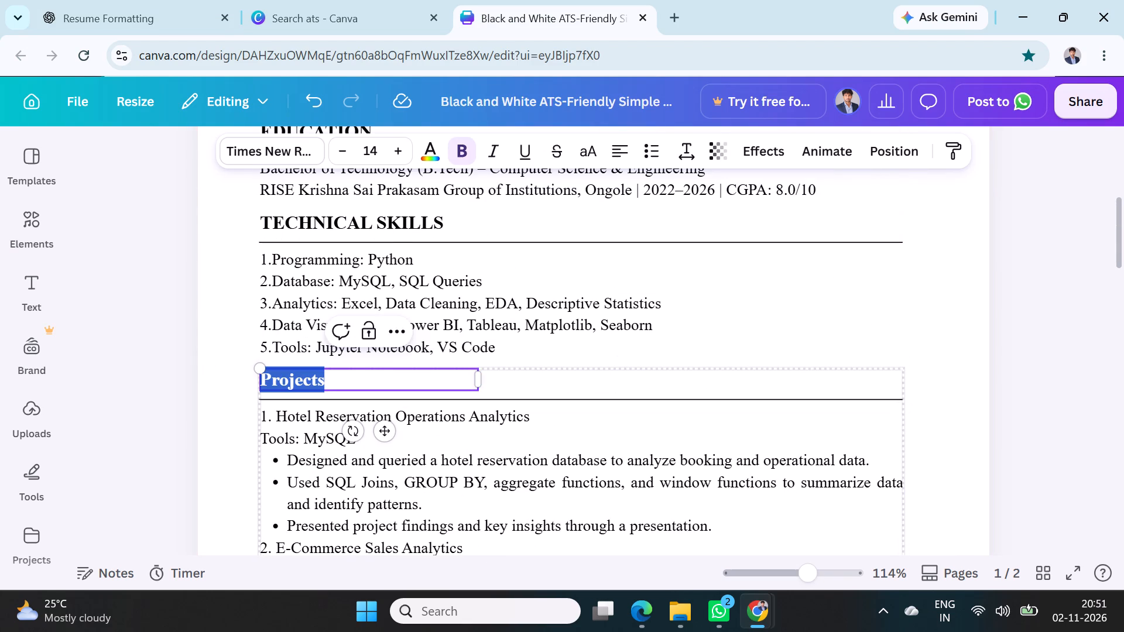
key("BackSpace")
key("shift+p")
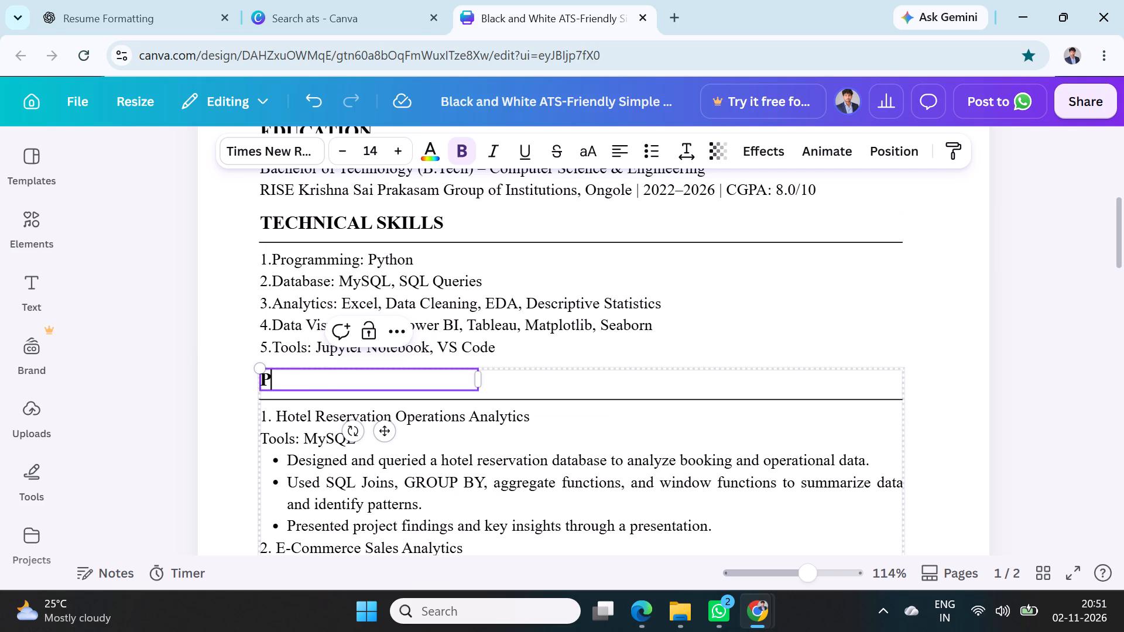
key("shift+r")
type("OJECTS")
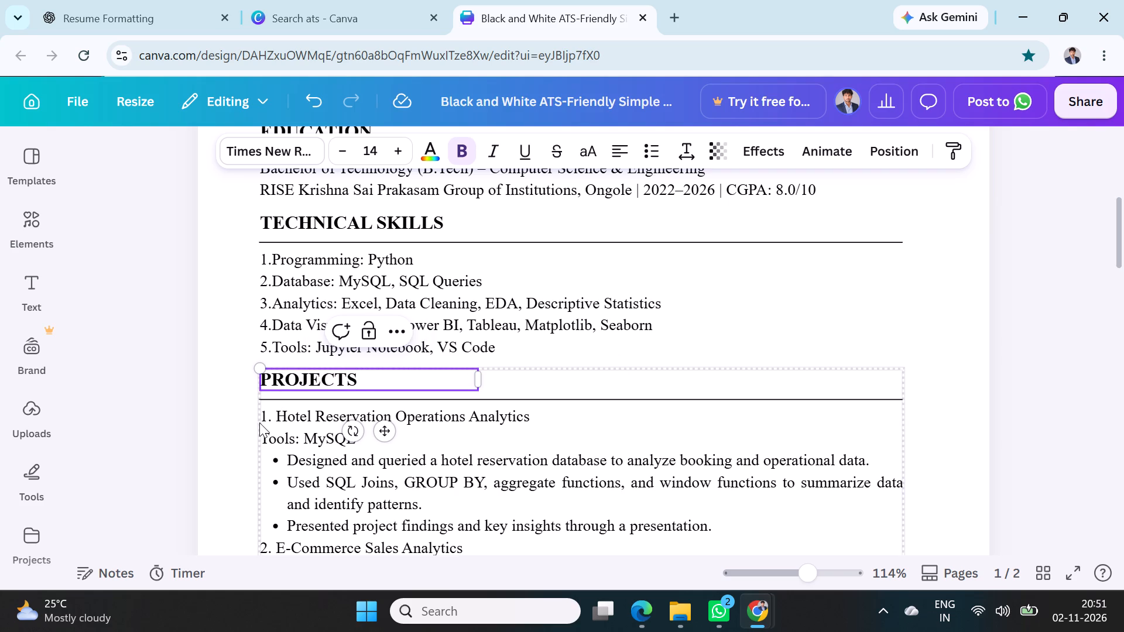
left_click(245, 434)
left_click(244, 434)
Remove the empty line after the last E-Commerce bullet at the end of the projects text box.
scroll(244, 434, "down", 1)
scroll(315, 455, "down", 1)
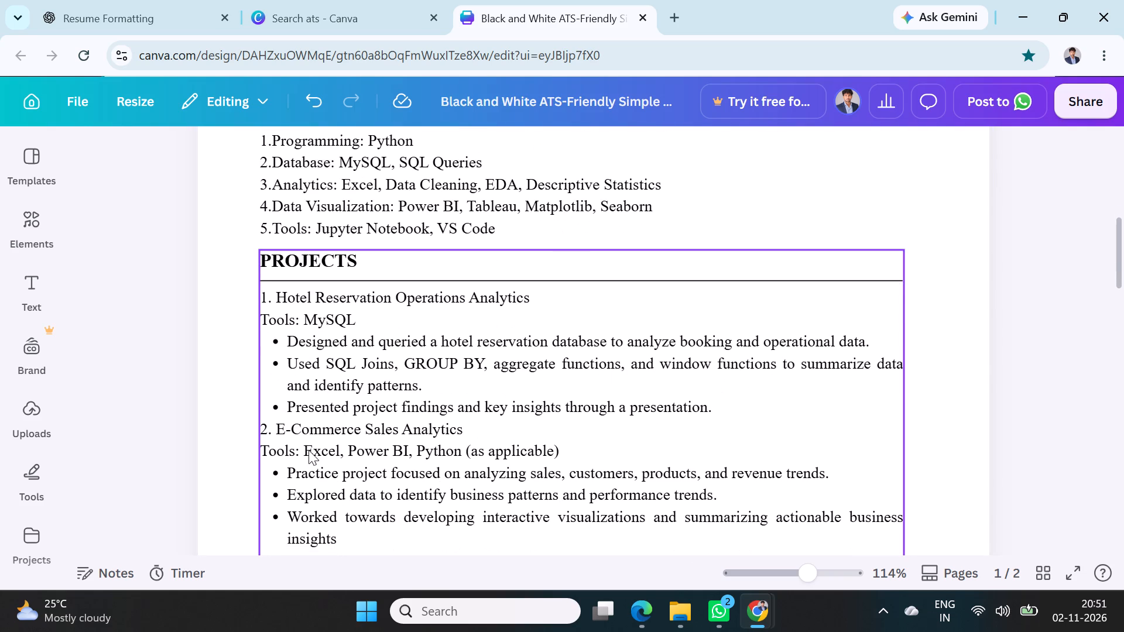
scroll(309, 450, "down", 2)
double_click(290, 403)
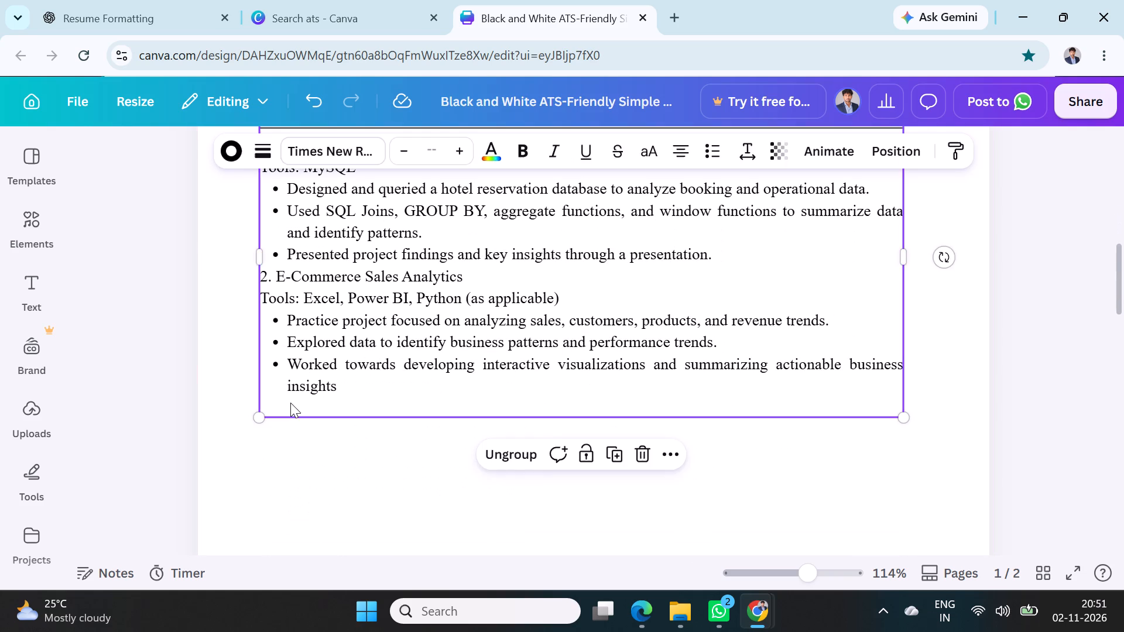
key("BackSpace")
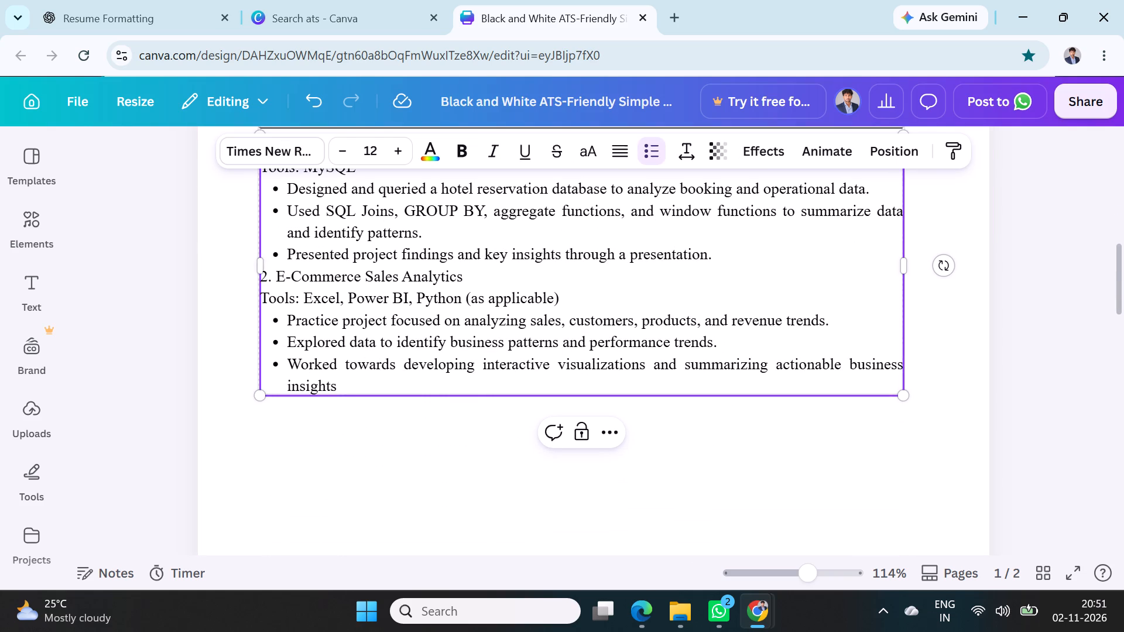
Replace the three bullets under E-Commerce Sales Analytics with the typed numbers 1., 2. and 3.
scroll(288, 403, "up", 1)
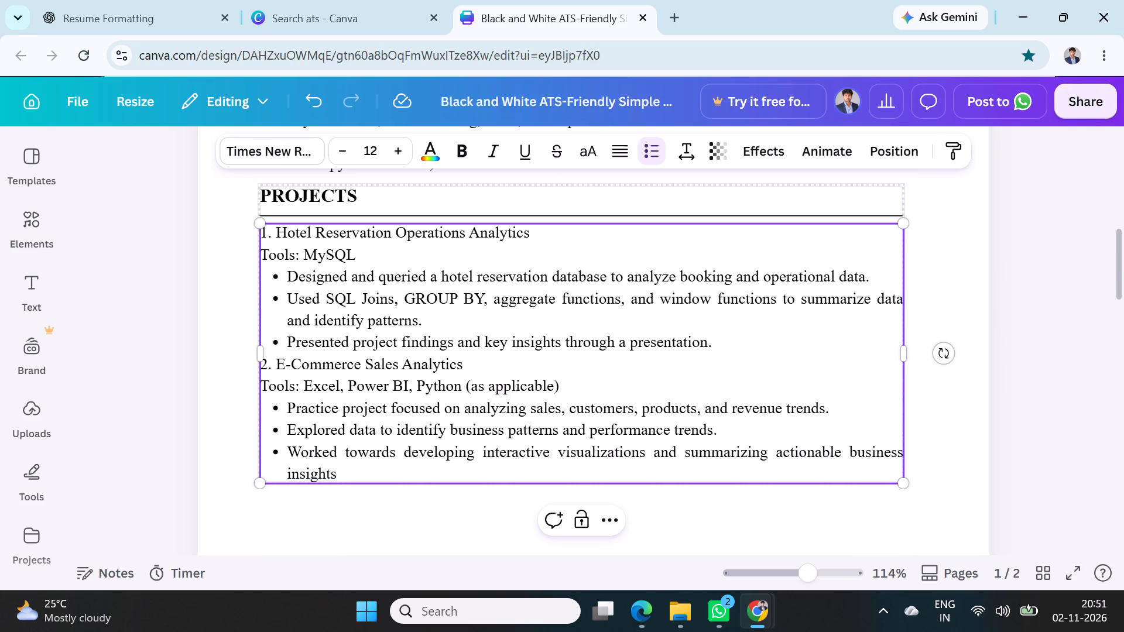
left_click(282, 414)
key("BackSpace")
type("1.")
key("Down")
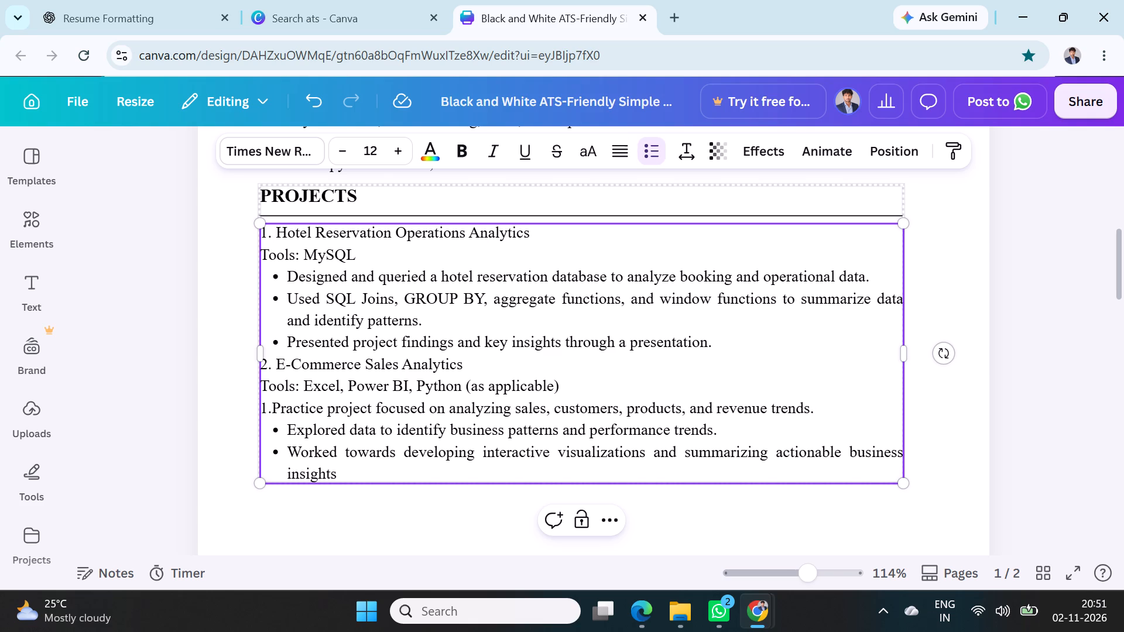
key("BackSpace")
type("2.")
key("Down")
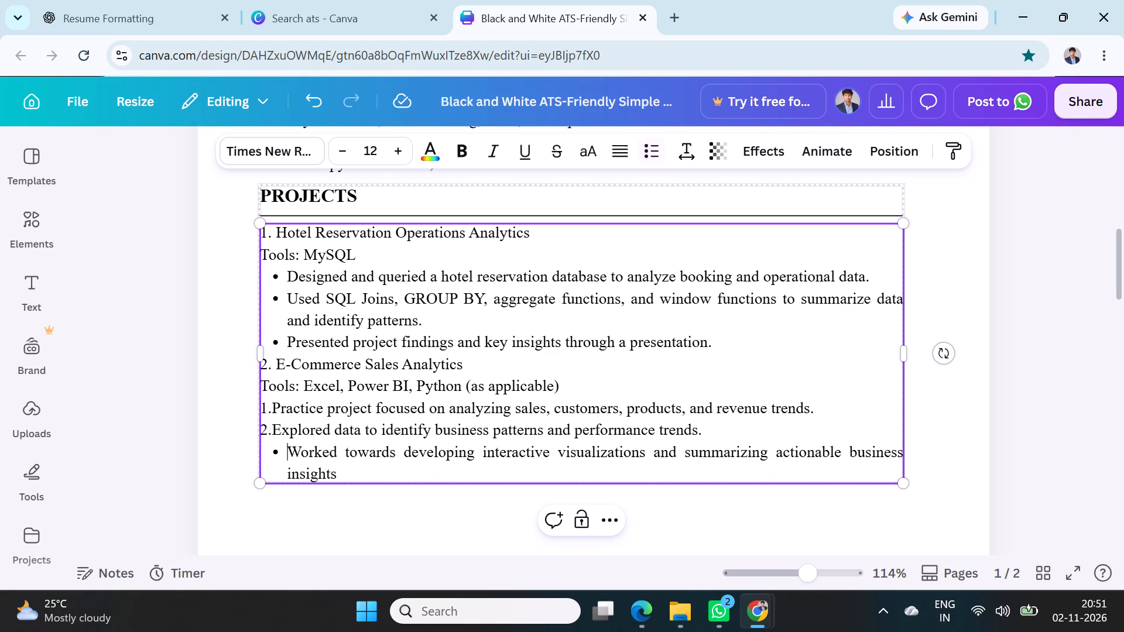
key("BackSpace")
type("3.")
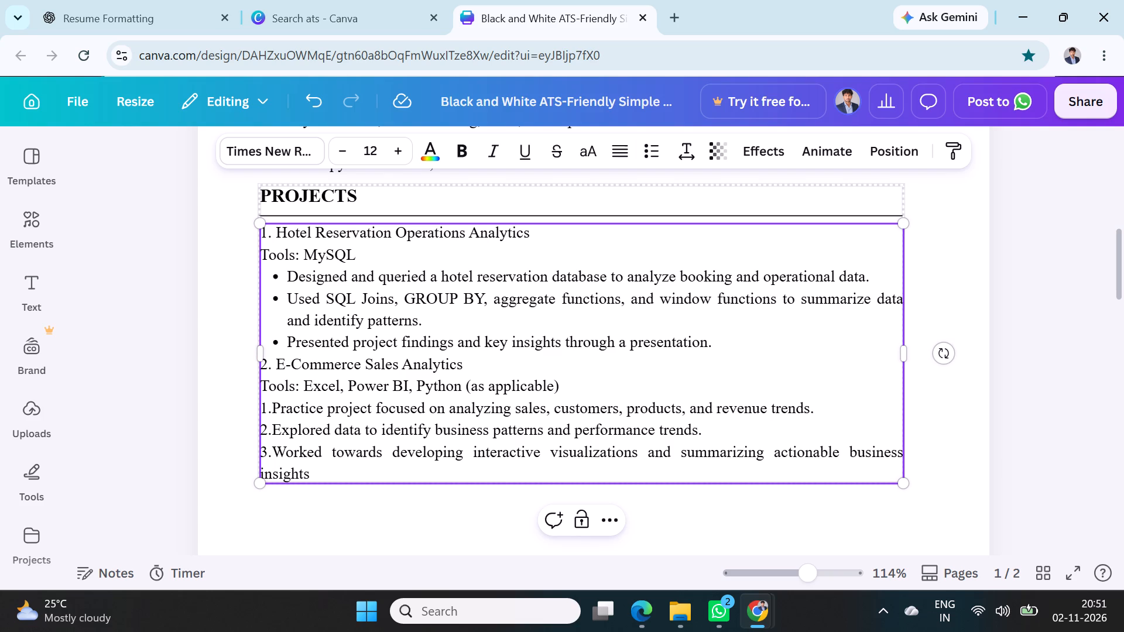
Replace the three bullets under Hotel Reservation Operations Analytics with the typed numbers 1., 2. and 3.
left_click(280, 277)
key("BackSpace")
type("1.")
key("Down")
key("BackSpace")
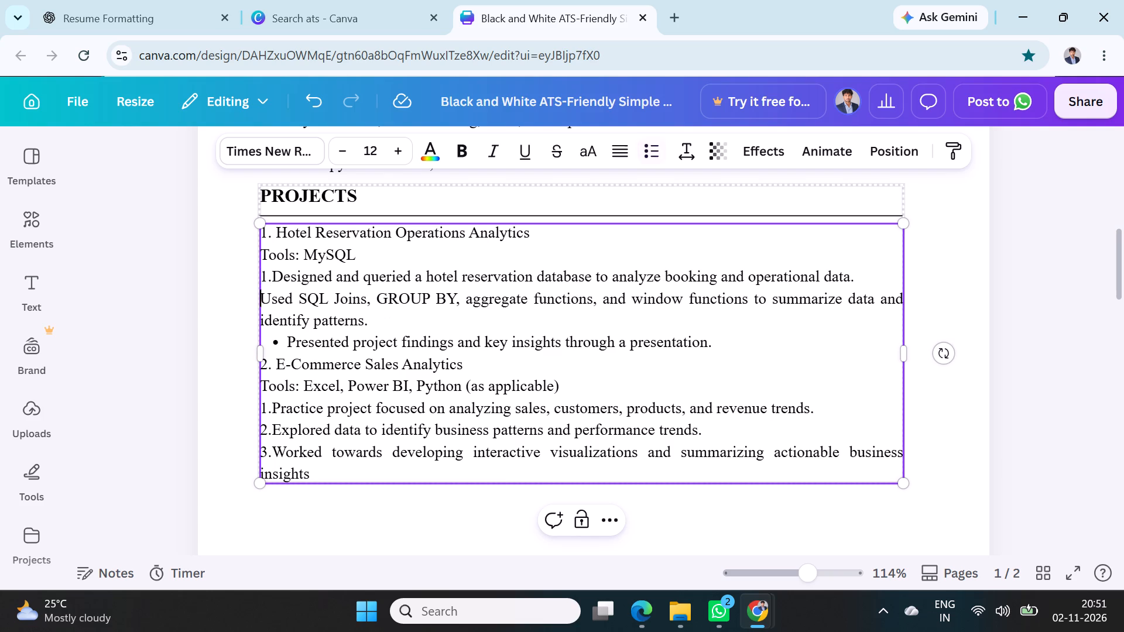
type("2.")
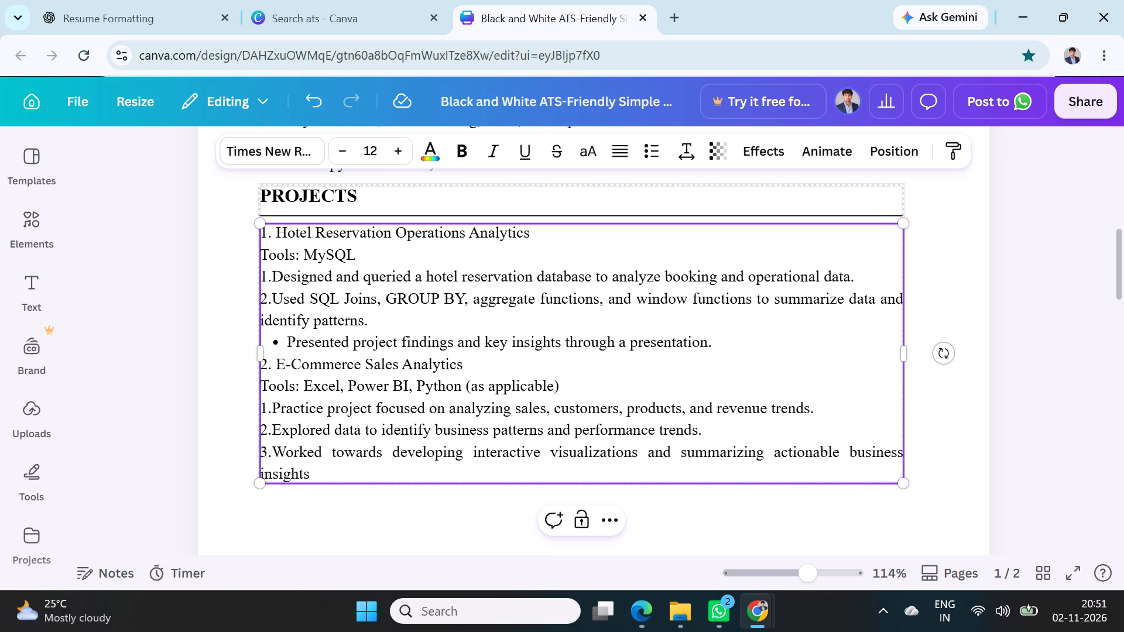
key("Down")
key("Down")
key("BackSpace")
type("3.")
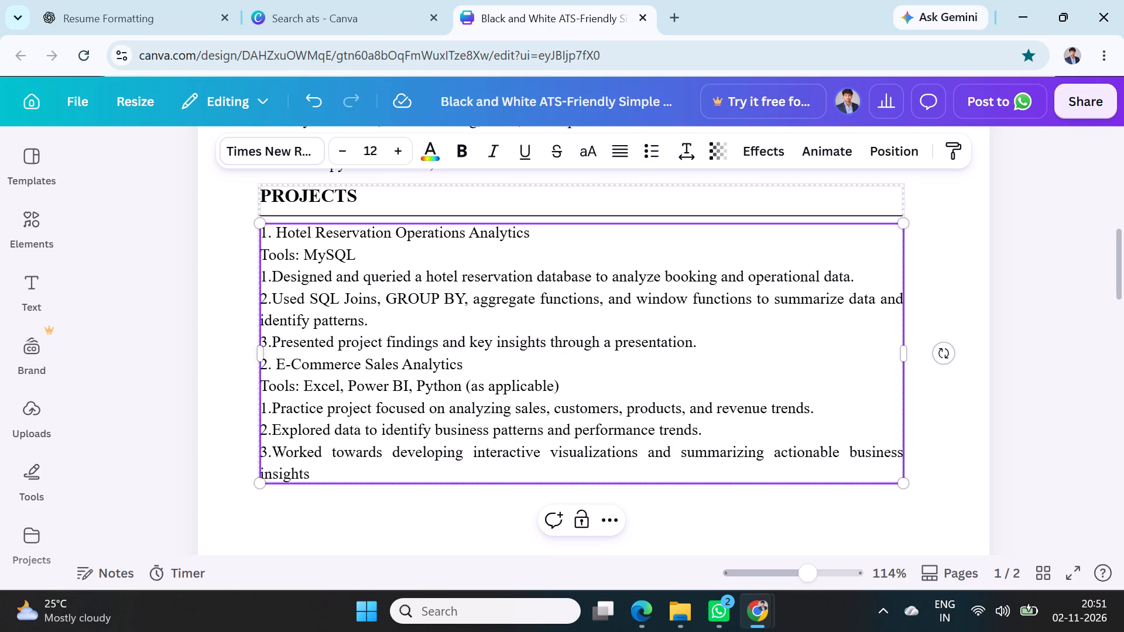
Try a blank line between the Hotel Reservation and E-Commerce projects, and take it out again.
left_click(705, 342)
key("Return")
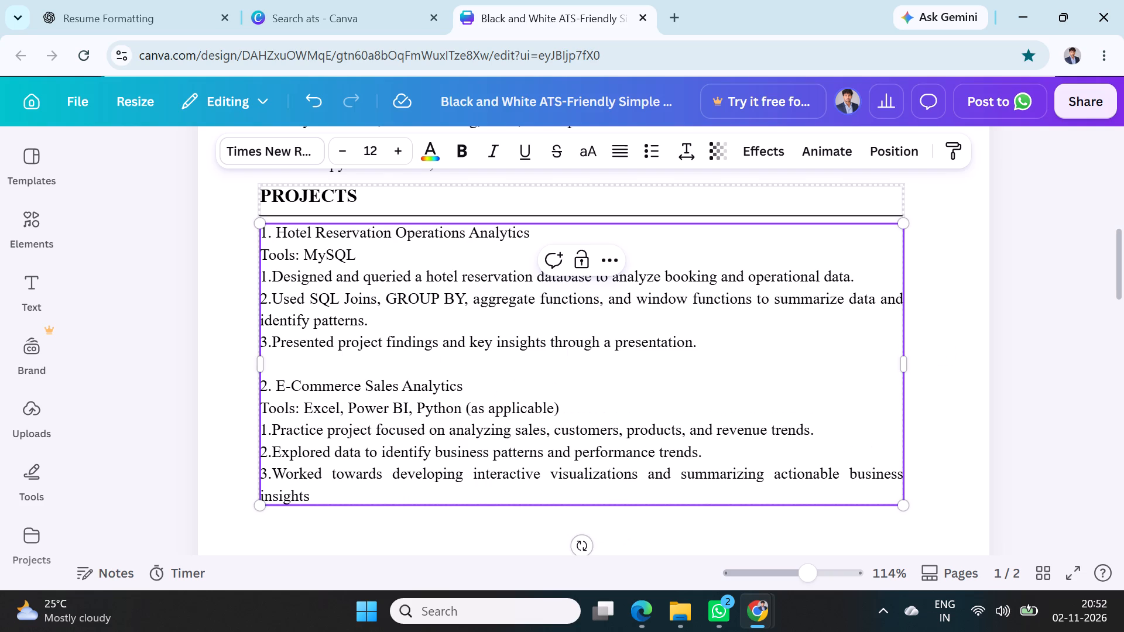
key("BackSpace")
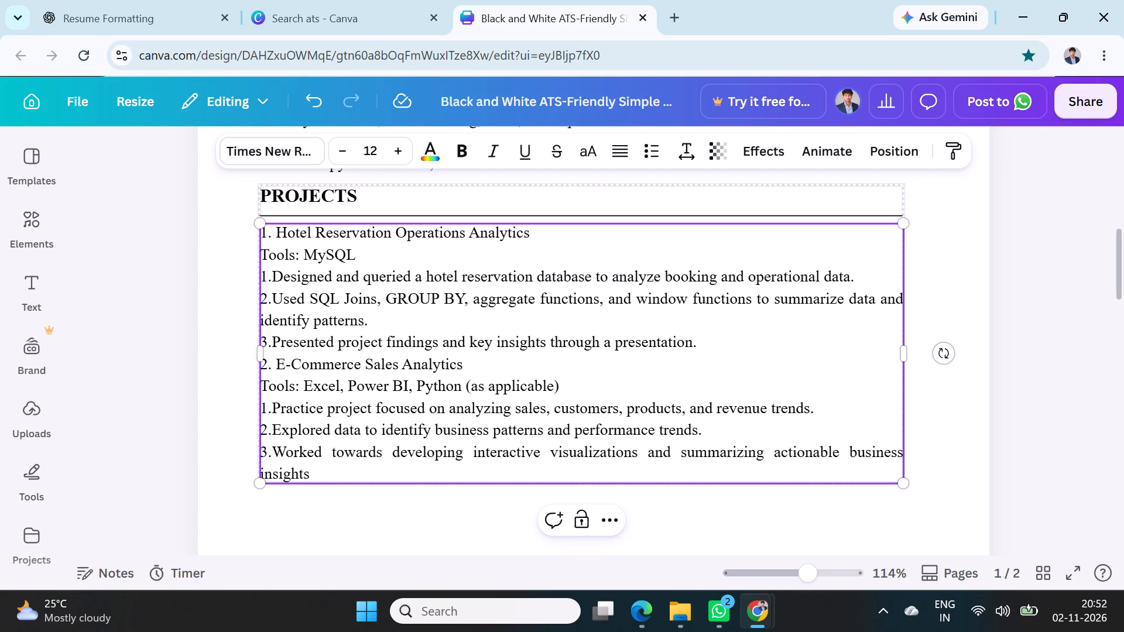
Make the project titles "2. E-Commerce Sales Analytics" and "1. Hotel Reservation Operations Analytics" bold.
left_click_drag(473, 363, 251, 361)
left_click_drag(251, 361, 261, 370)
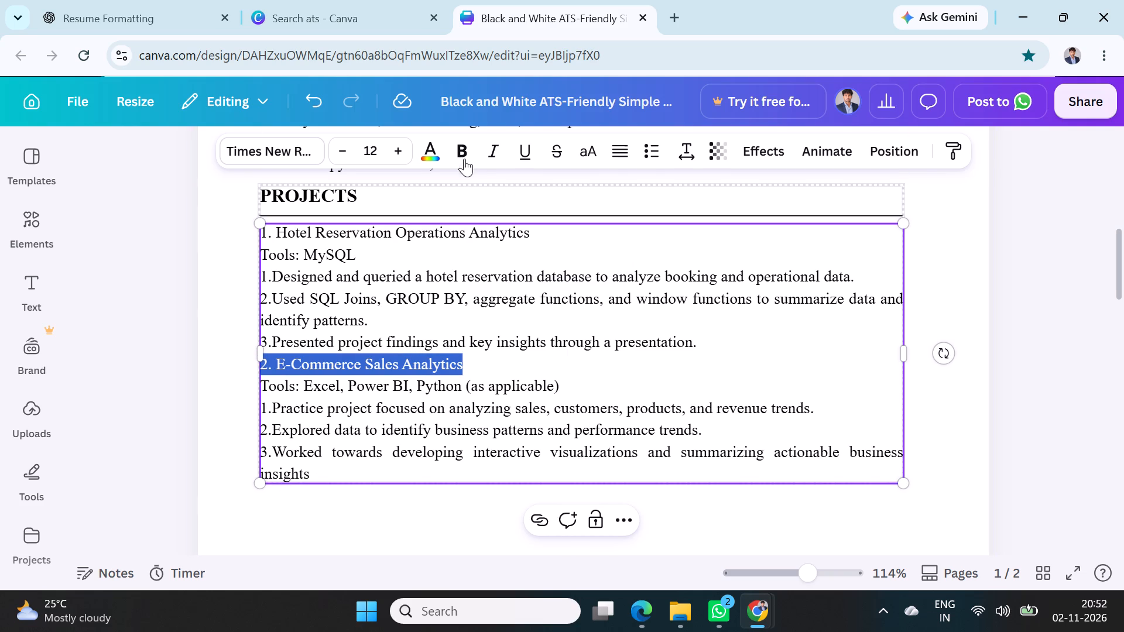
left_click(464, 154)
left_click_drag(536, 233, 317, 250)
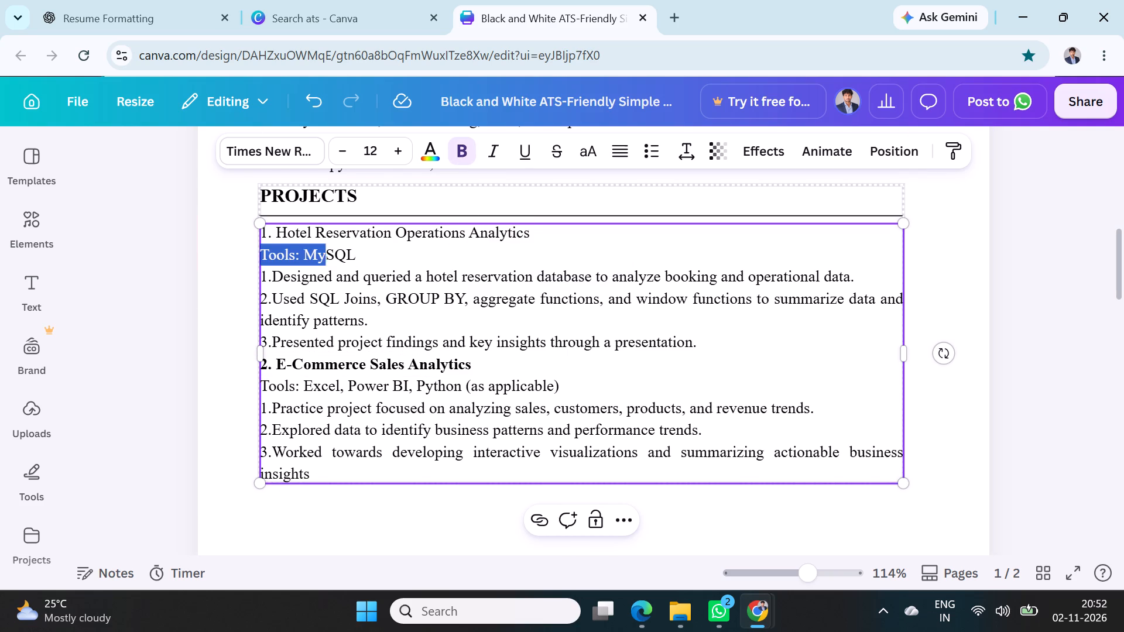
left_click_drag(317, 250, 256, 233)
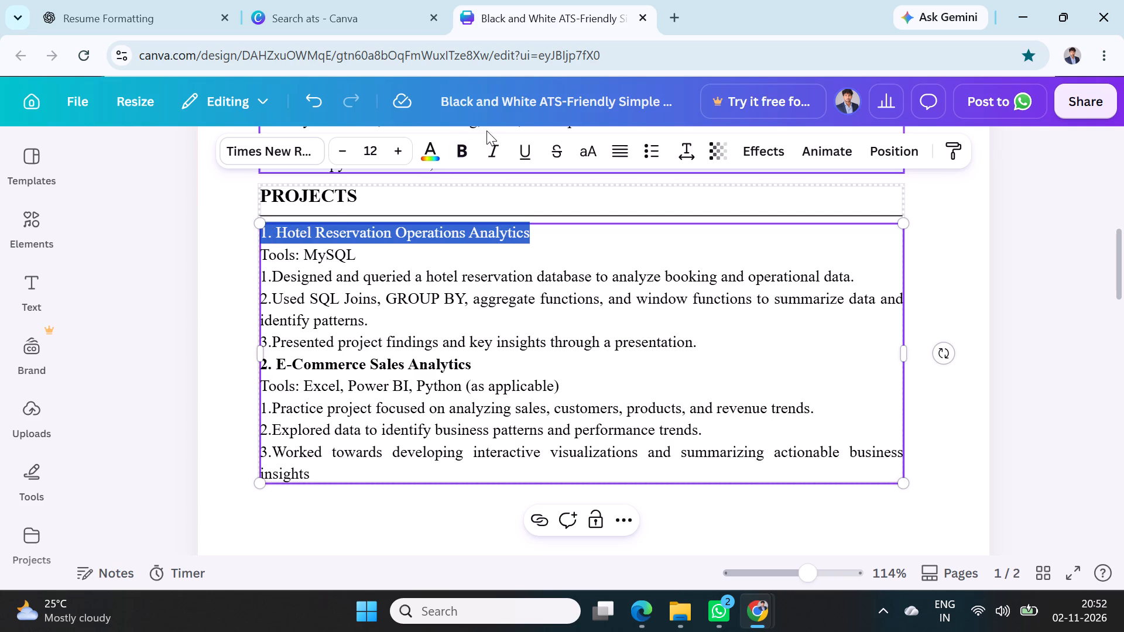
left_click(461, 154)
left_click(220, 307)
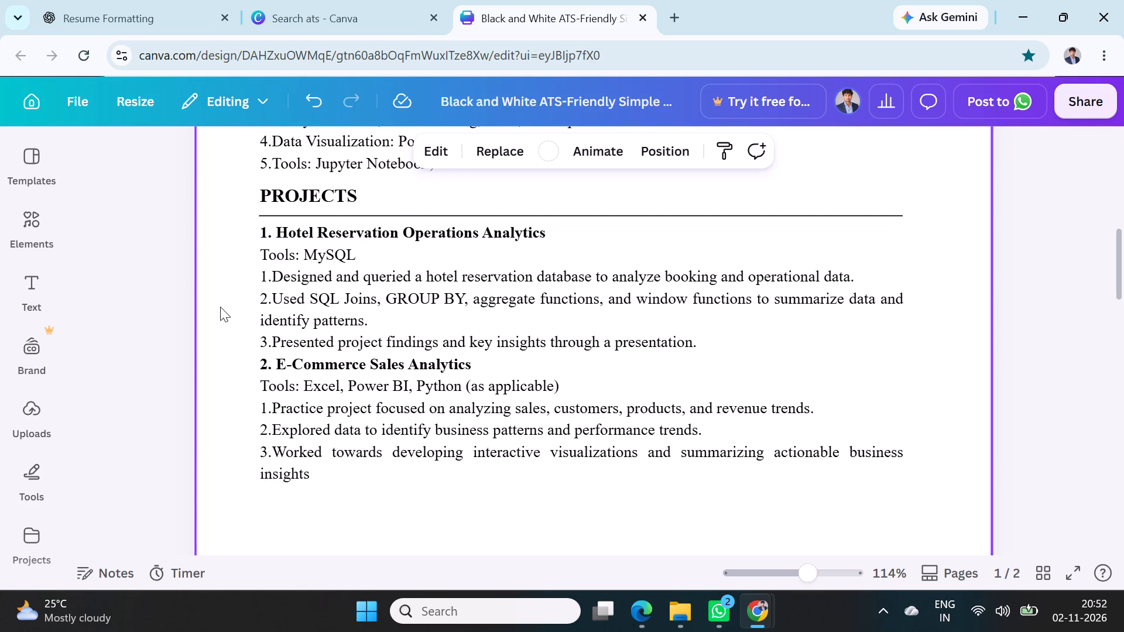
Review the resume page from the PROJECTS section up to the header, checking layout and remaining space.
scroll(220, 307, "down", 1)
scroll(220, 307, "up", 1)
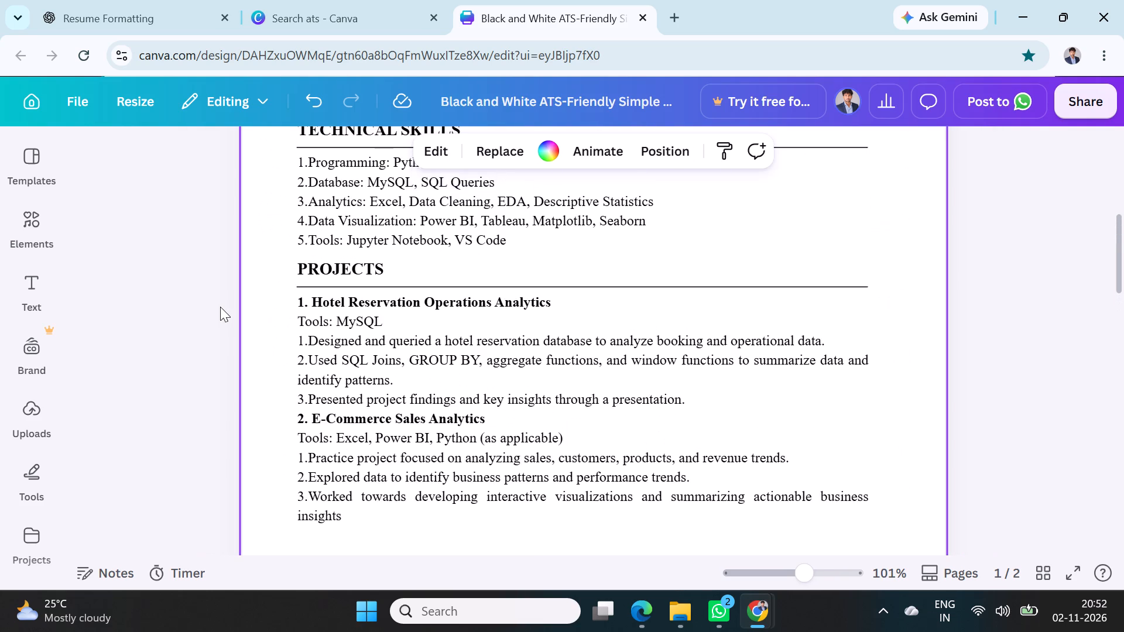
scroll(220, 307, "up", 1)
scroll(220, 307, "down", 1)
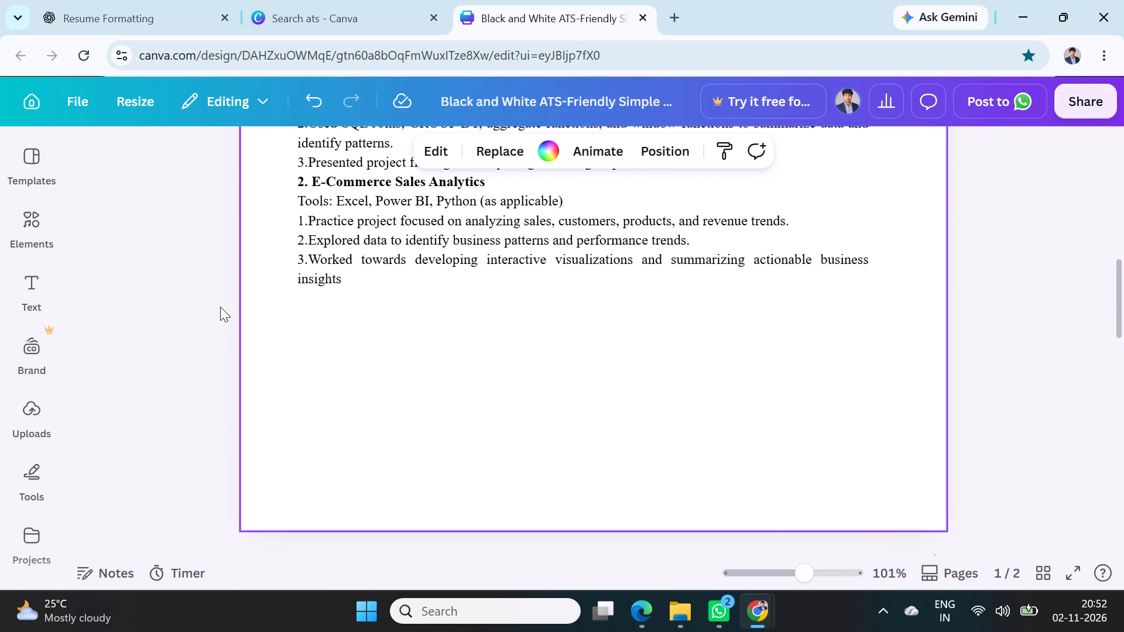
scroll(220, 307, "up", 3)
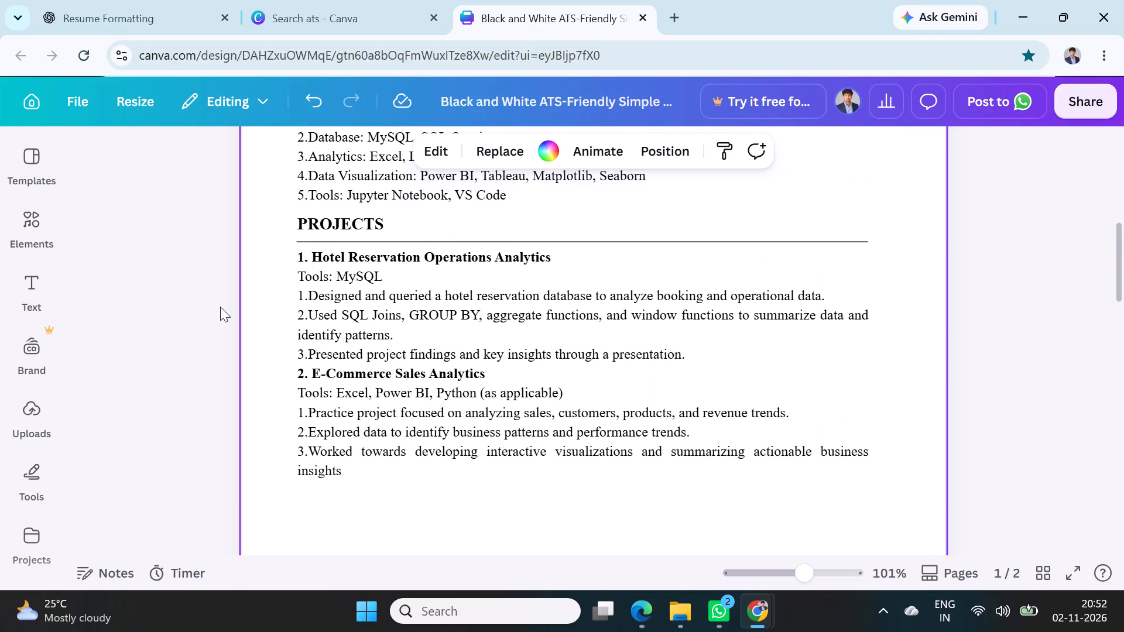
scroll(220, 307, "up", 2)
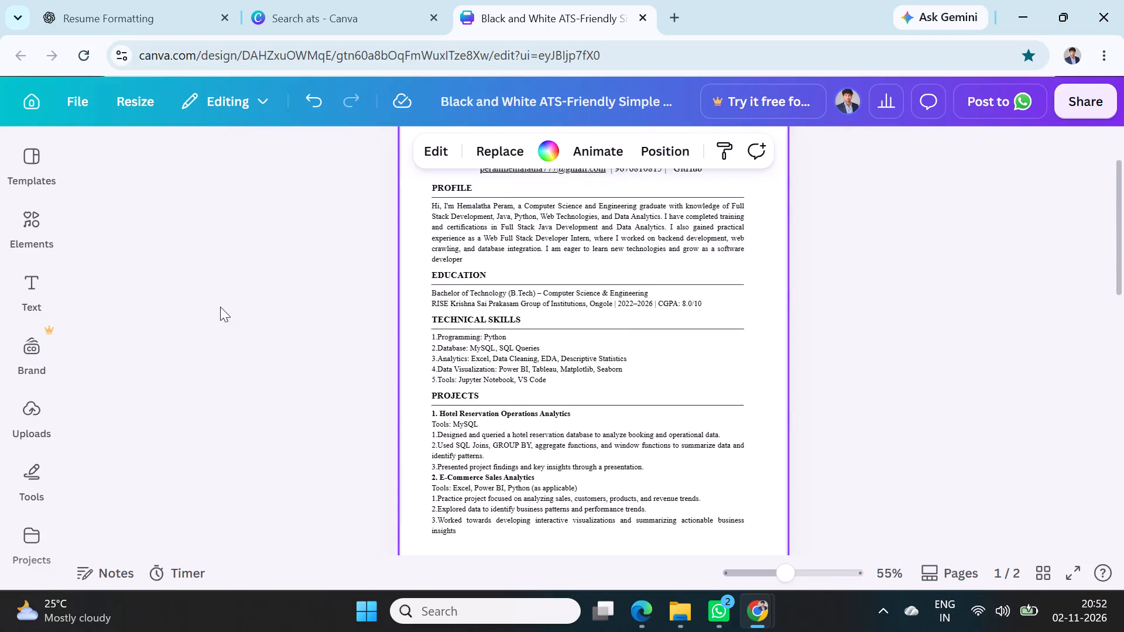
scroll(220, 307, "up", 2)
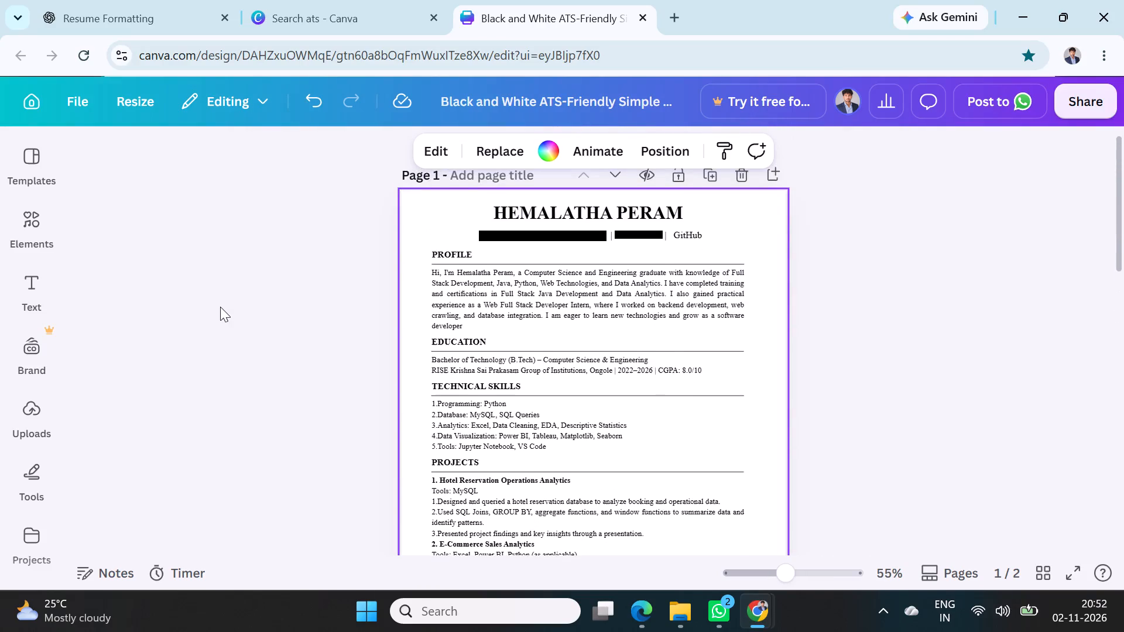
scroll(220, 307, "left", 1)
left_click(107, 24)
scroll(395, 293, "down", 2)
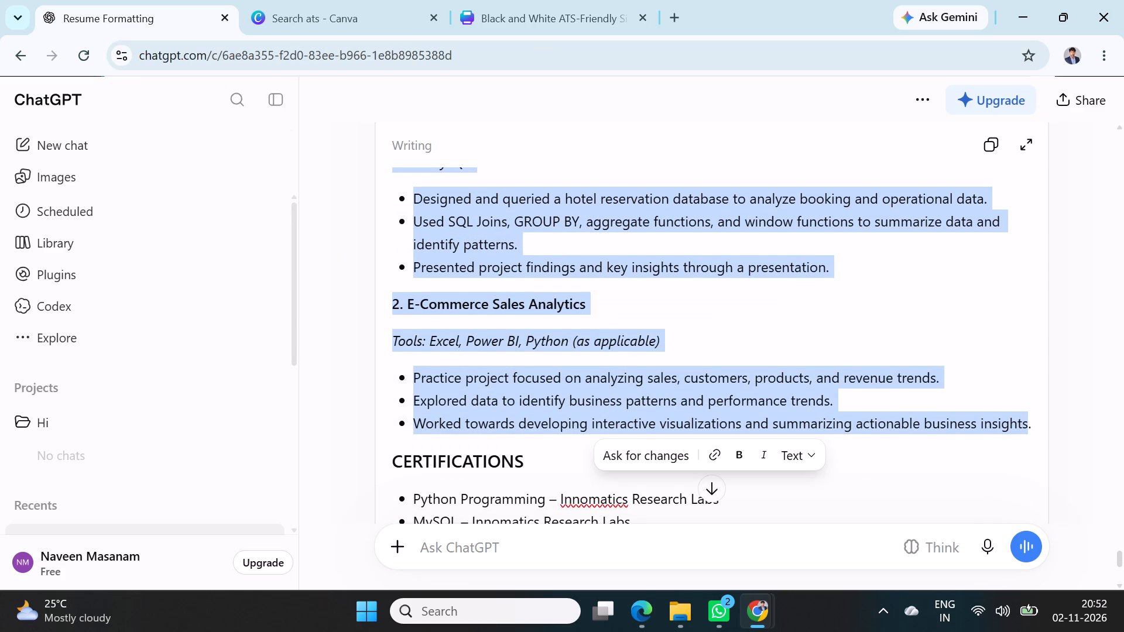
left_click(351, 411)
scroll(354, 409, "down", 1)
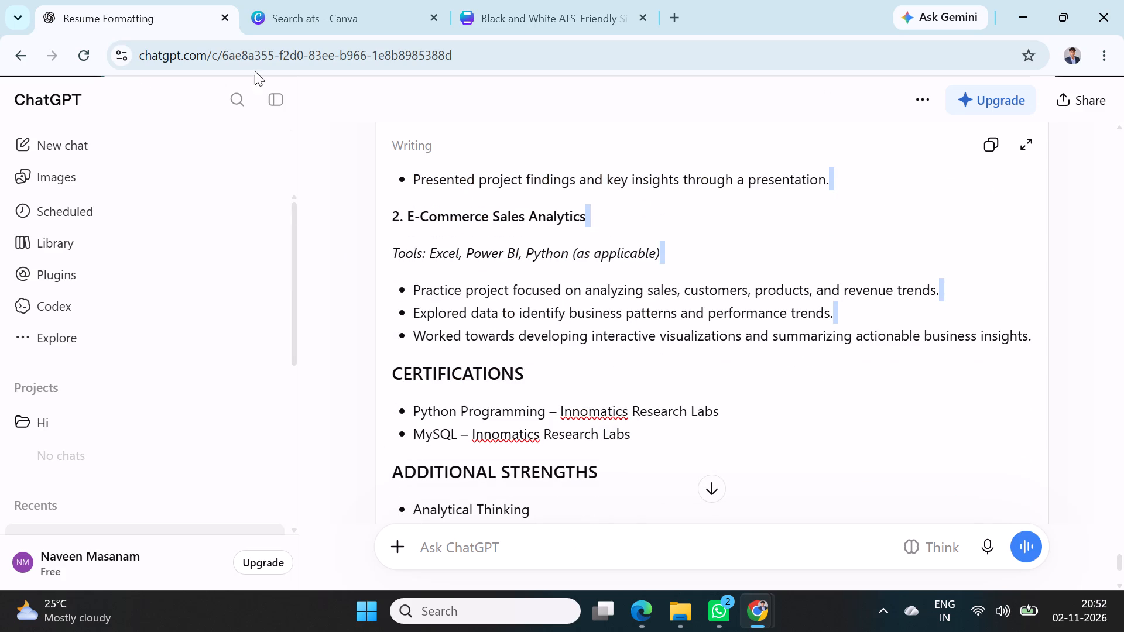
left_click(575, 19)
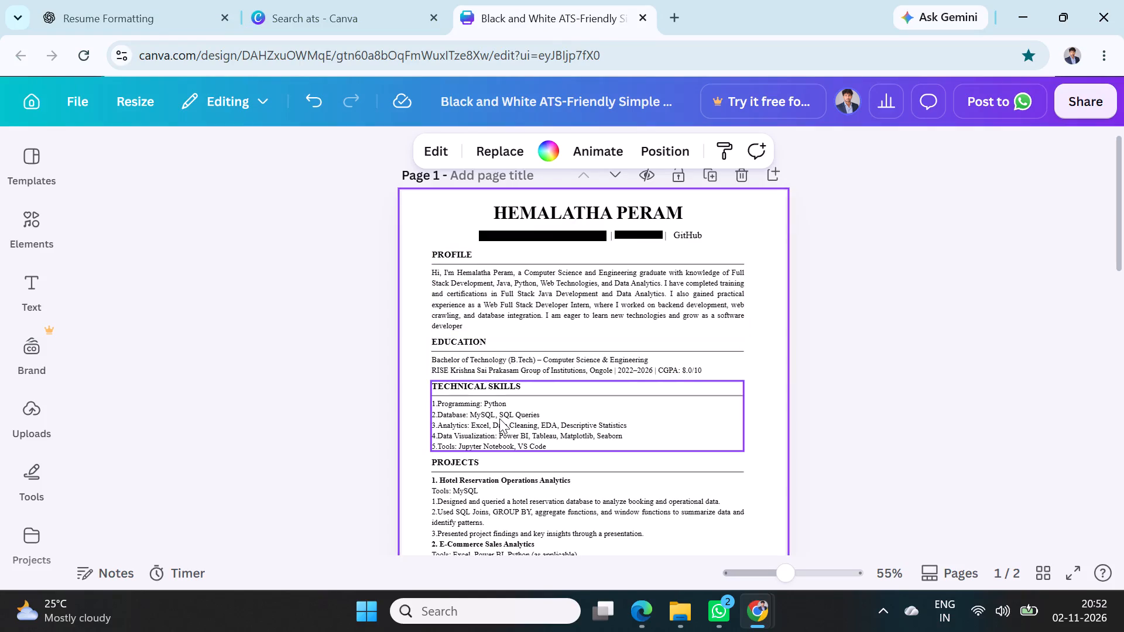
left_click(499, 418)
key("ctrl+d")
left_click_drag(499, 418, 485, 517)
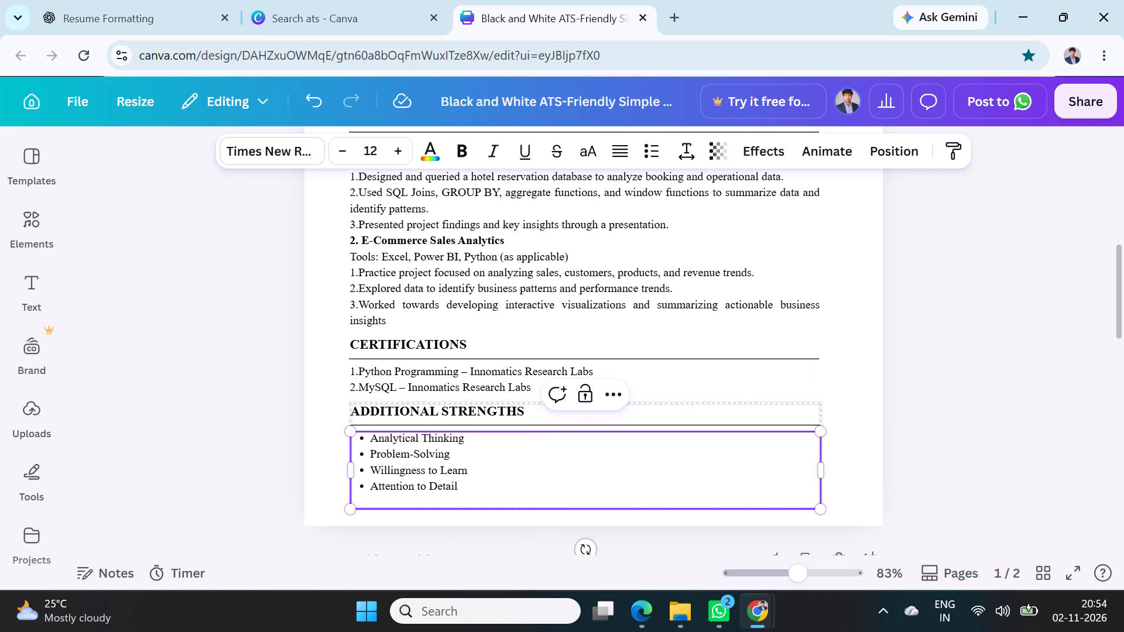
Replace the bullets of the four ADDITIONAL STRENGTHS entries with the numbers 1. to 4., flush with the text box's left edge.
left_click(365, 483)
key("Up")
key("Up")
key("Up")
key("BackSpace")
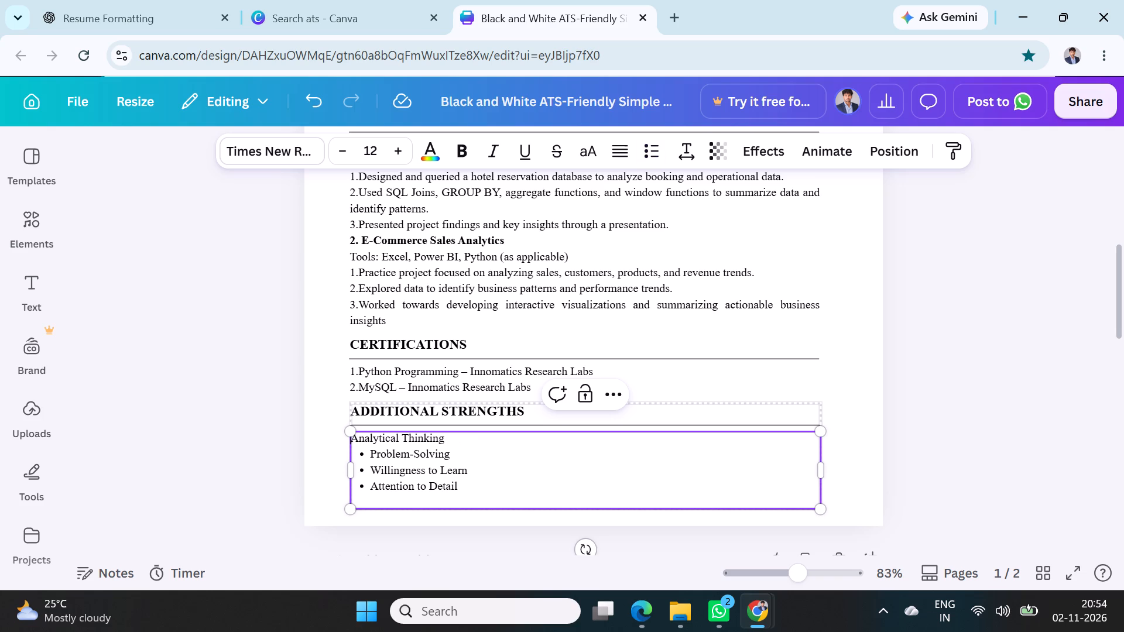
type("1.")
key("Down")
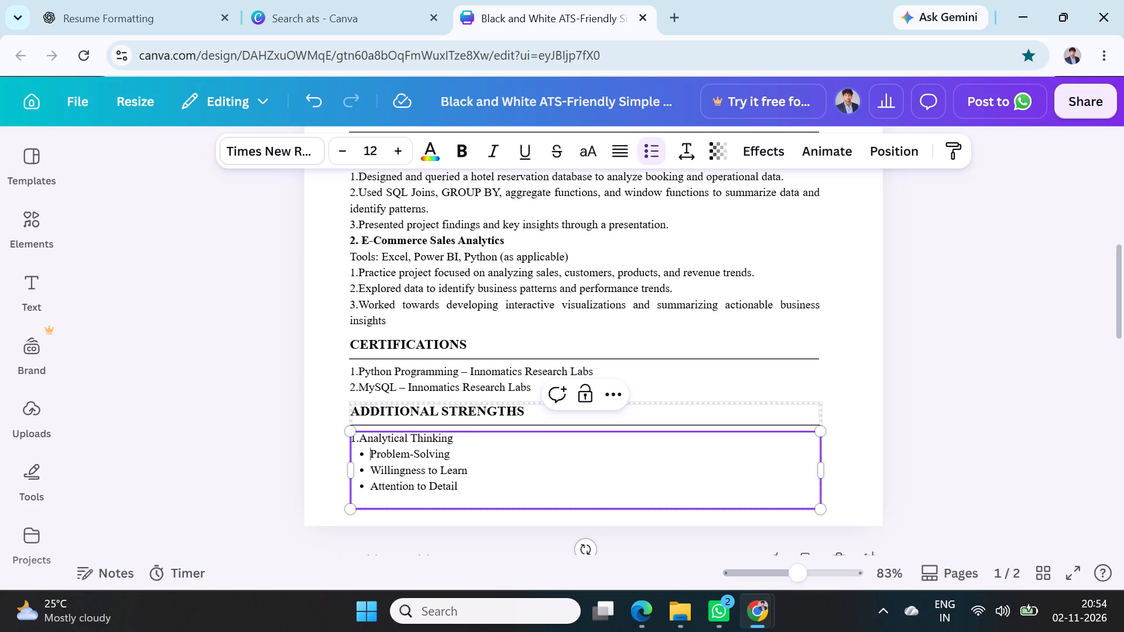
key("BackSpace")
type("2.")
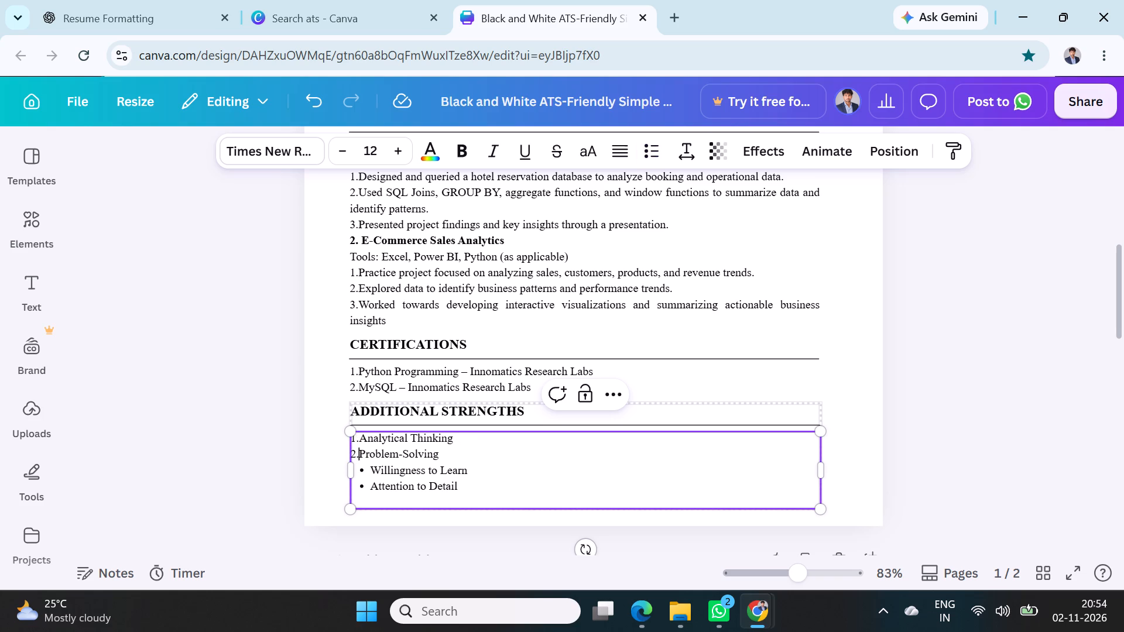
key("Down")
key("BackSpace")
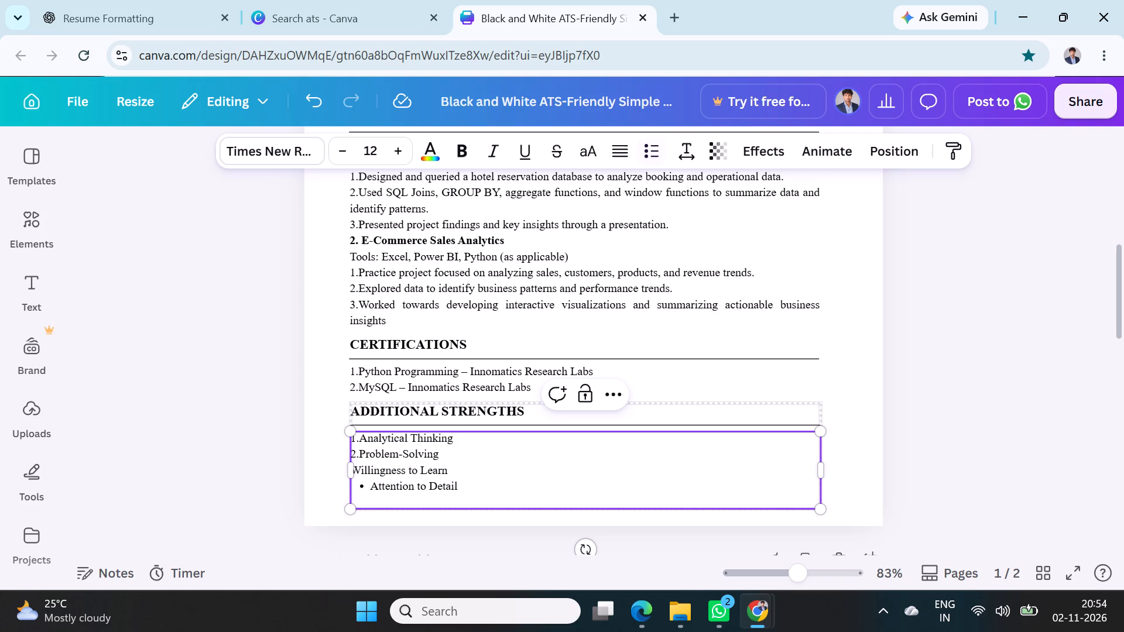
type("3.")
key("Down")
key("BackSpace")
type("4.")
left_click(951, 454)
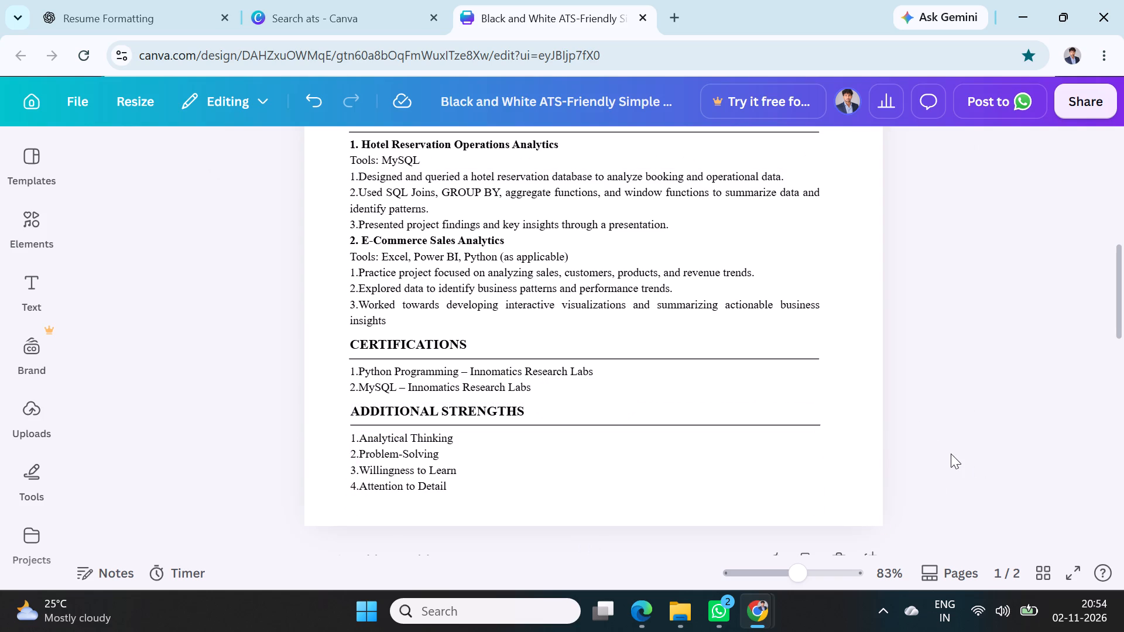
Delete the blank second page of the resume.
scroll(943, 439, "down", 1)
scroll(943, 439, "up", 3)
scroll(943, 439, "down", 3)
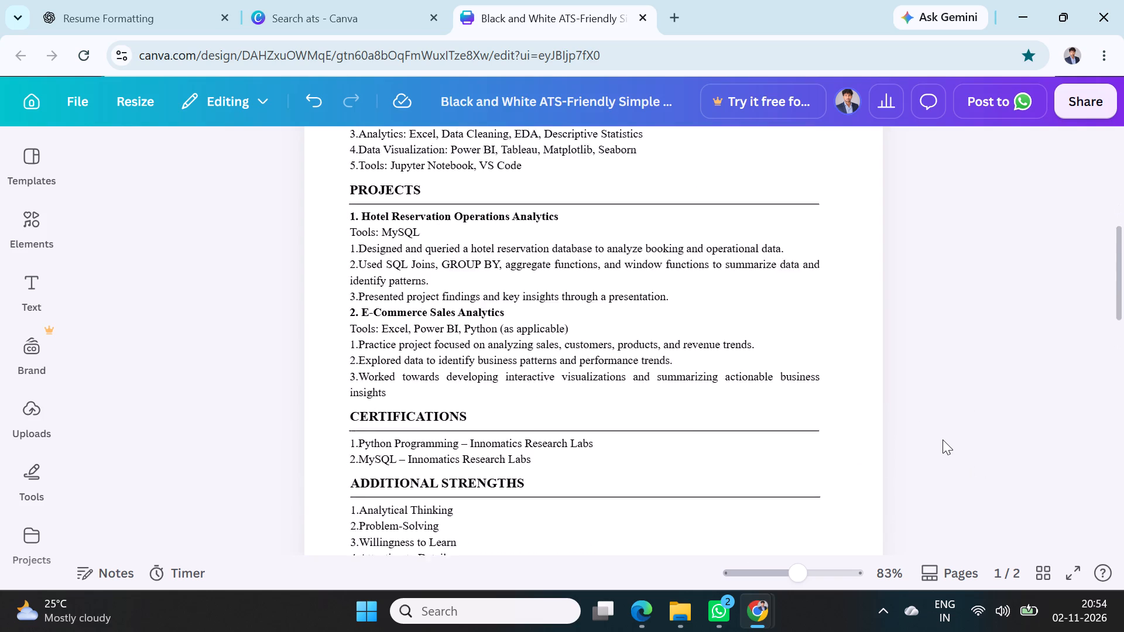
scroll(943, 439, "down", 5)
scroll(943, 438, "up", 4)
left_click(841, 379)
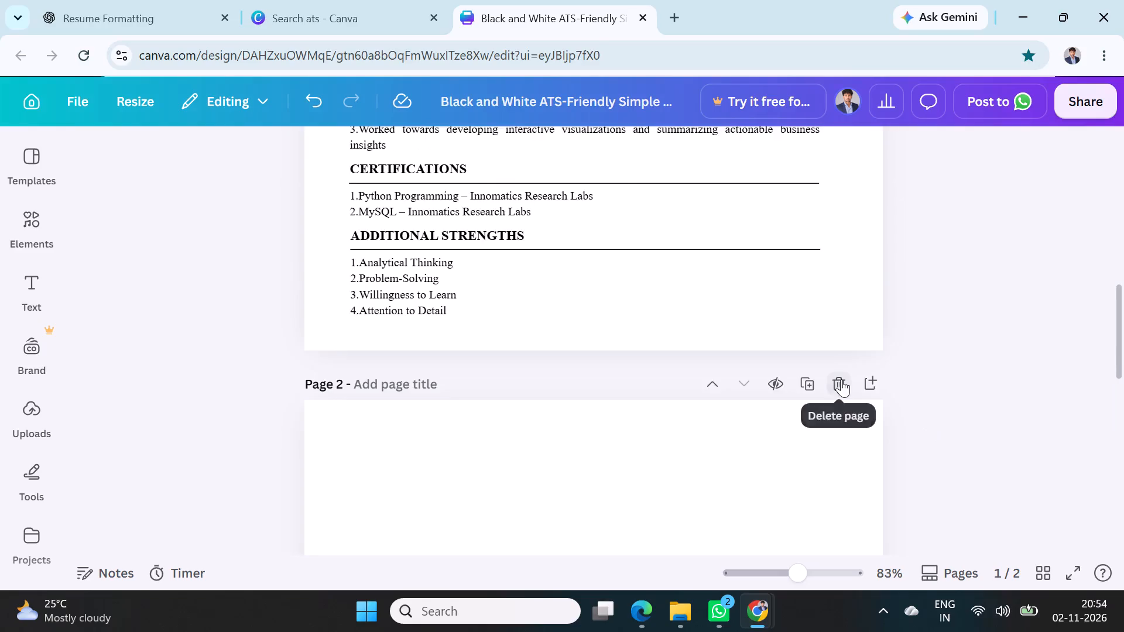
Add a spaced vertical-bar separator after GitHub in the contact line under the name, followed by the letter L.
scroll(854, 437, "up", 6)
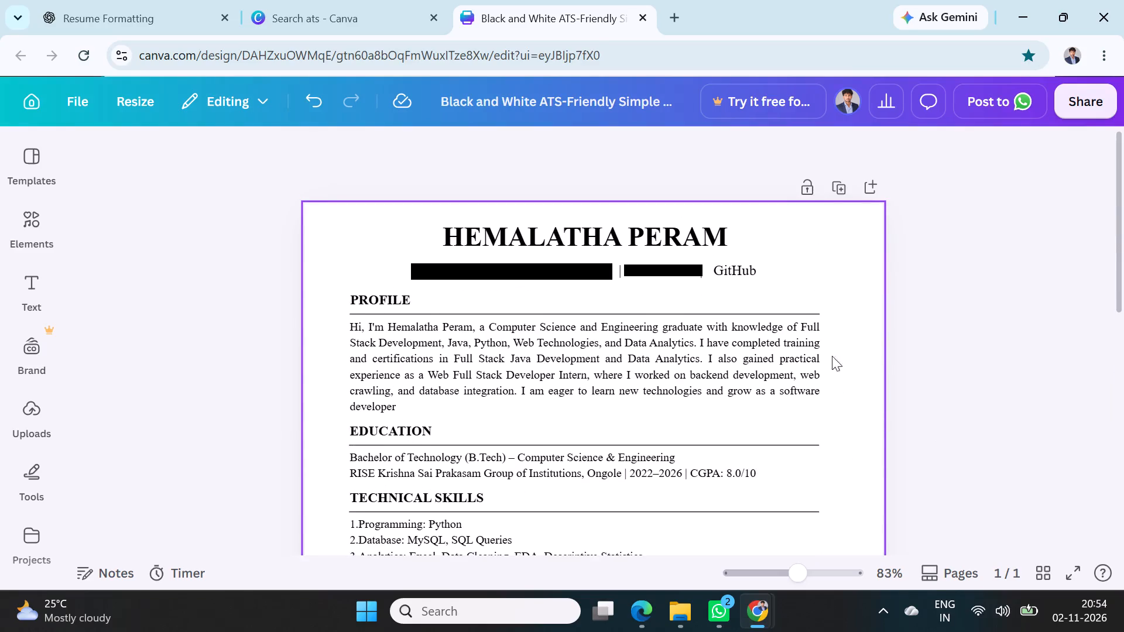
double_click(769, 267)
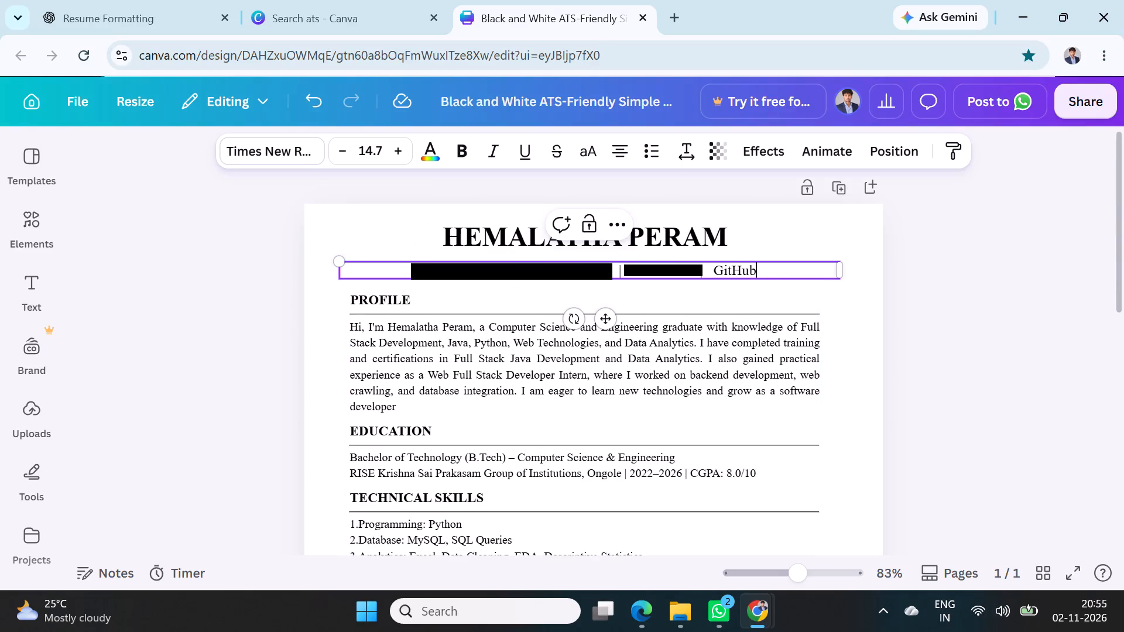
key("space")
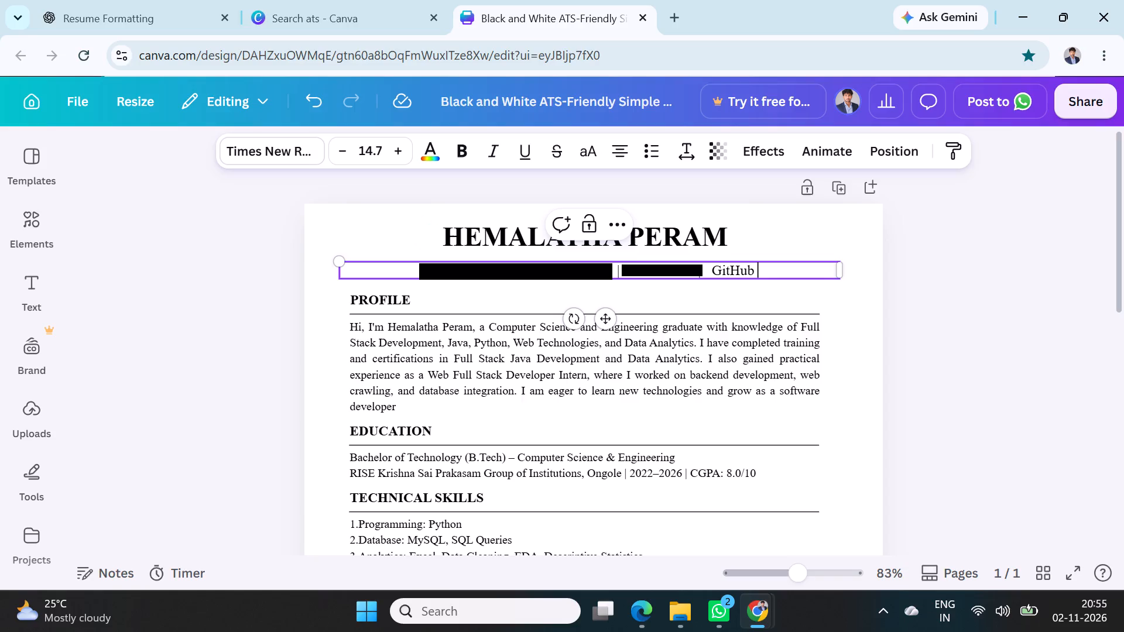
key("shift+bar")
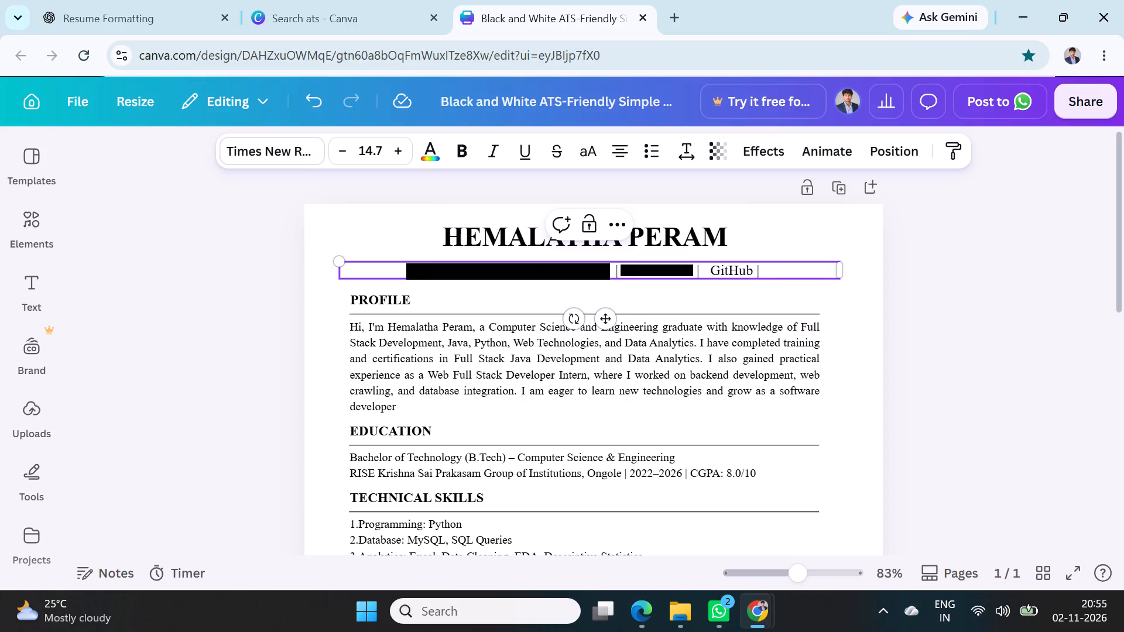
type("LIN")
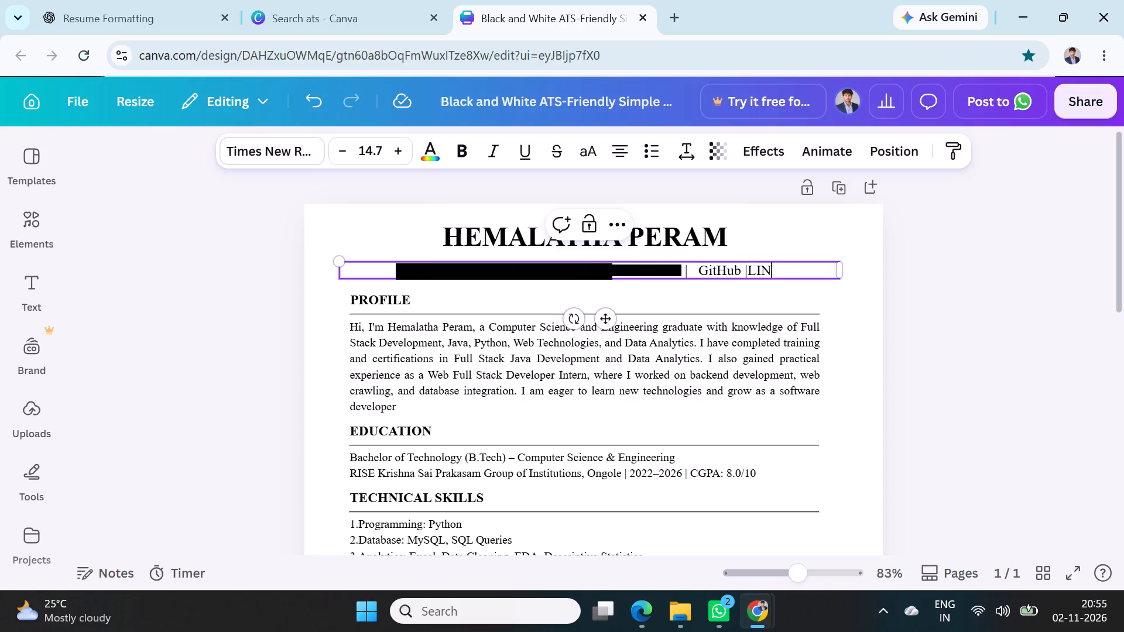
key("BackSpace")
key("BackSpace")
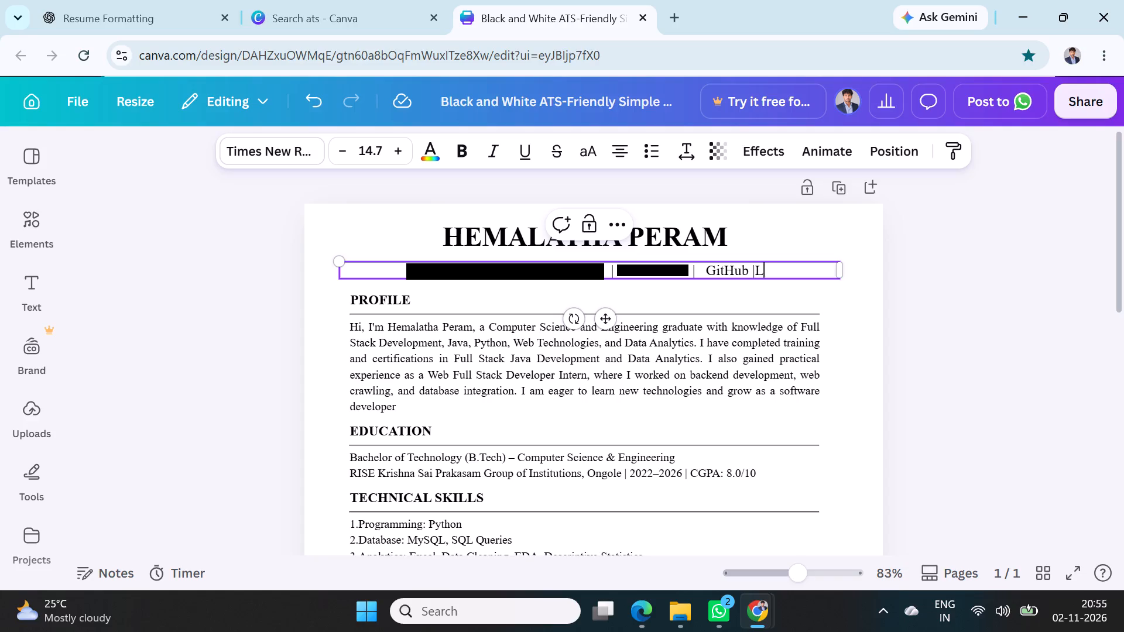
key("Left")
key("Left")
key("space")
key("Right")
key("Right")
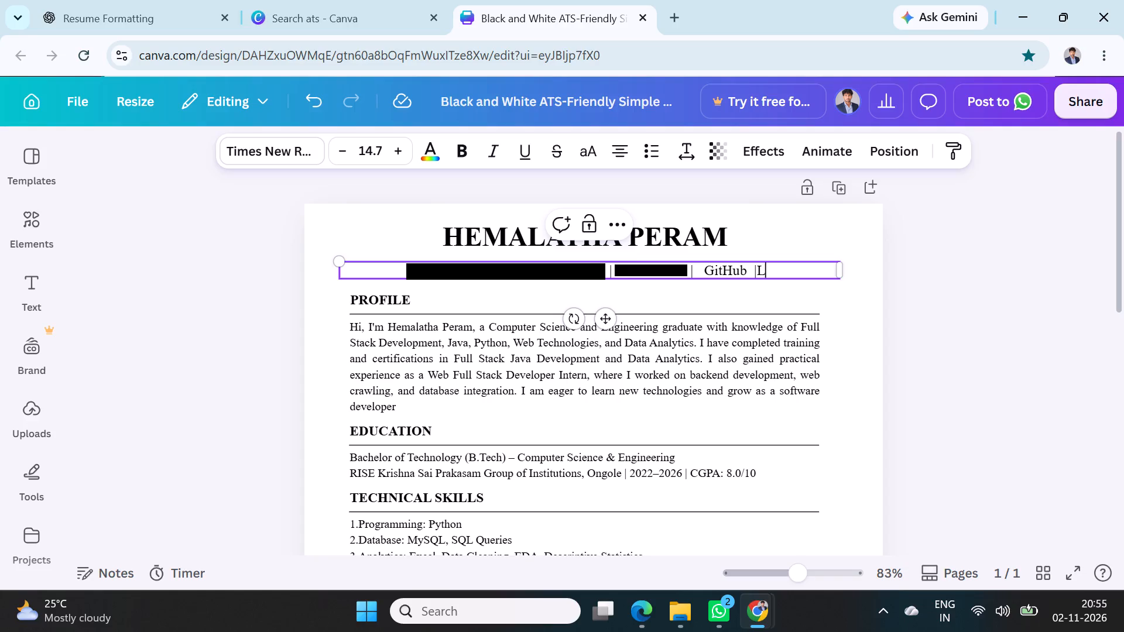
key("Left")
key("space")
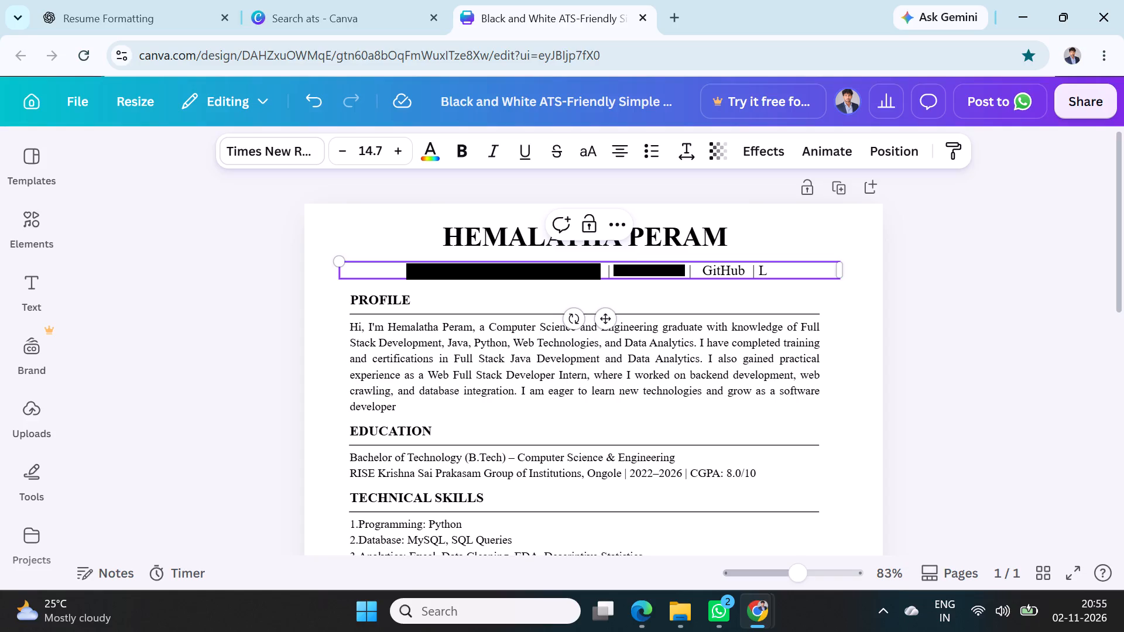
key("Right")
Open a new browser tab.
left_click(672, 19)
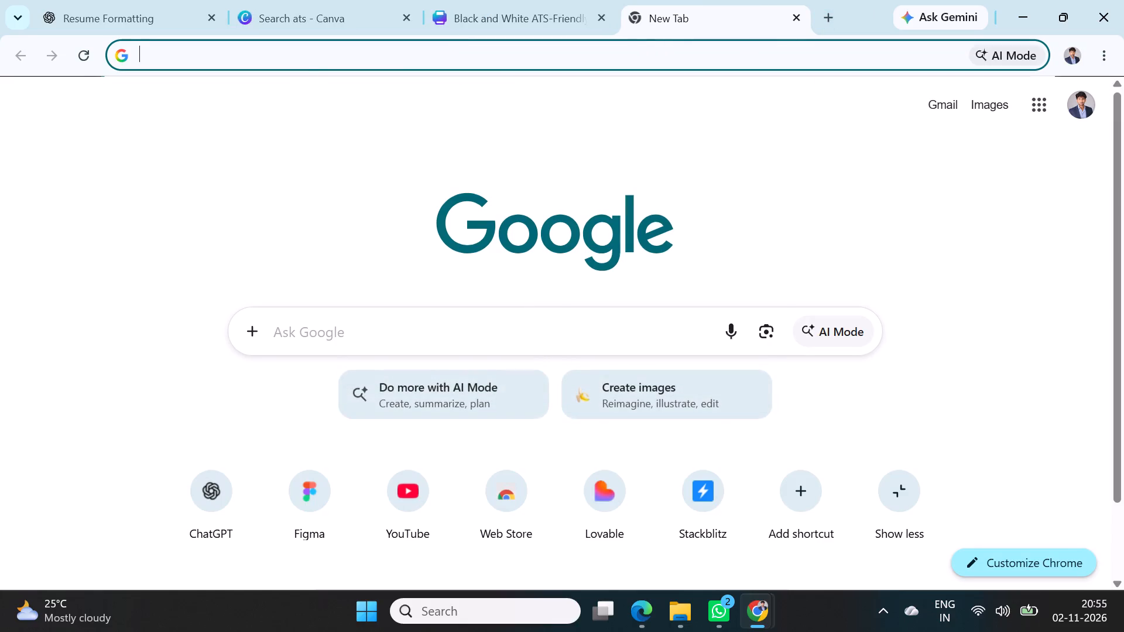
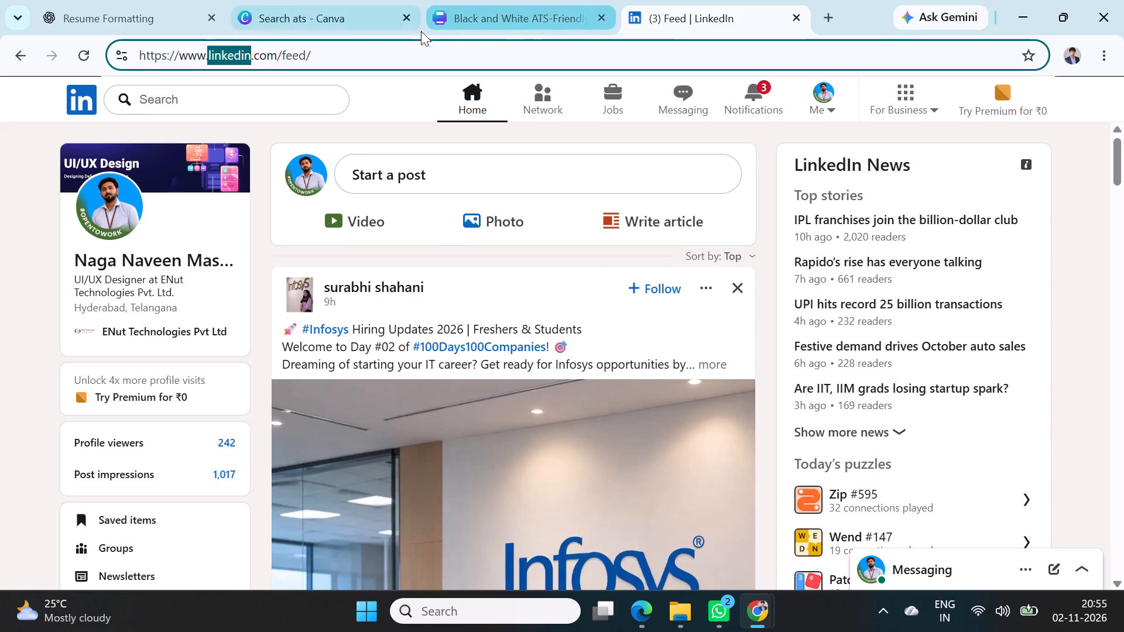
In the Canva resume design, complete the contact line's last entry after GitHub so it reads "Linkedin".
left_click(485, 13)
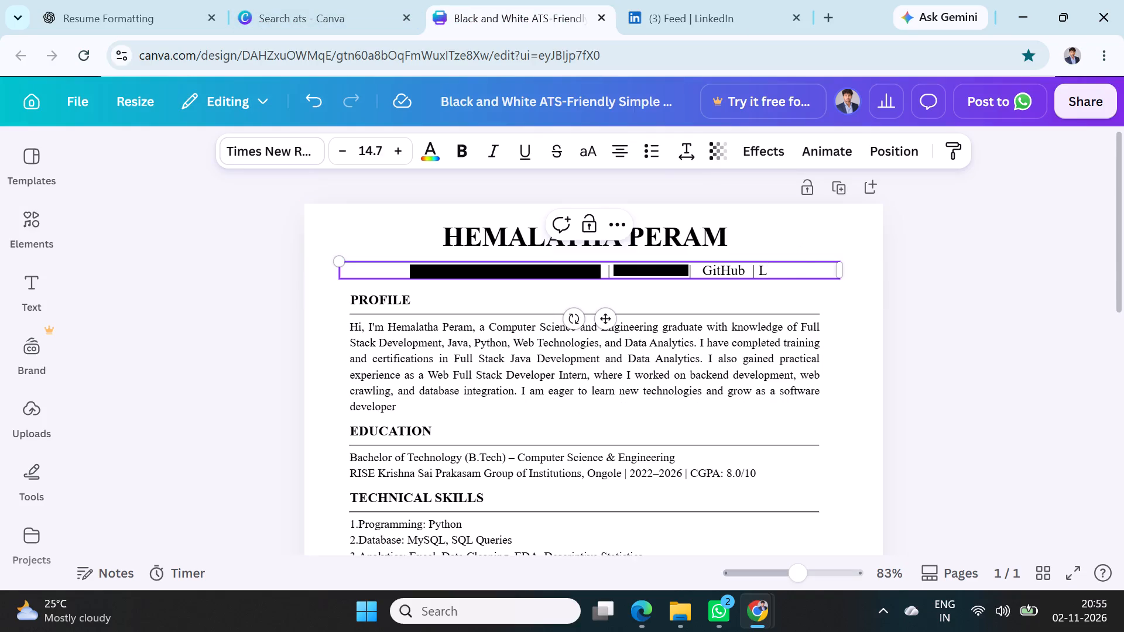
key("BackSpace")
key("ctrl+v")
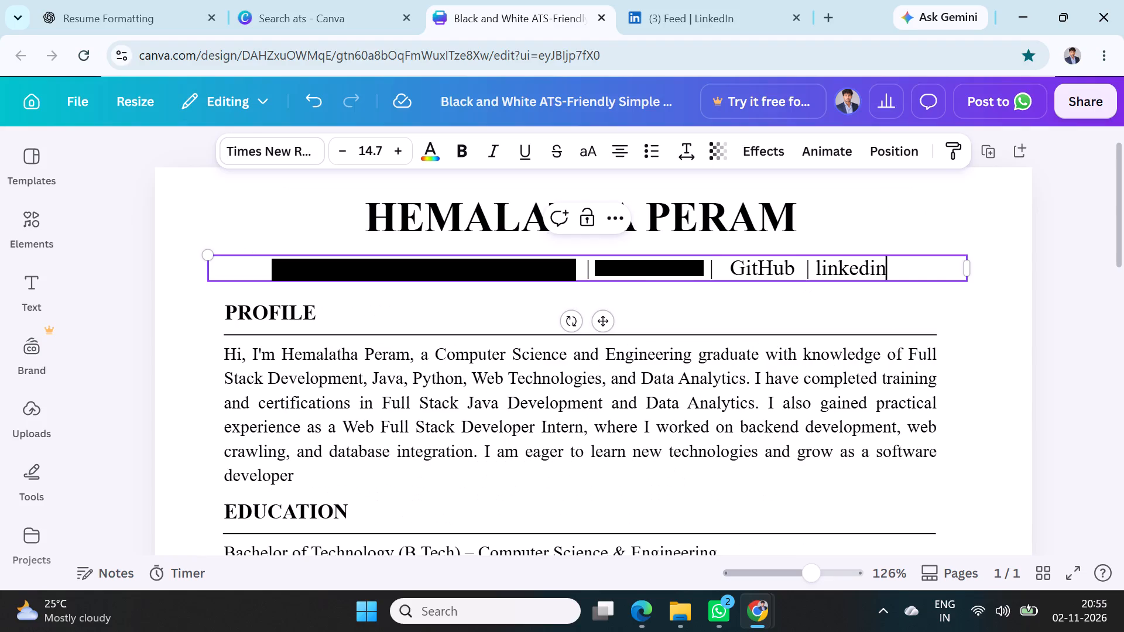
left_click(821, 272)
key("BackSpace")
key("shift+l")
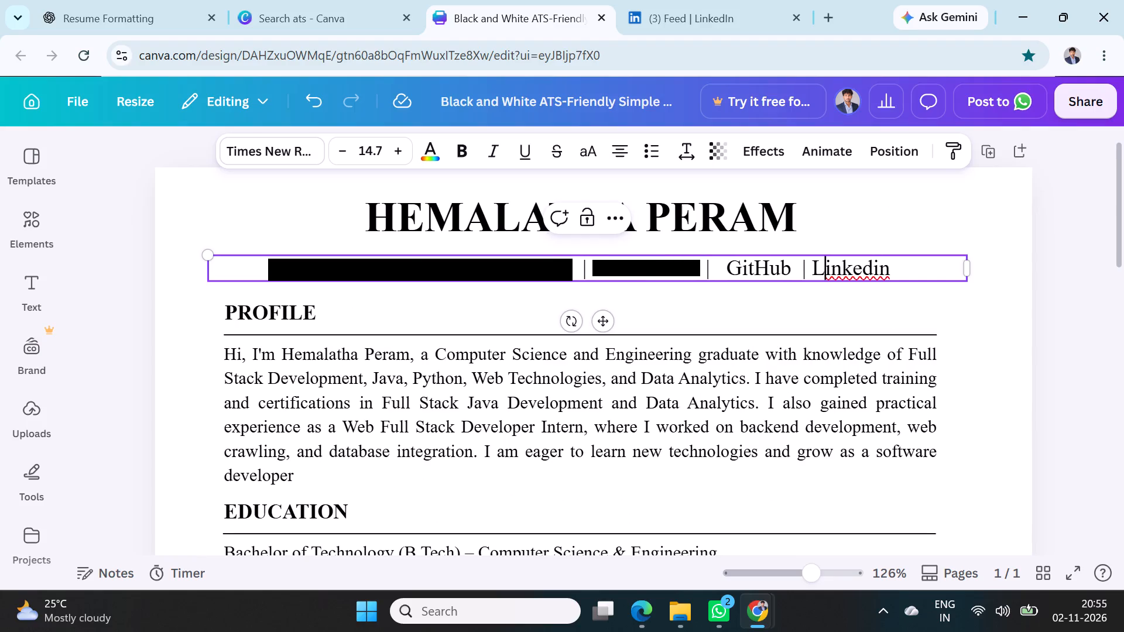
left_click(981, 346)
left_click(981, 346)
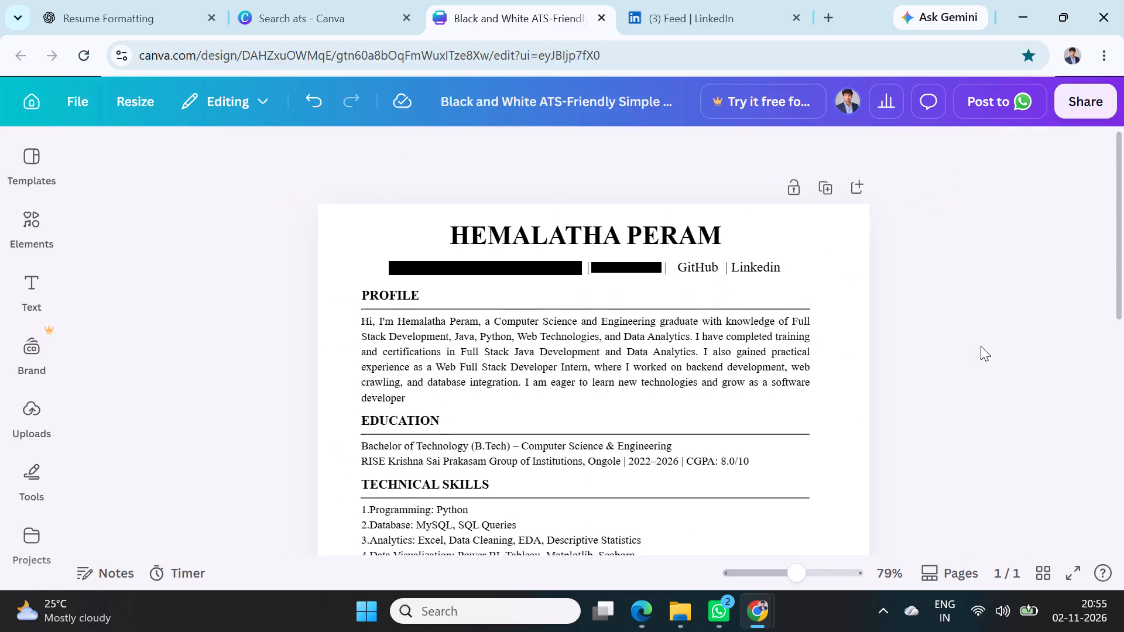
Download the resume design as a PDF using the Digital preset.
scroll(845, 253, "down", 1)
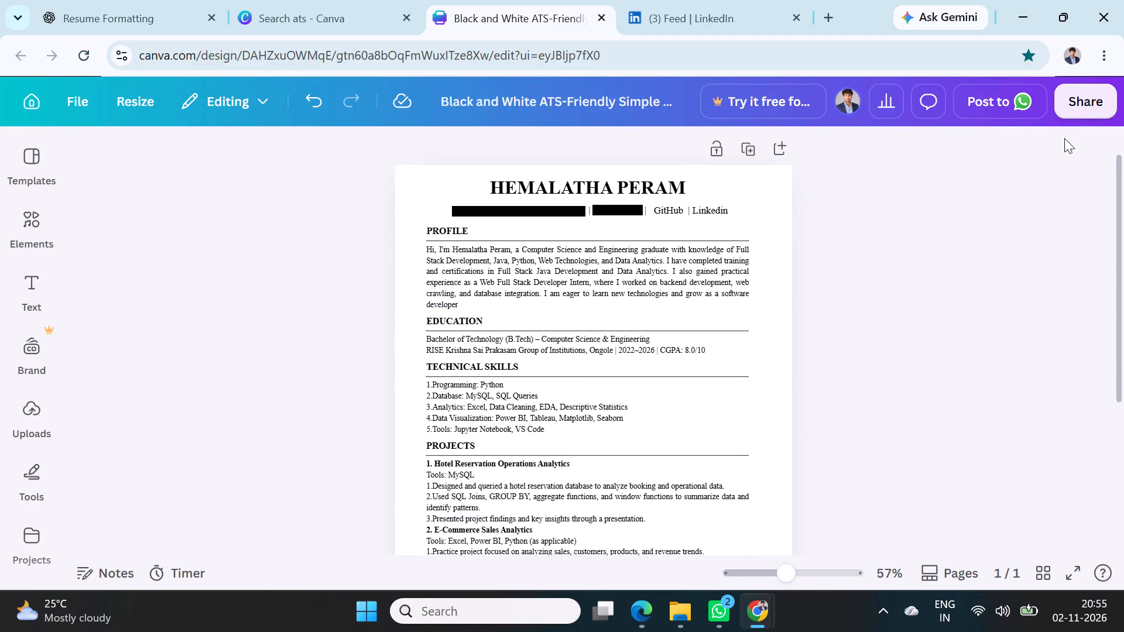
left_click(1081, 109)
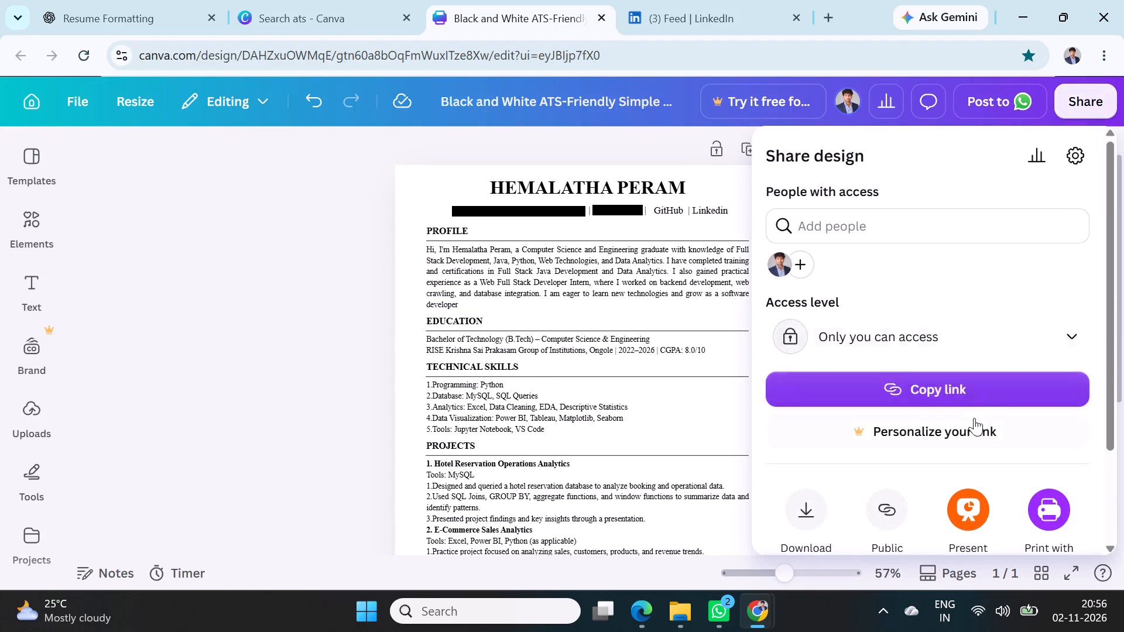
scroll(944, 446, "down", 1)
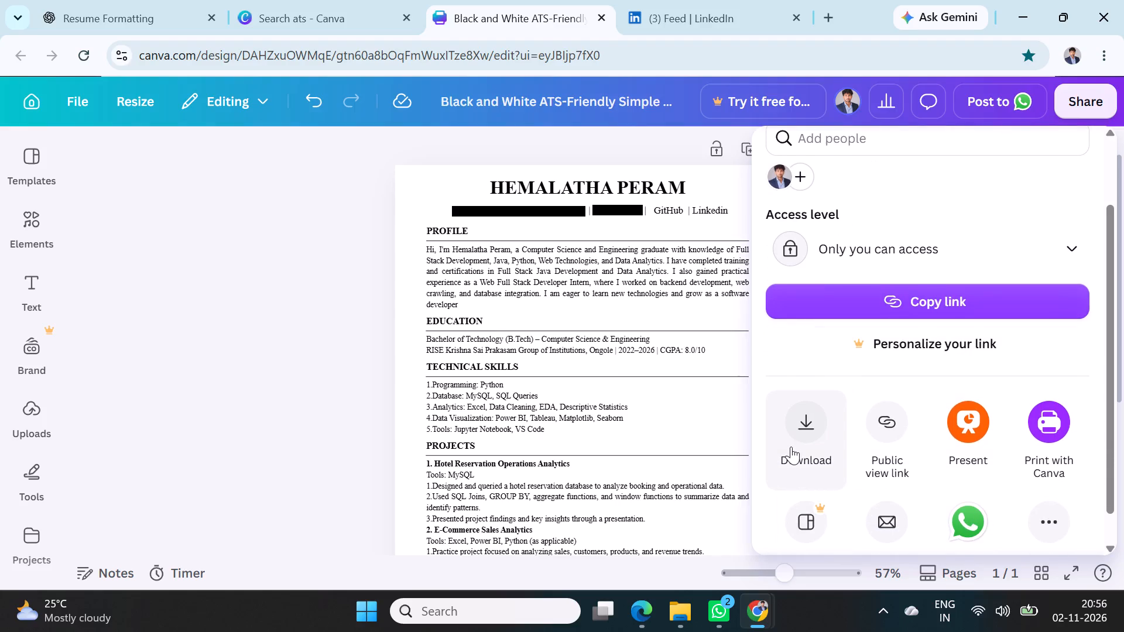
left_click(803, 441)
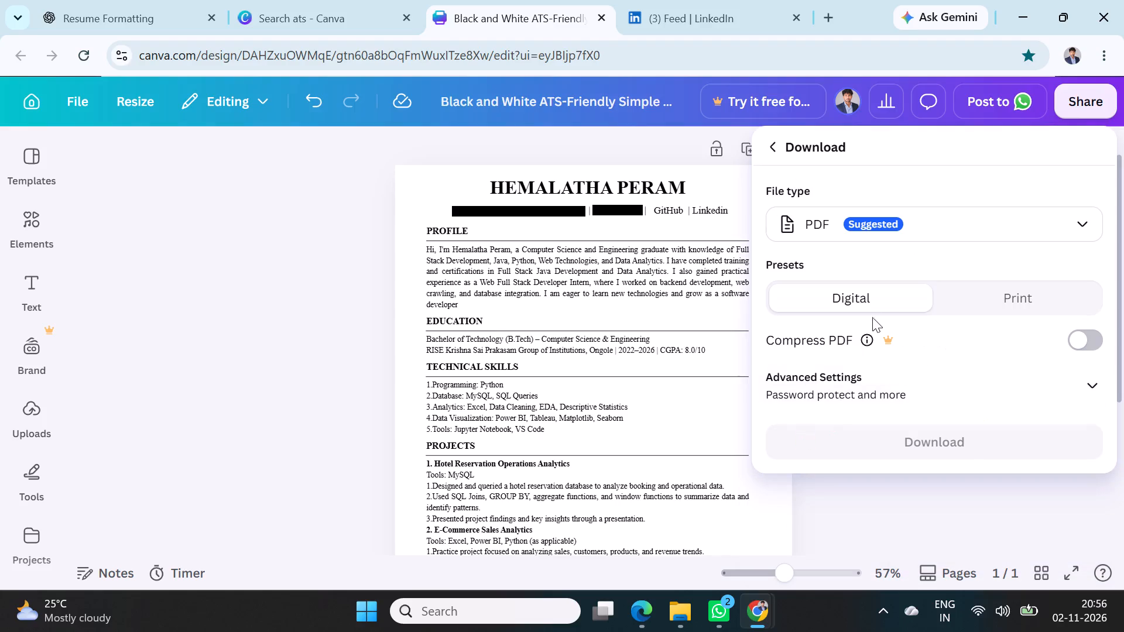
left_click(918, 438)
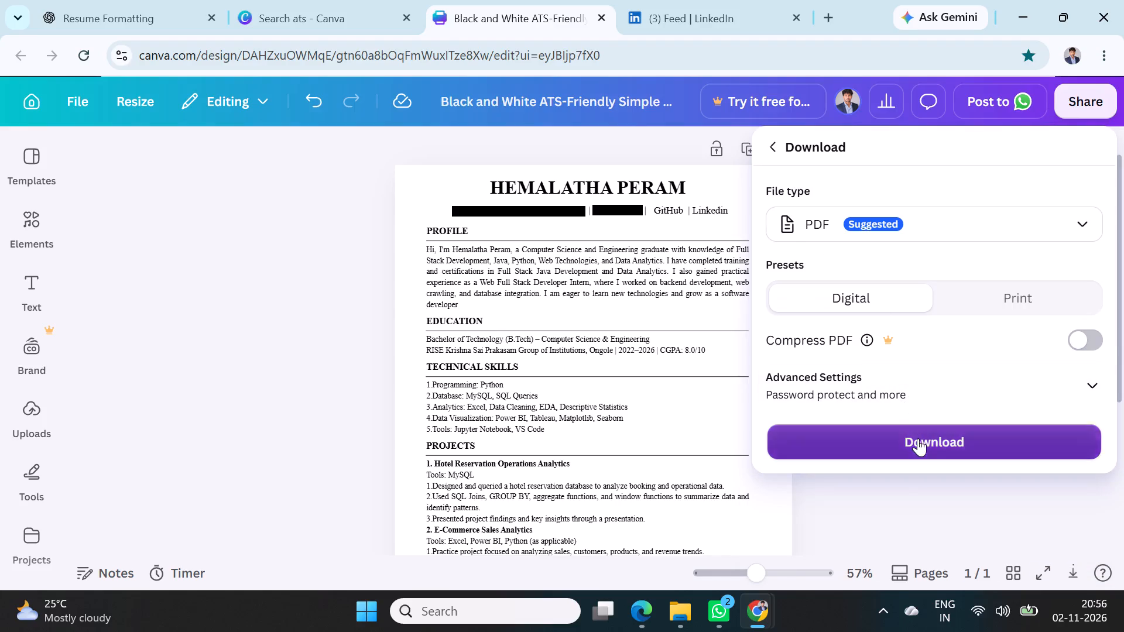
scroll(913, 421, "down", 2)
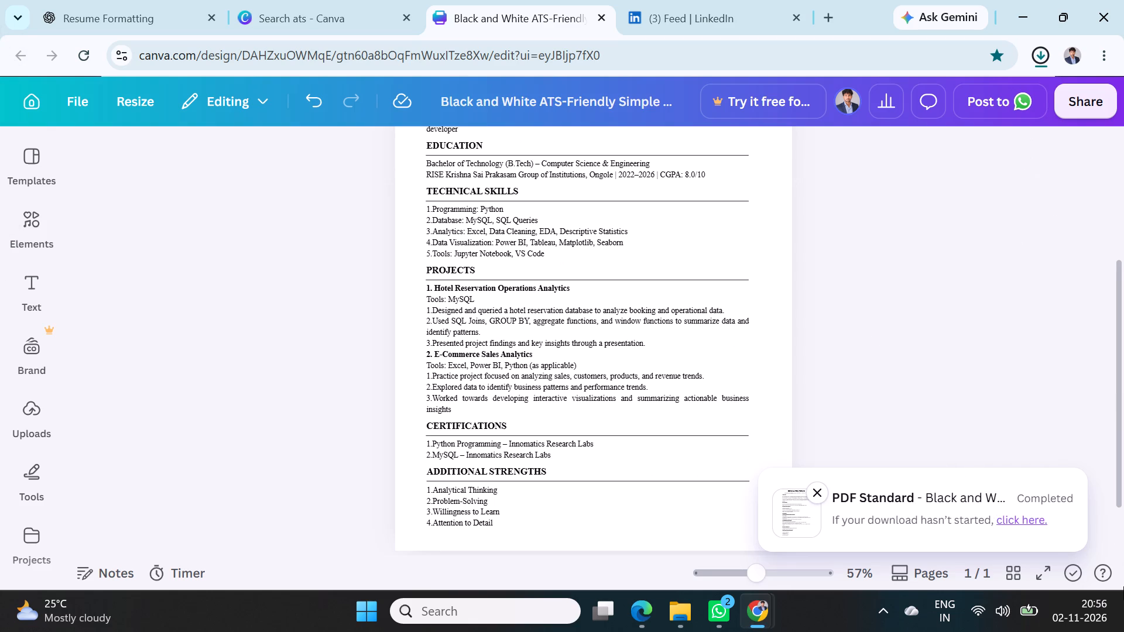
Open the downloaded resume PDF in the browser and review its layout from the heading down to the certifications.
double_click(888, 107)
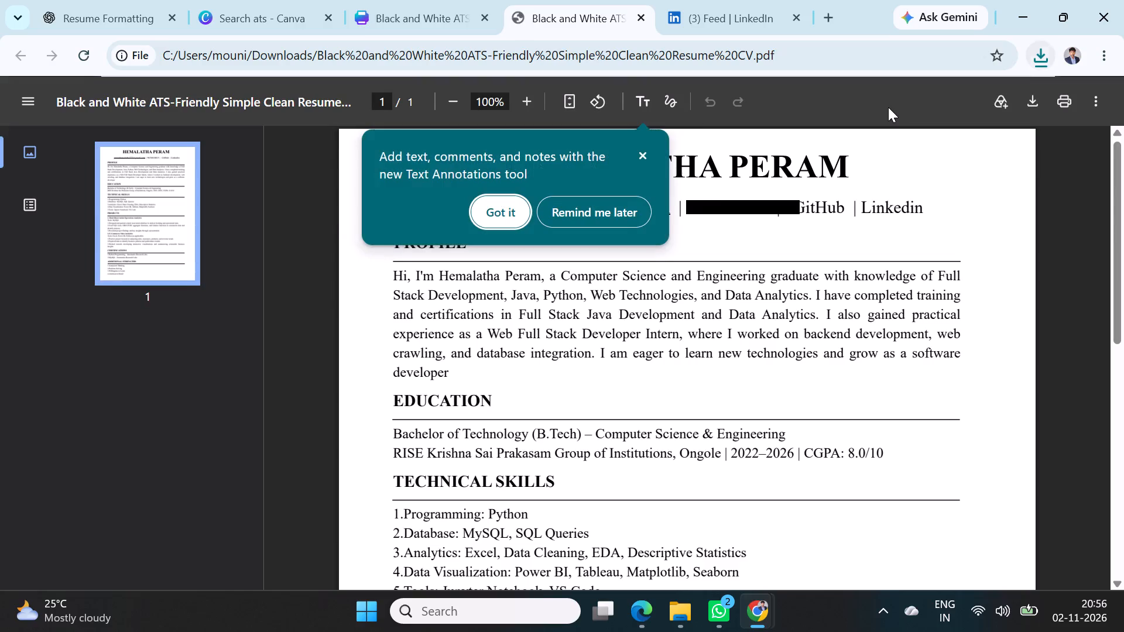
scroll(727, 346, "up", 2)
scroll(731, 321, "down", 5)
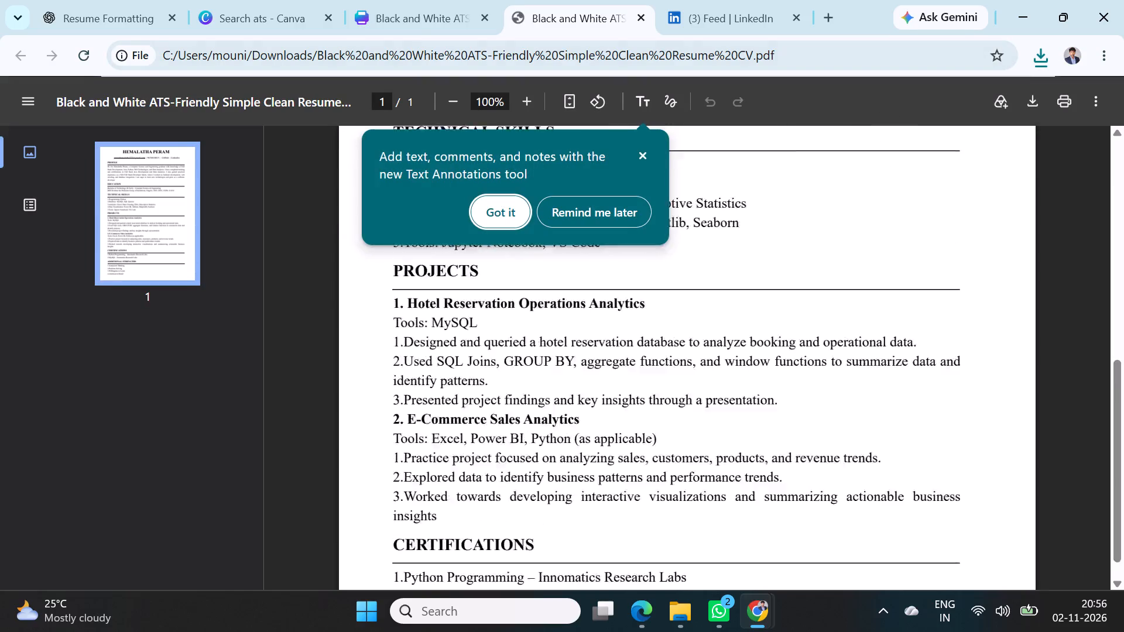
scroll(735, 334, "down", 6)
scroll(738, 348, "up", 7)
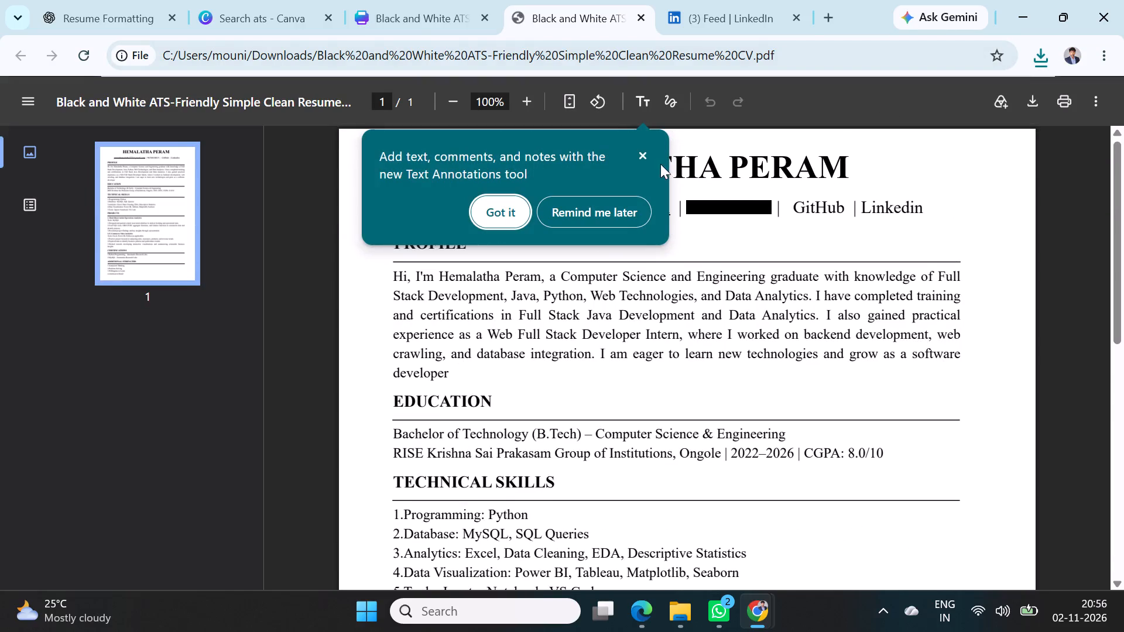
left_click(644, 152)
scroll(686, 290, "down", 1)
scroll(701, 281, "up", 3)
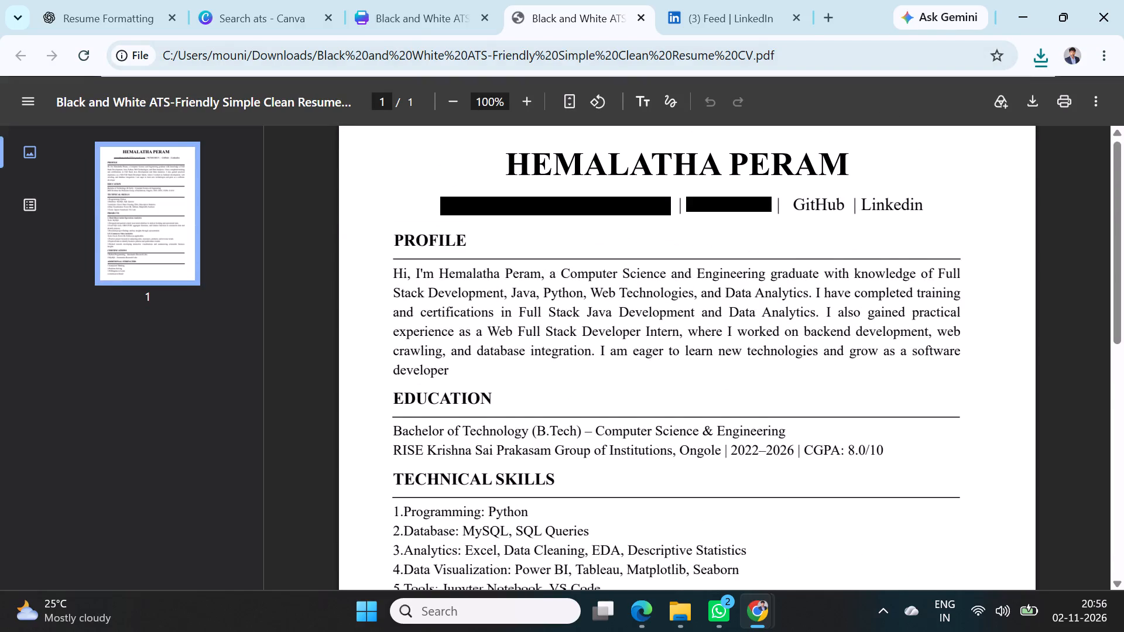
left_click(1036, 94)
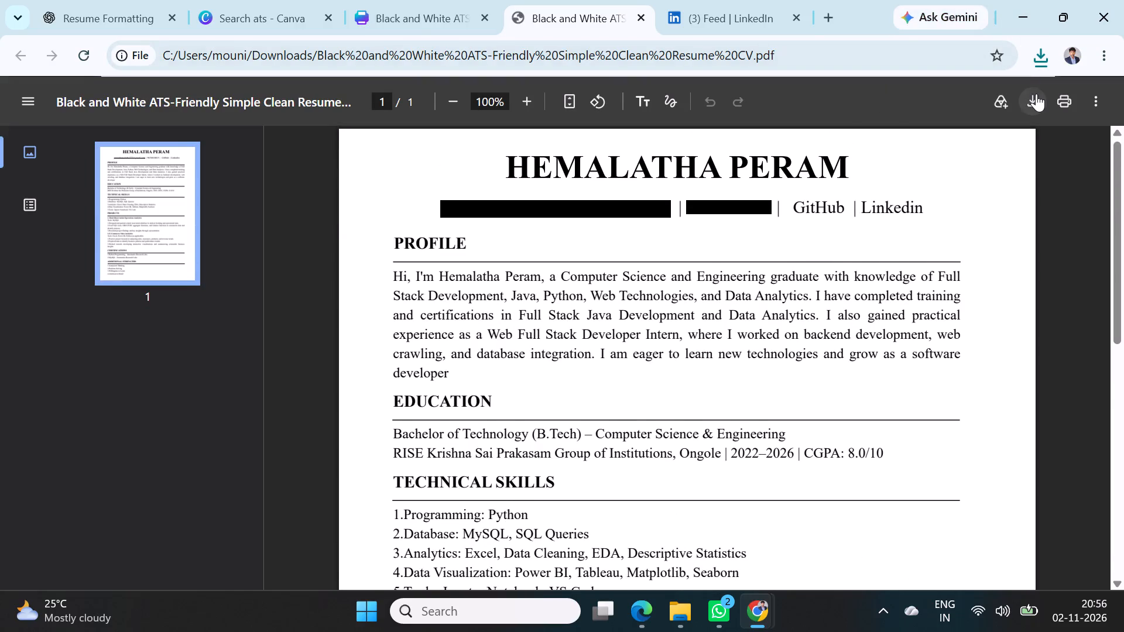
Switch to File Explorer, go to the Downloads folder and open the new resume PDF to check it.
left_click(675, 599)
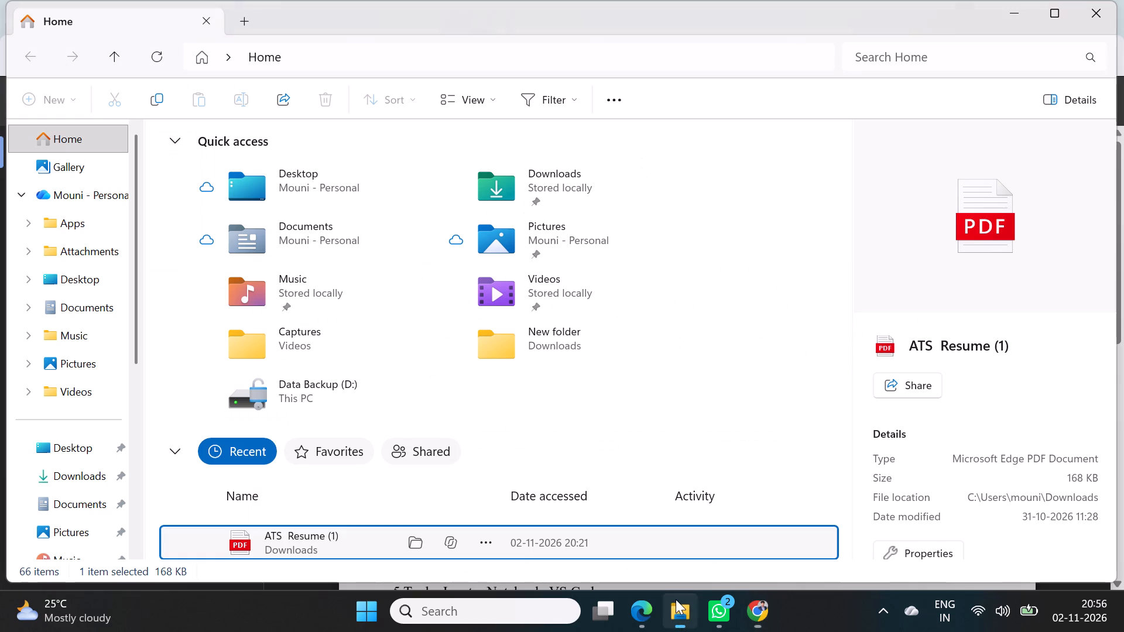
scroll(448, 527, "down", 2)
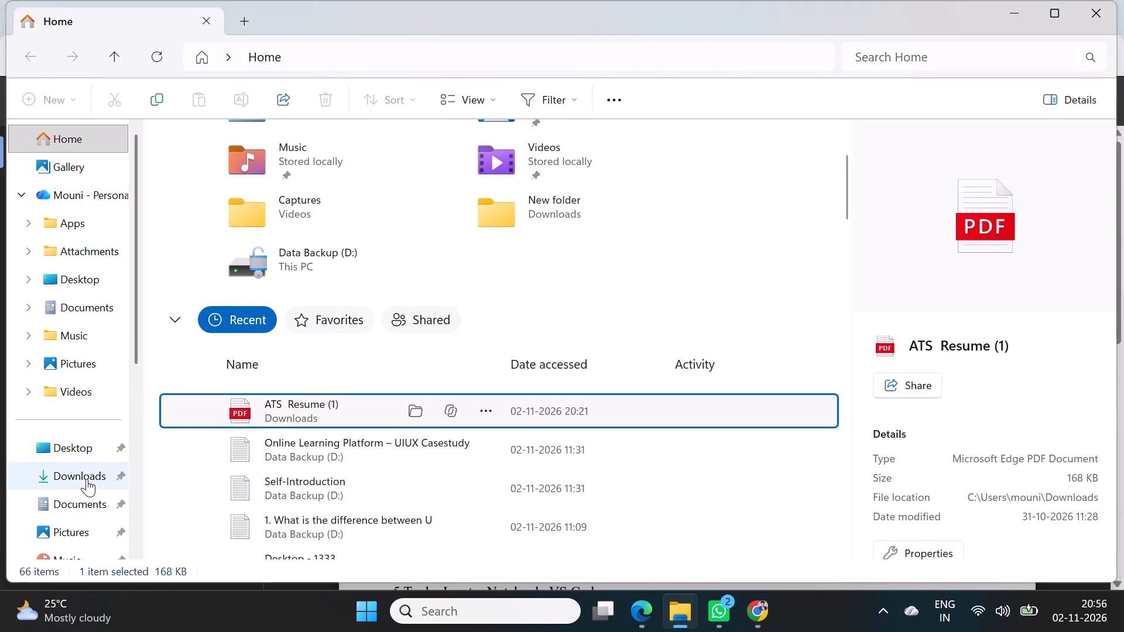
left_click(87, 479)
double_click(186, 245)
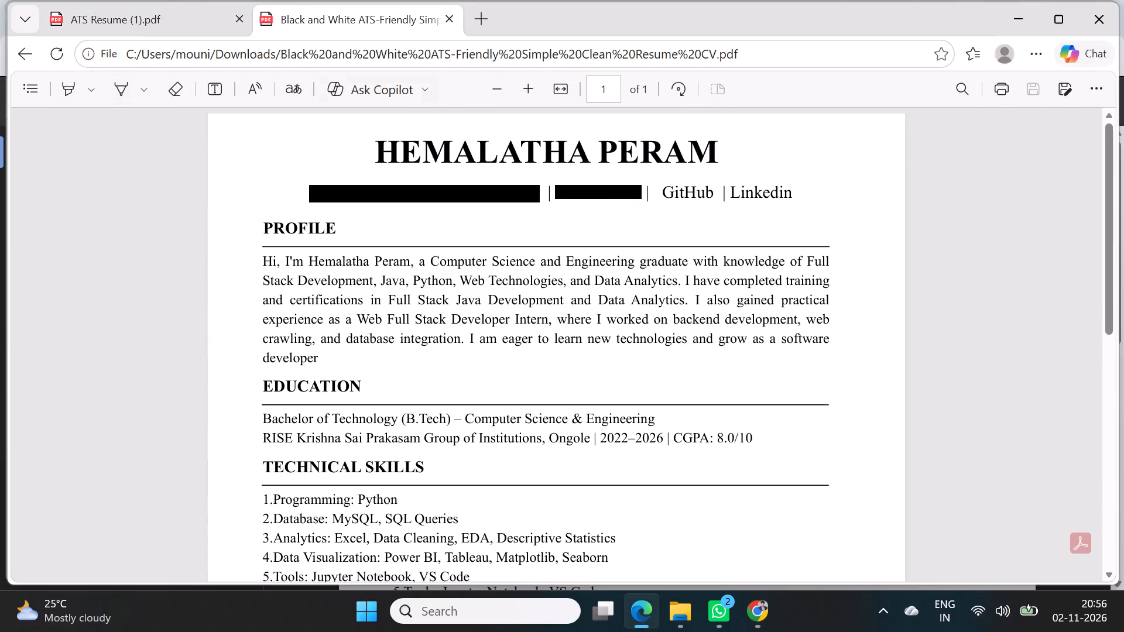
left_click(1024, 13)
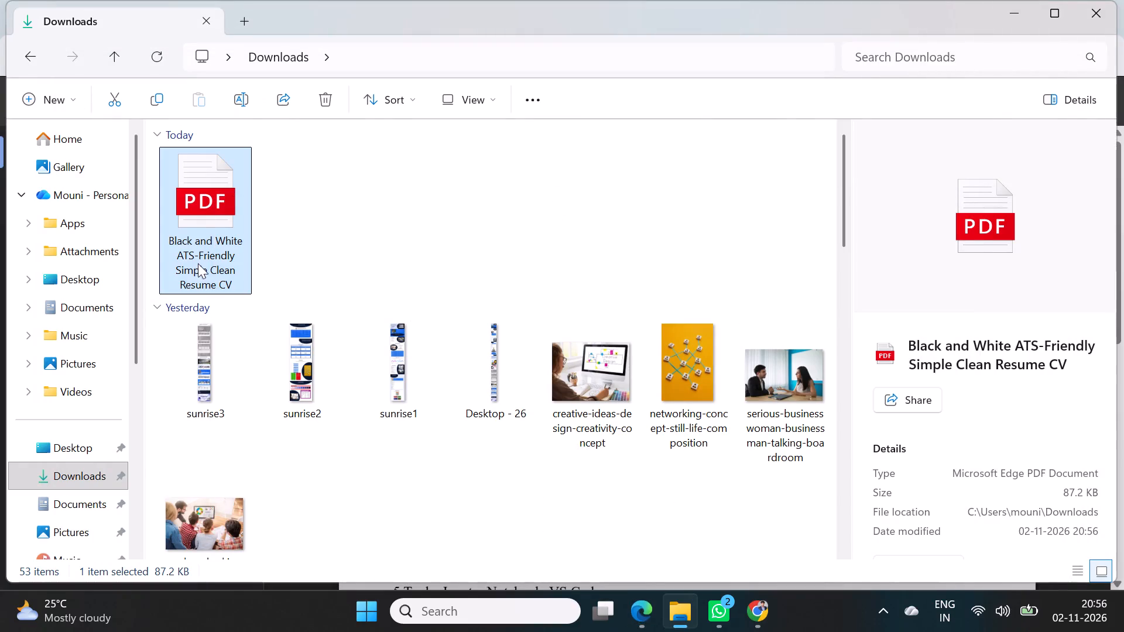
double_click(200, 262)
left_click(1006, 20)
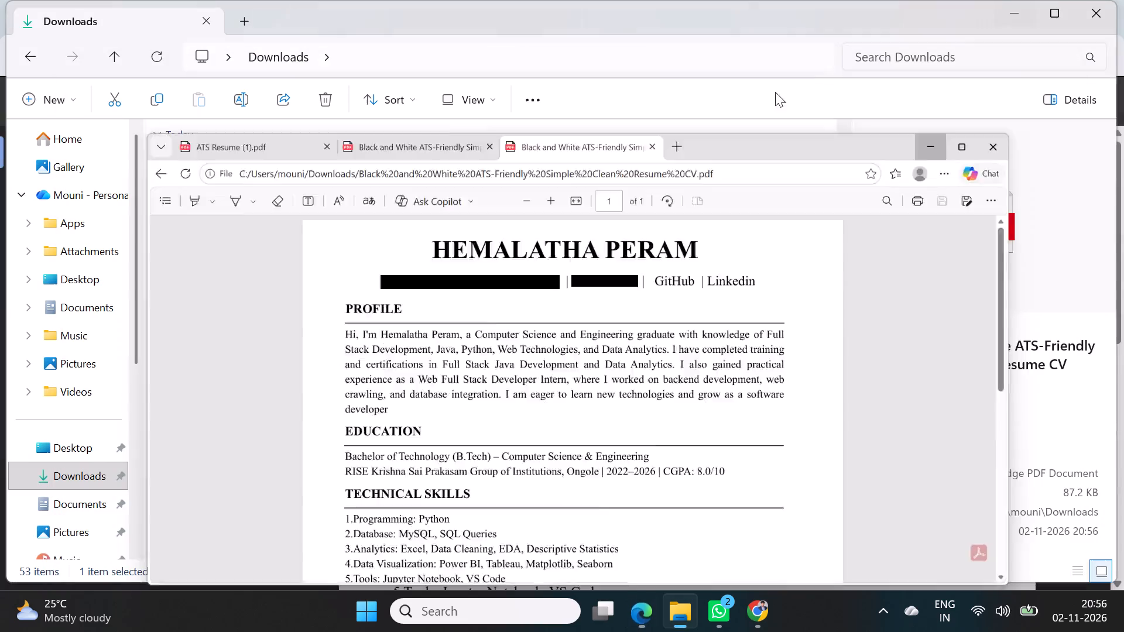
Rename the downloaded resume PDF in the Downloads folder as "ATS Resume Hema".
left_click(160, 98)
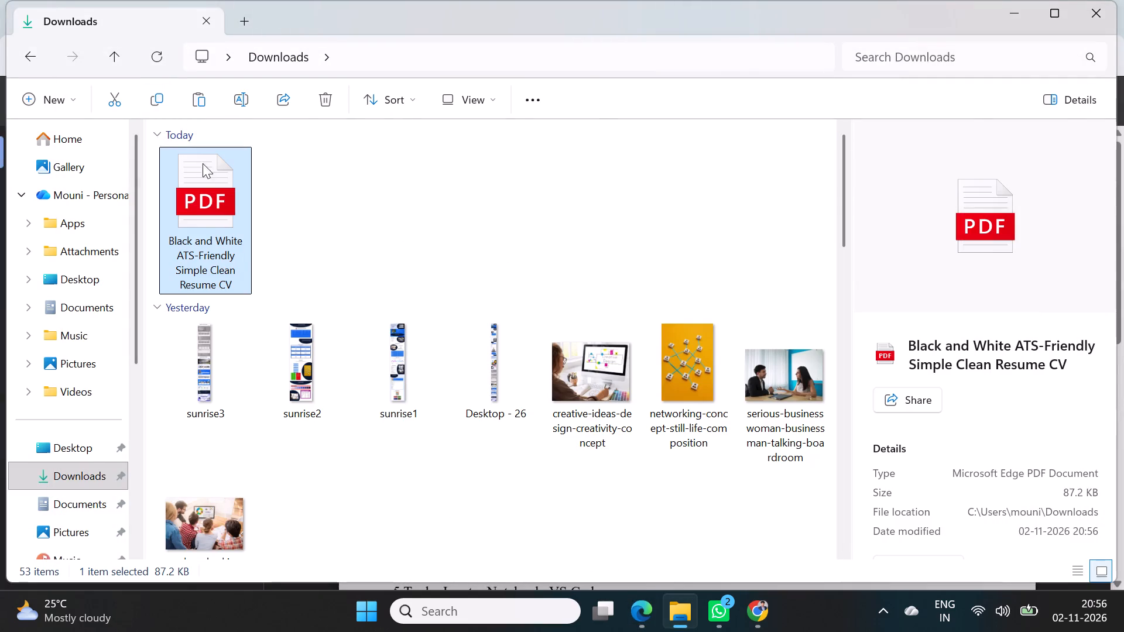
left_click(233, 105)
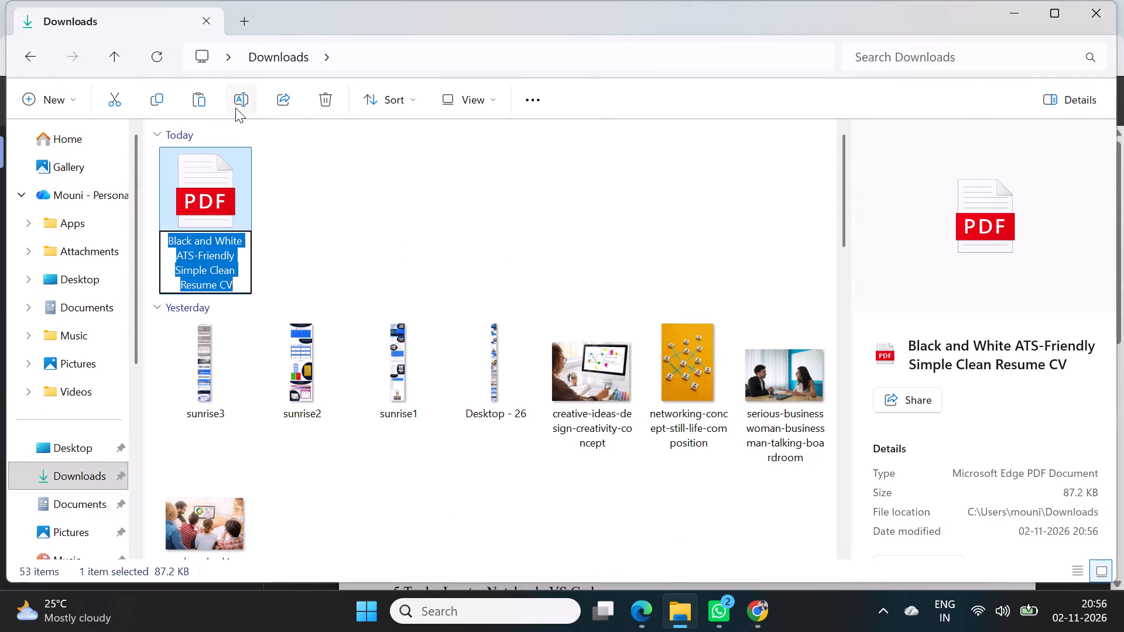
key("BackSpace")
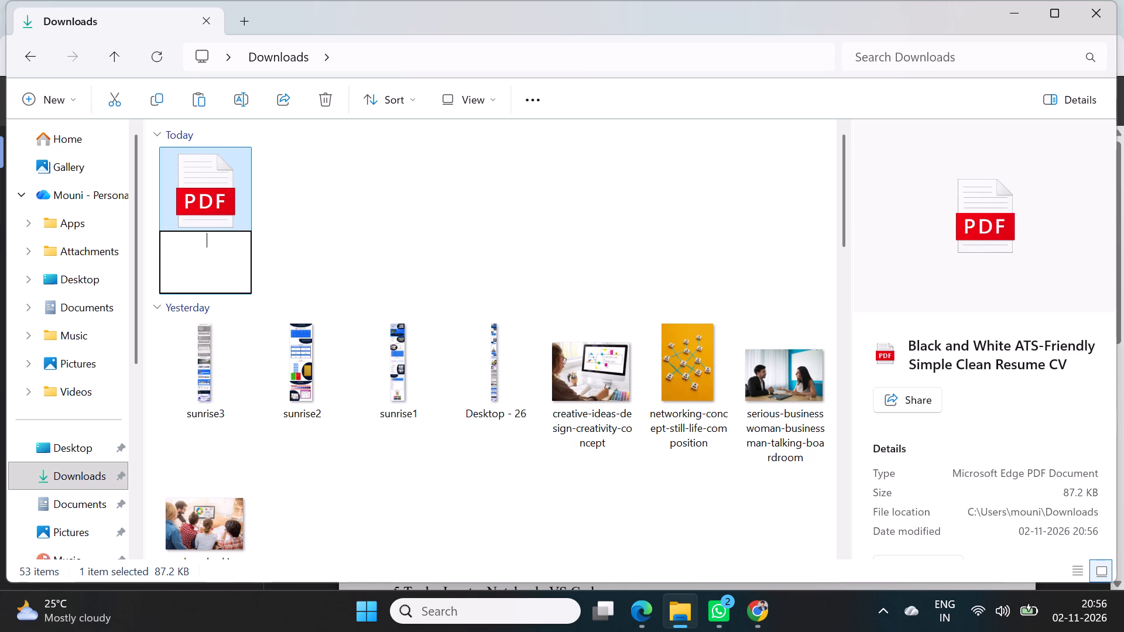
type("ATS")
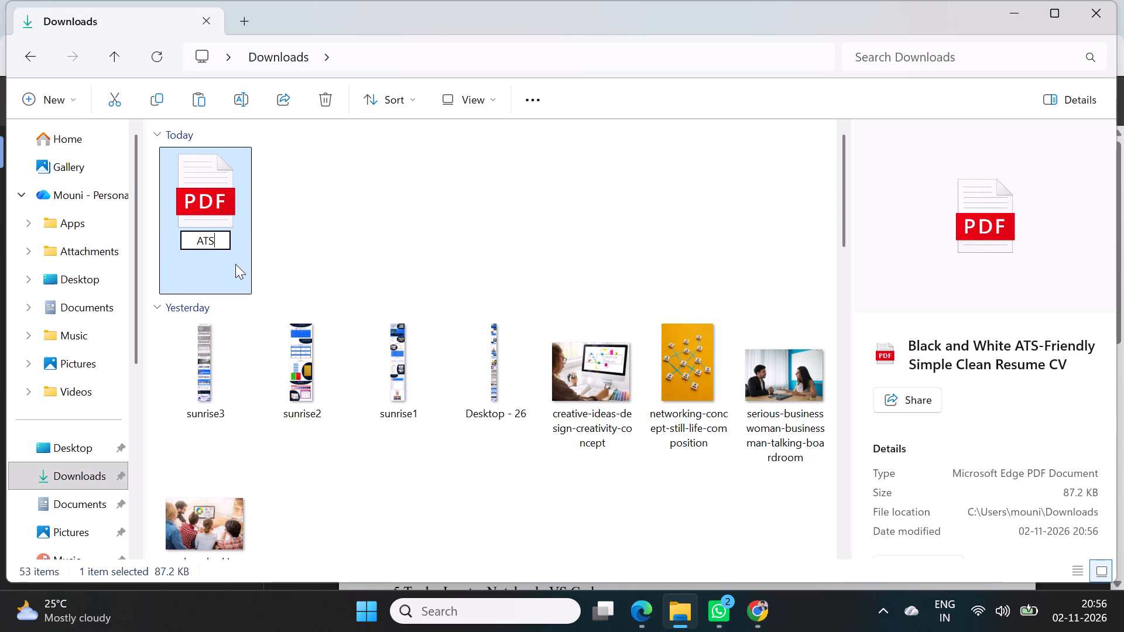
key("space")
type("Resume")
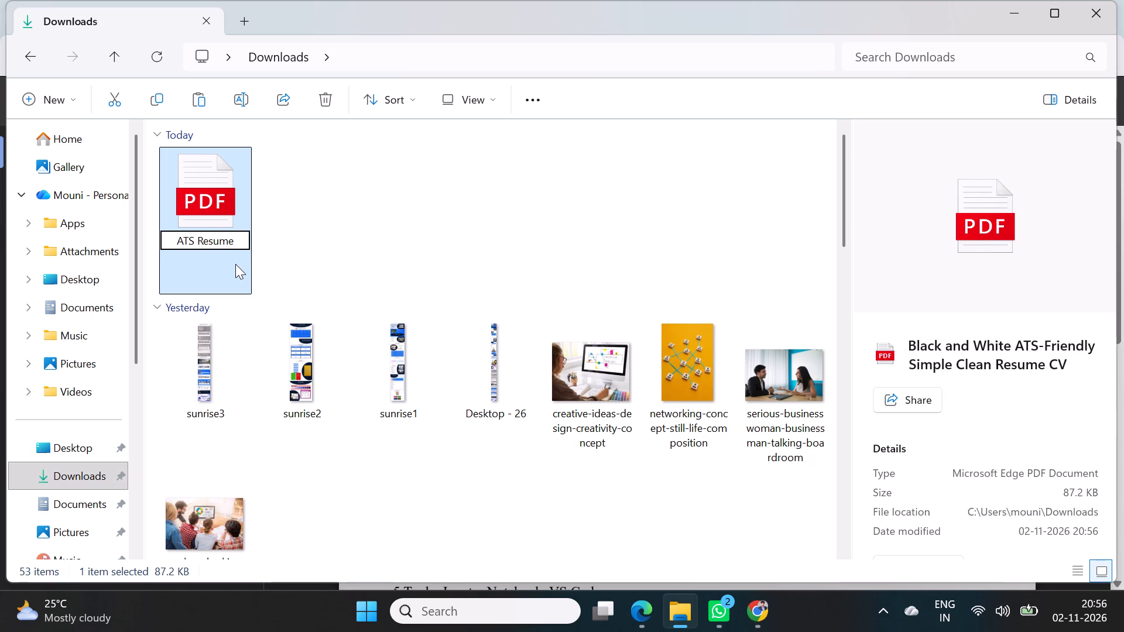
key("space")
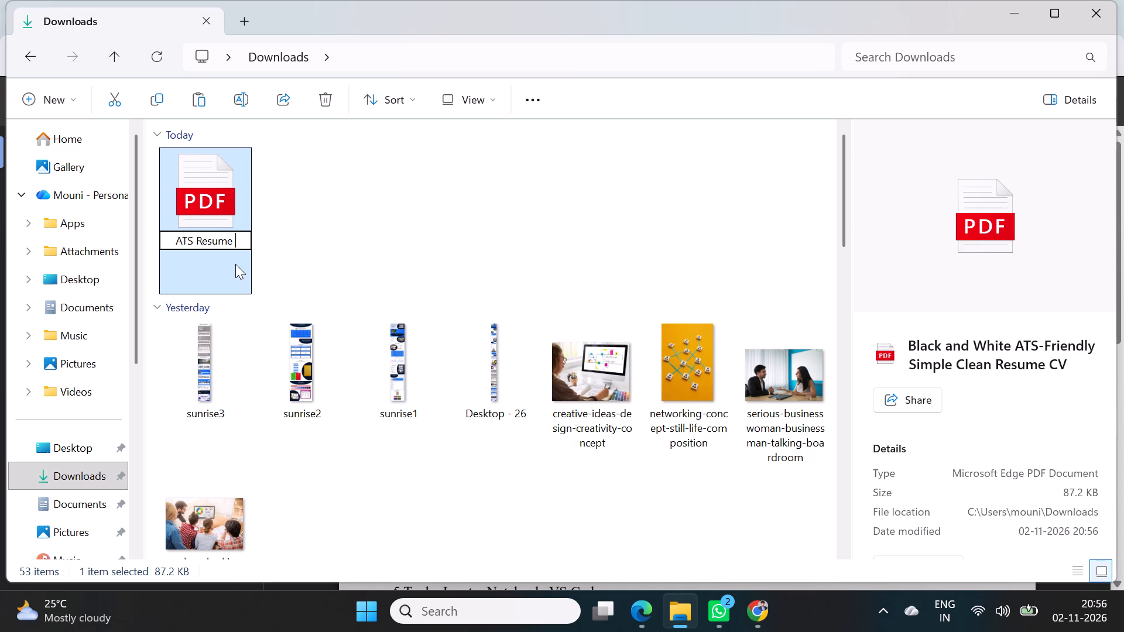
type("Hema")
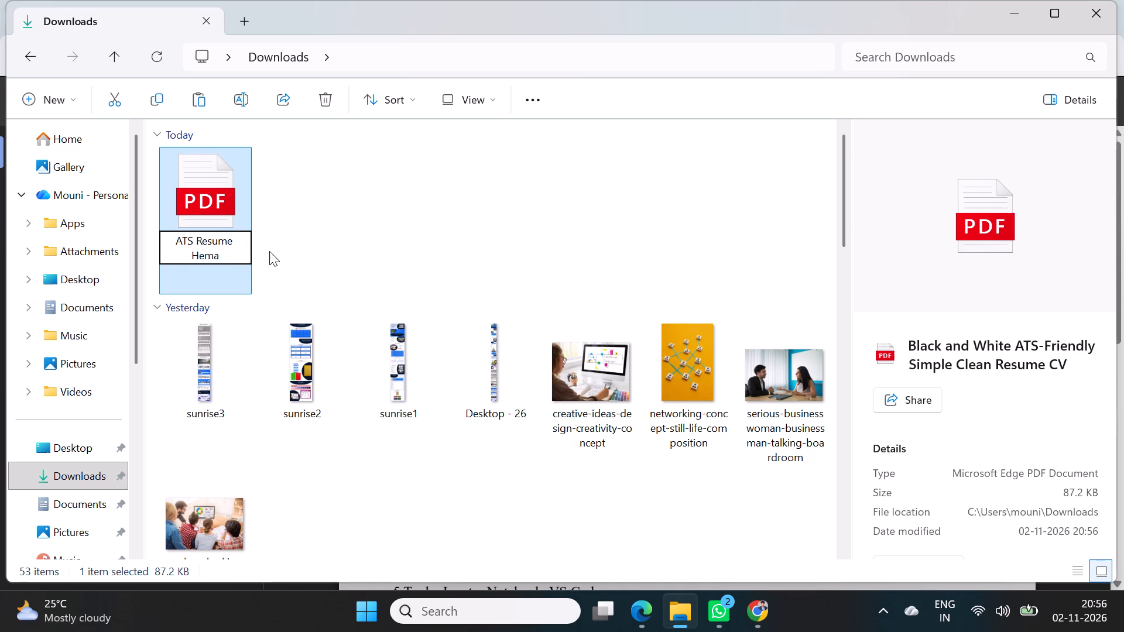
Commit the new name "ATS Resume Hema" for the resume PDF and select the renamed file in the Downloads folder.
left_click(291, 251)
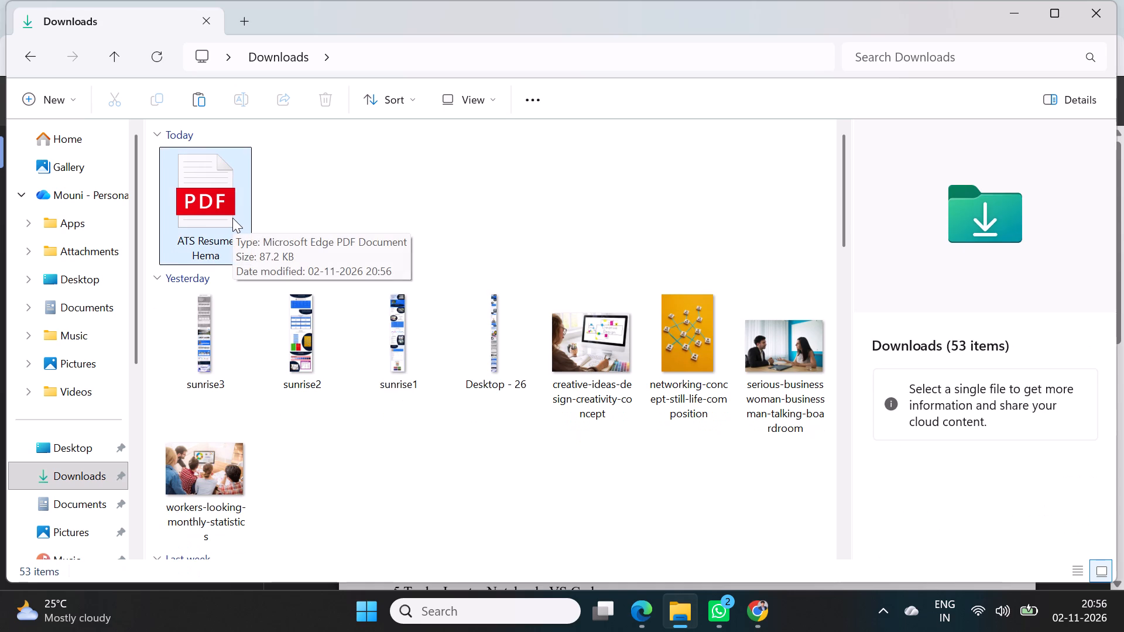
left_click(232, 218)
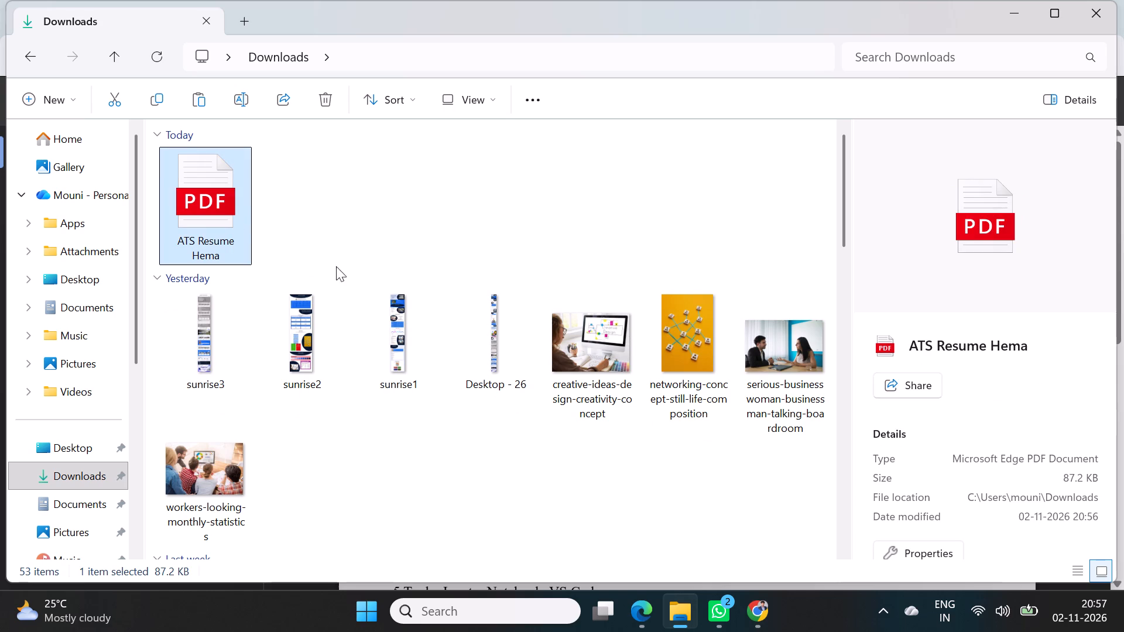
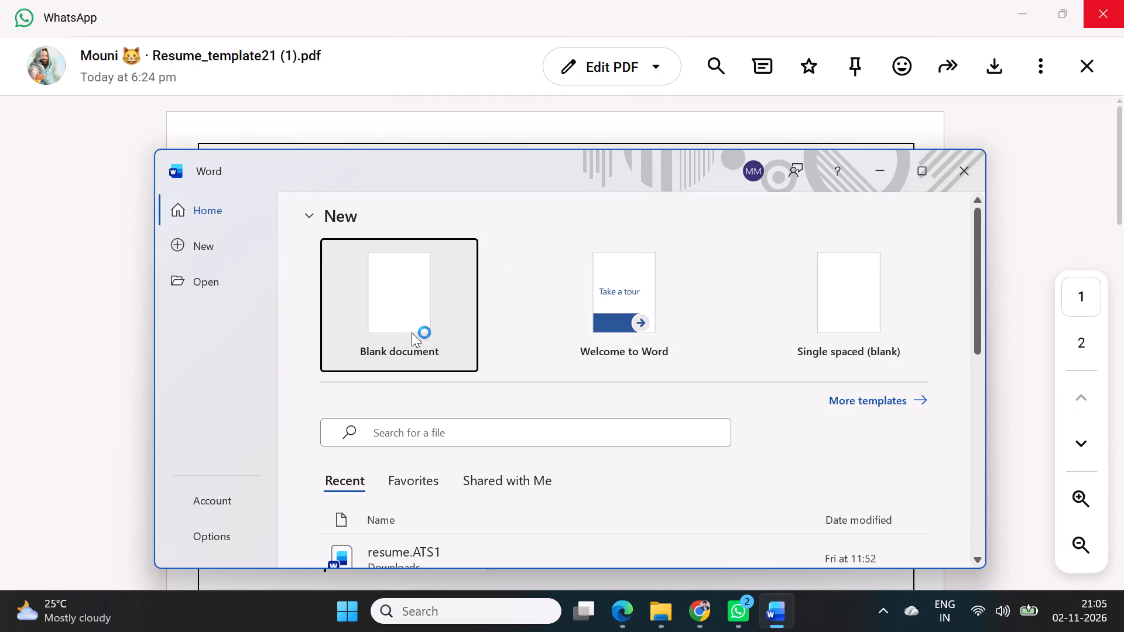
scroll(405, 444, "down", 1)
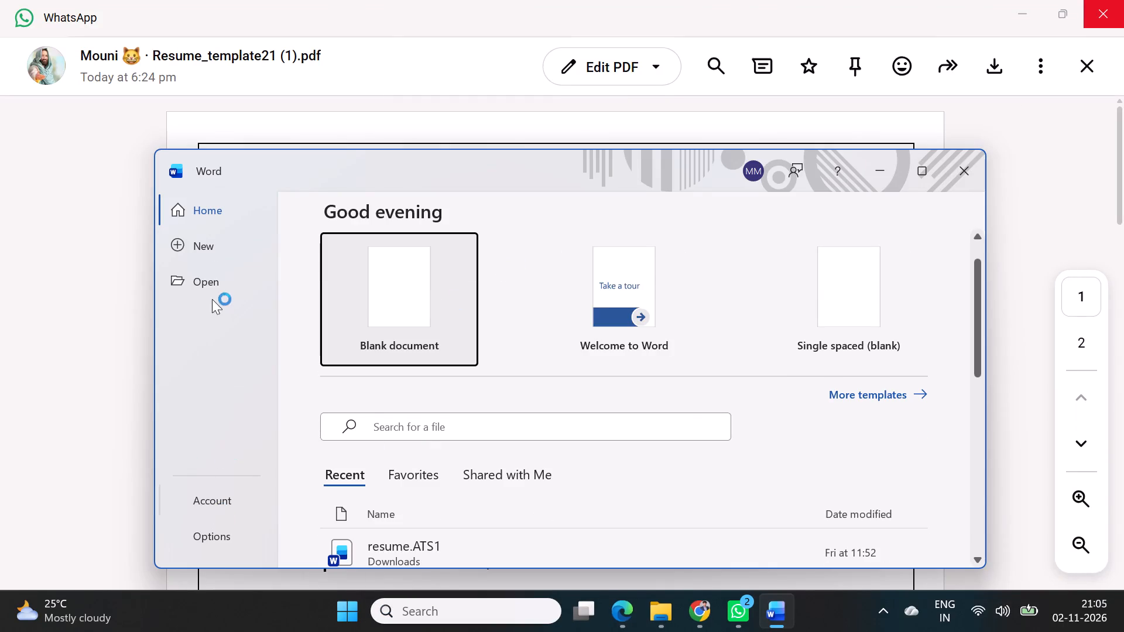
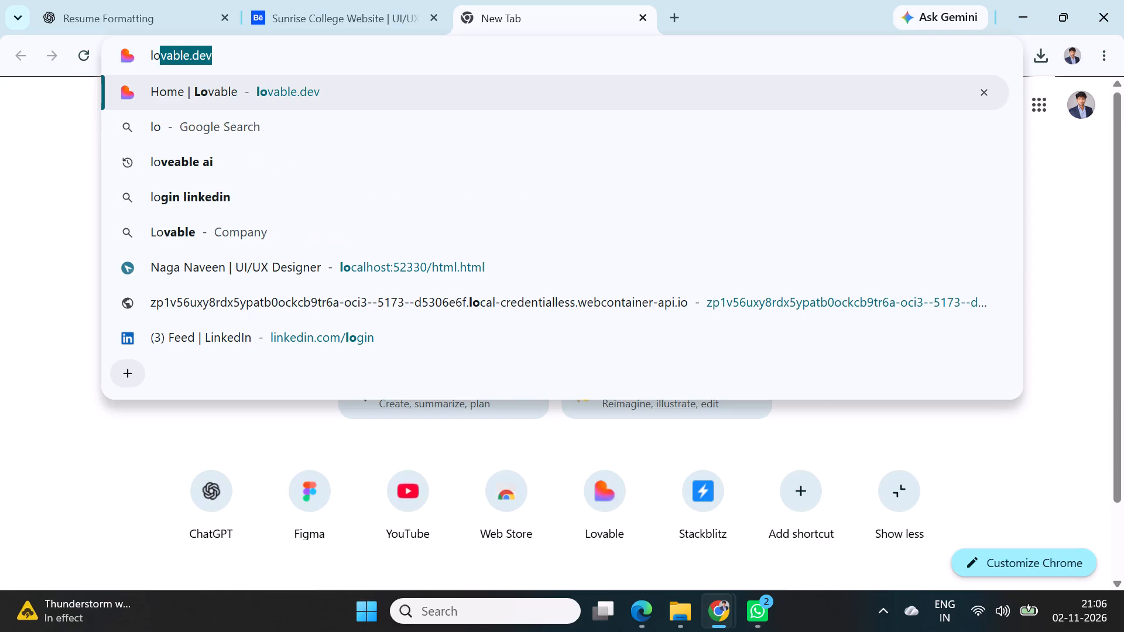
key("BackSpace")
key("BackSpace")
key("BackSpace")
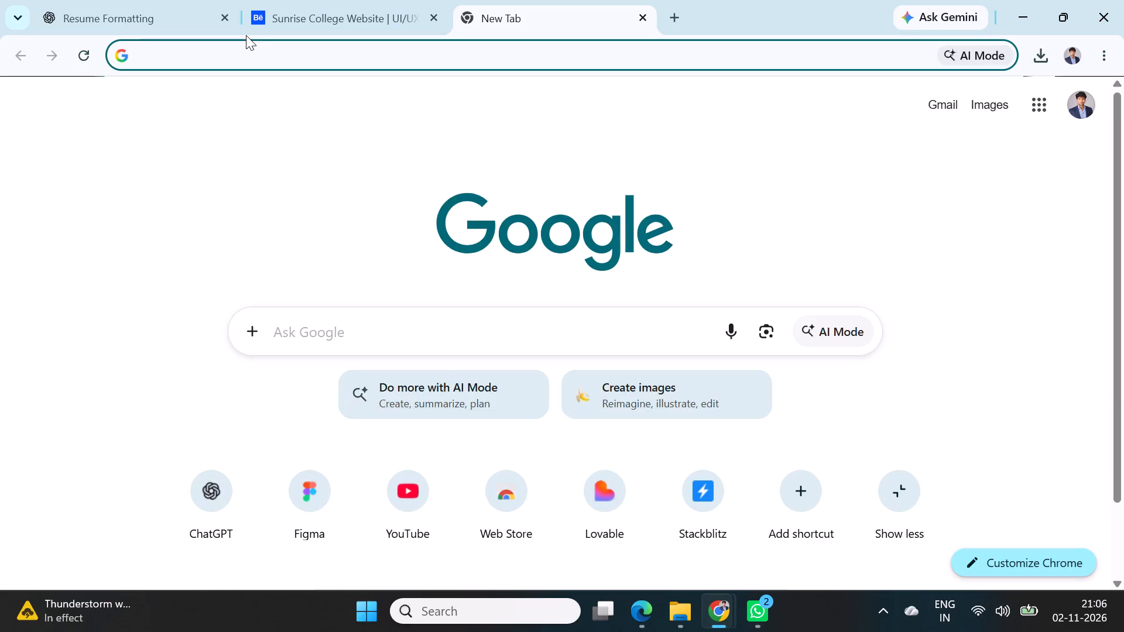
type("i lob")
key("BackSpace")
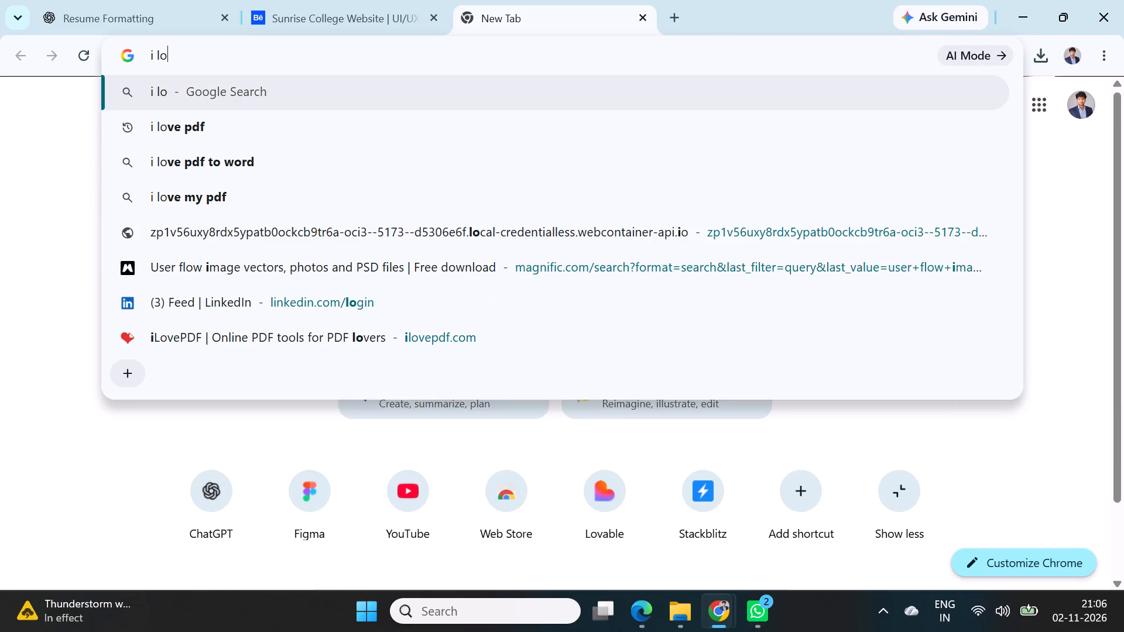
key("v")
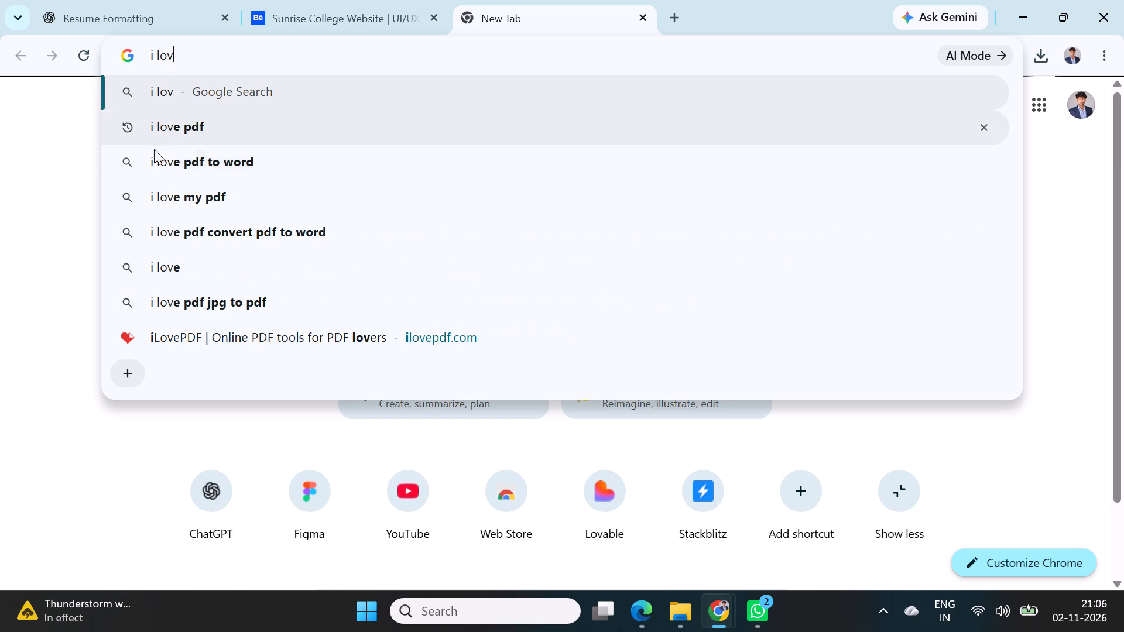
left_click(167, 156)
left_click(194, 342)
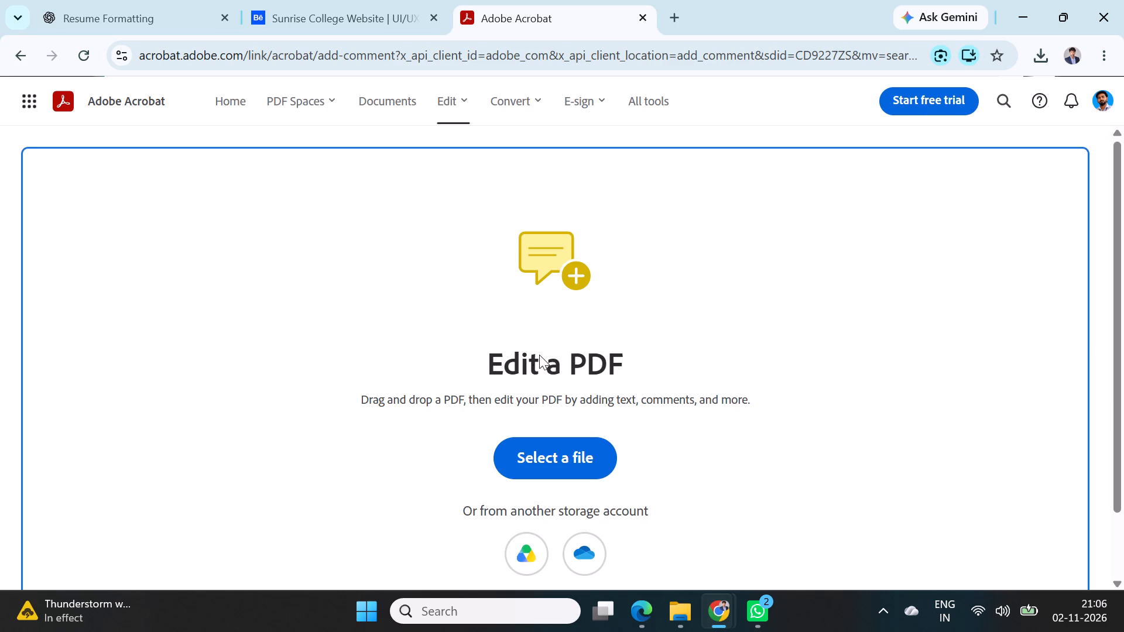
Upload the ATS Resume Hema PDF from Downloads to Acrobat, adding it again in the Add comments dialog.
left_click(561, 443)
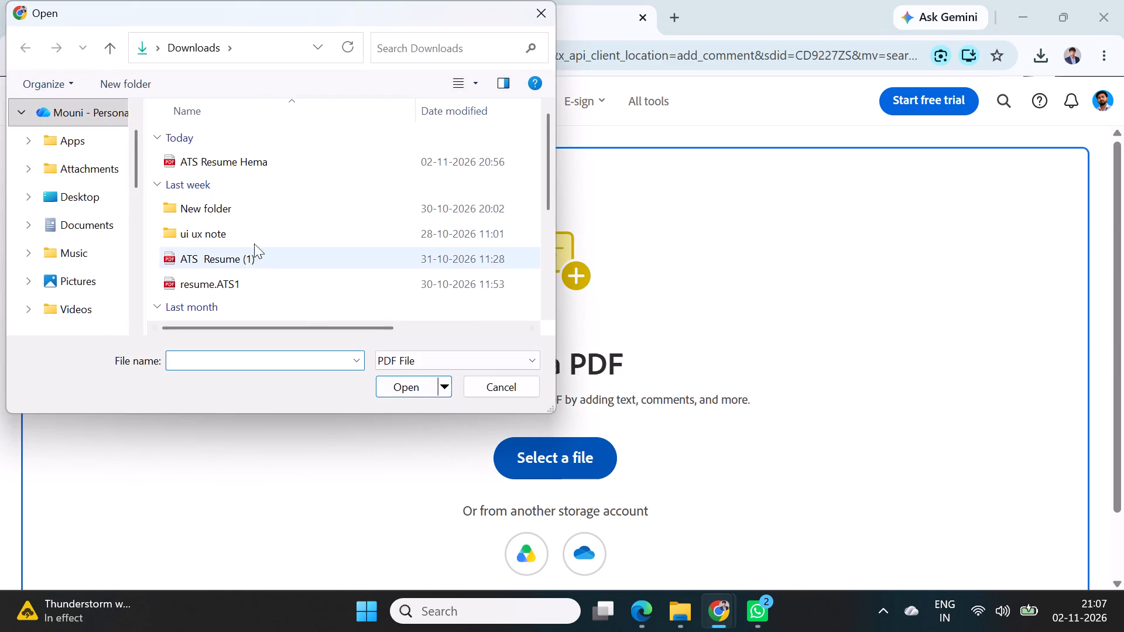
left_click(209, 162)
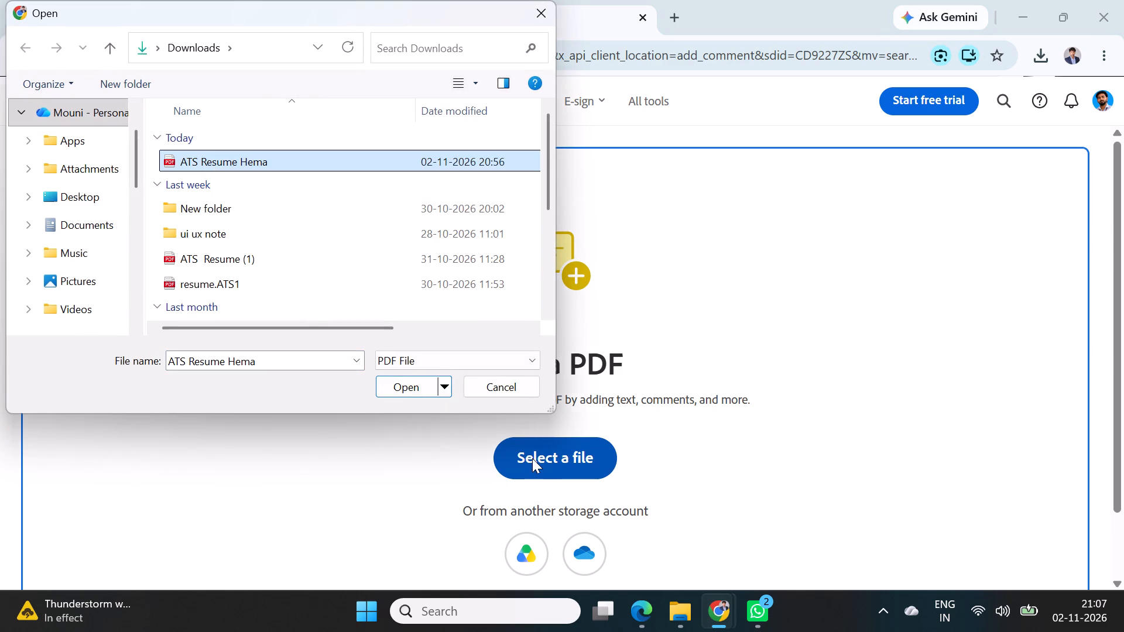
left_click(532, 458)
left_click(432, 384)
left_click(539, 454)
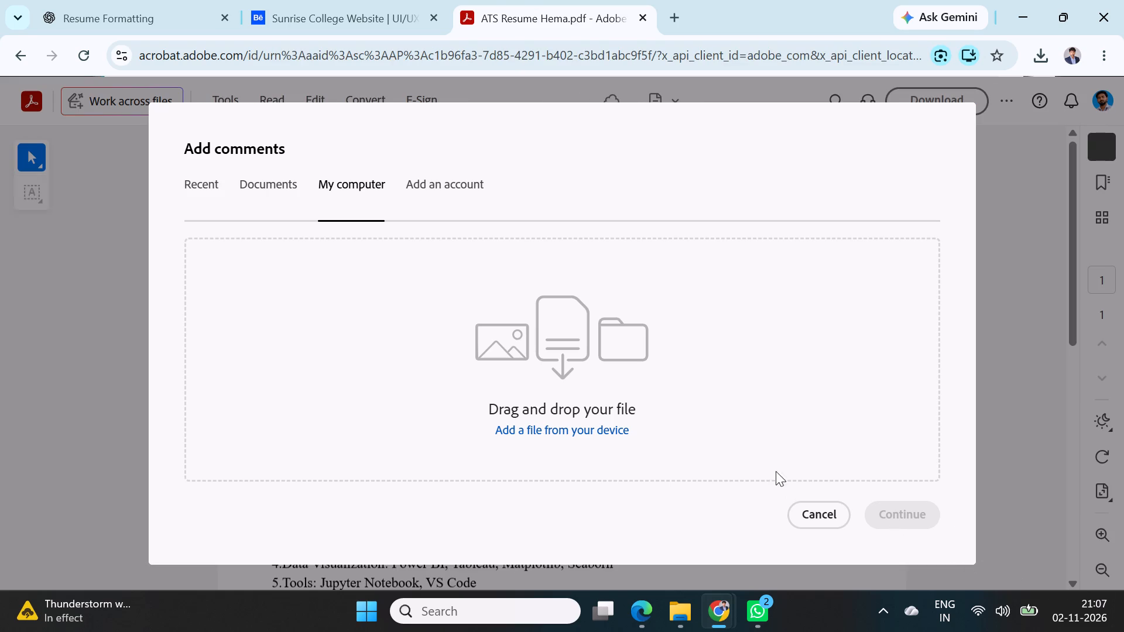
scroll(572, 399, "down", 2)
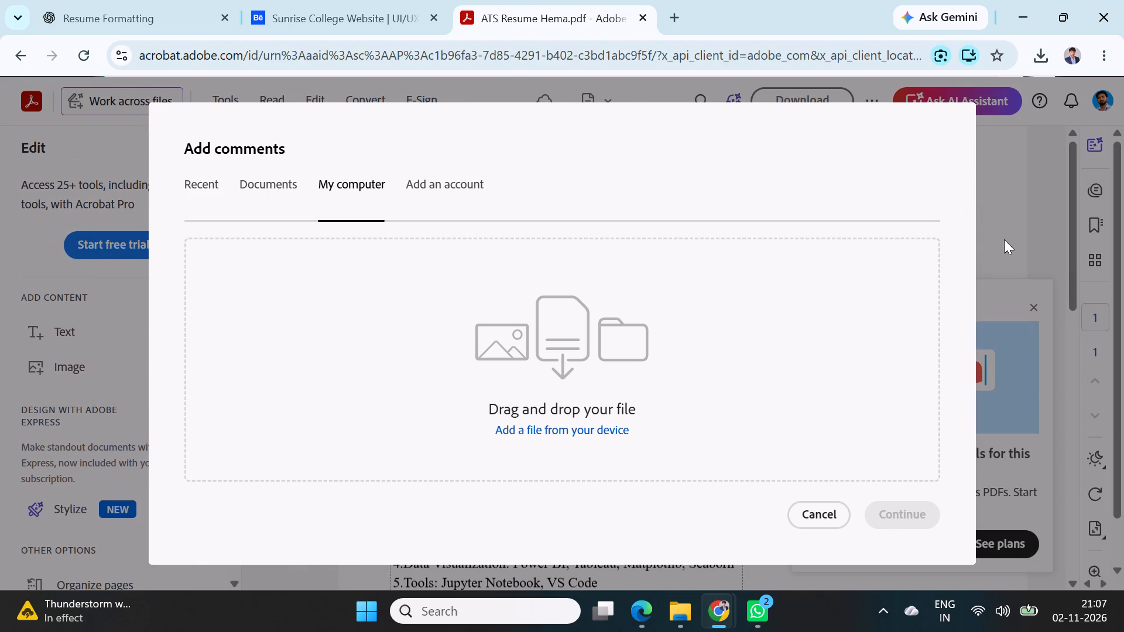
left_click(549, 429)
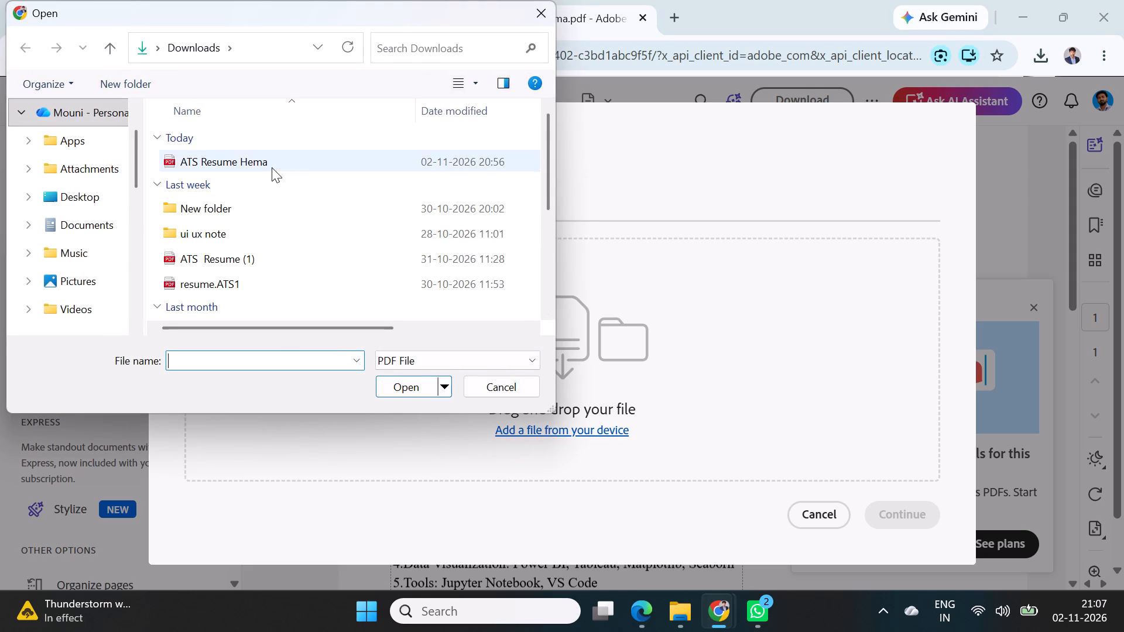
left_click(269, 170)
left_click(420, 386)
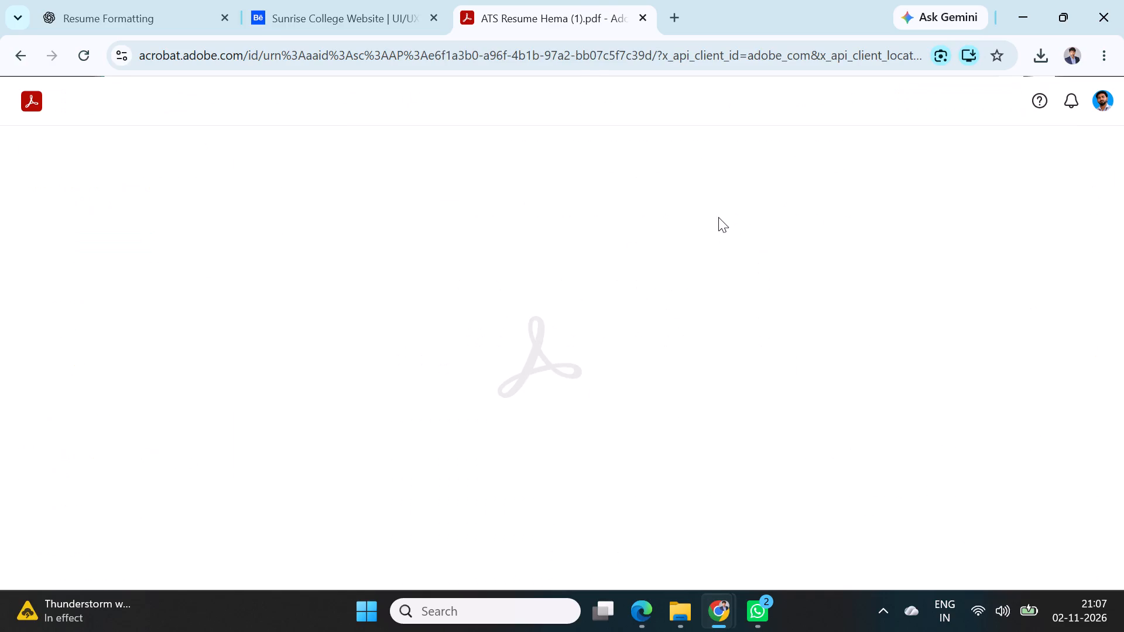
Review the uploaded resume down to Additional Strengths and open the download format options.
scroll(725, 244, "down", 6)
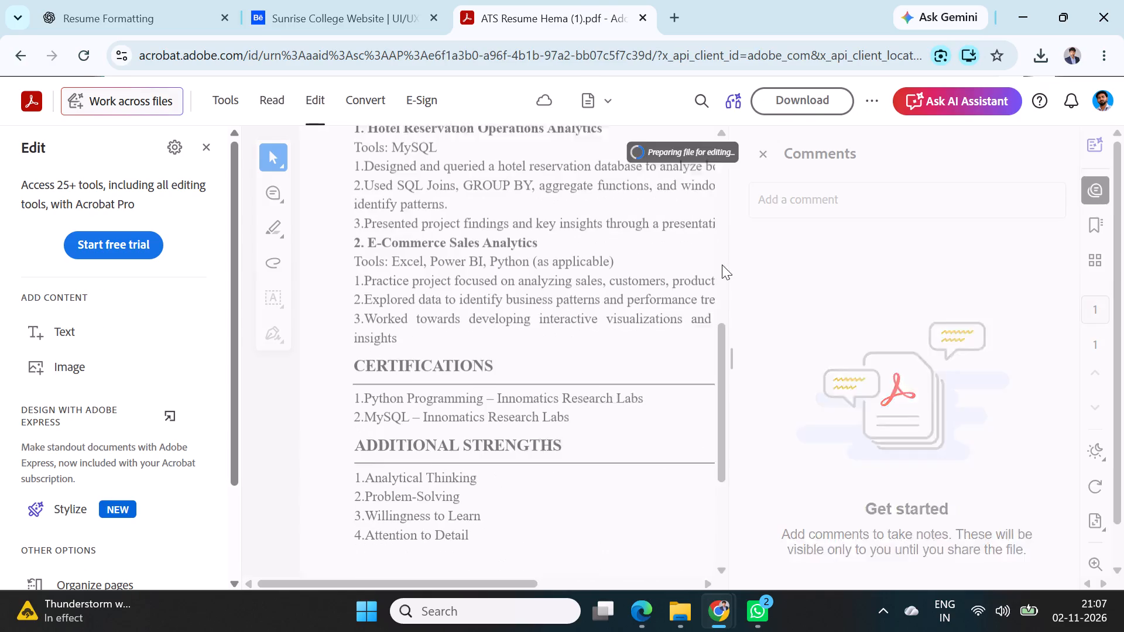
scroll(700, 294, "up", 5)
scroll(492, 327, "down", 9)
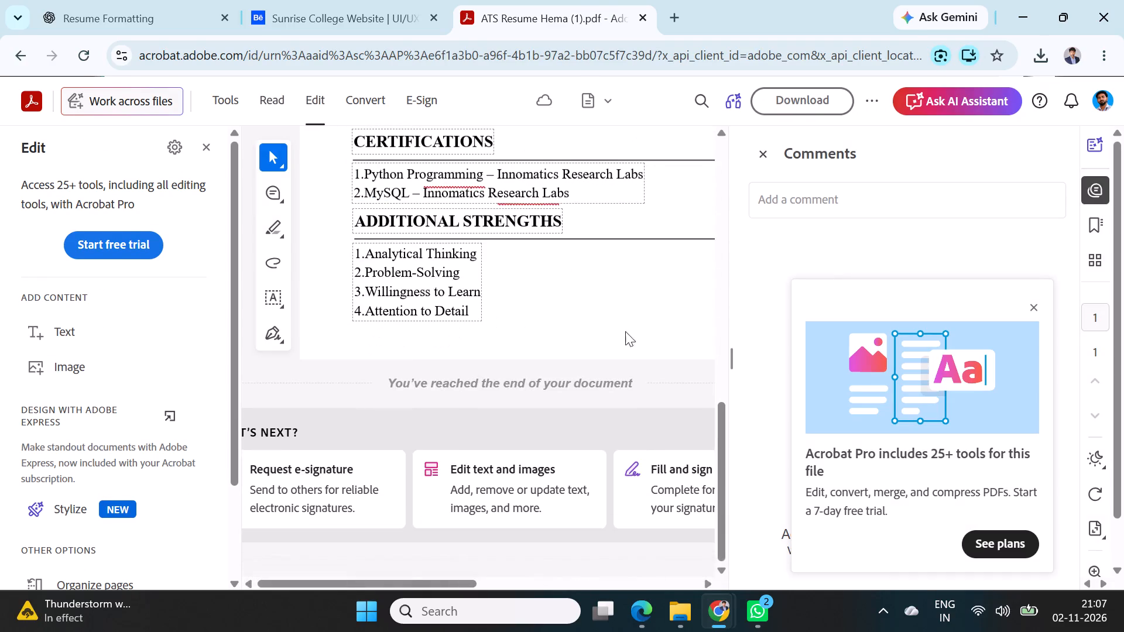
scroll(598, 405, "up", 4)
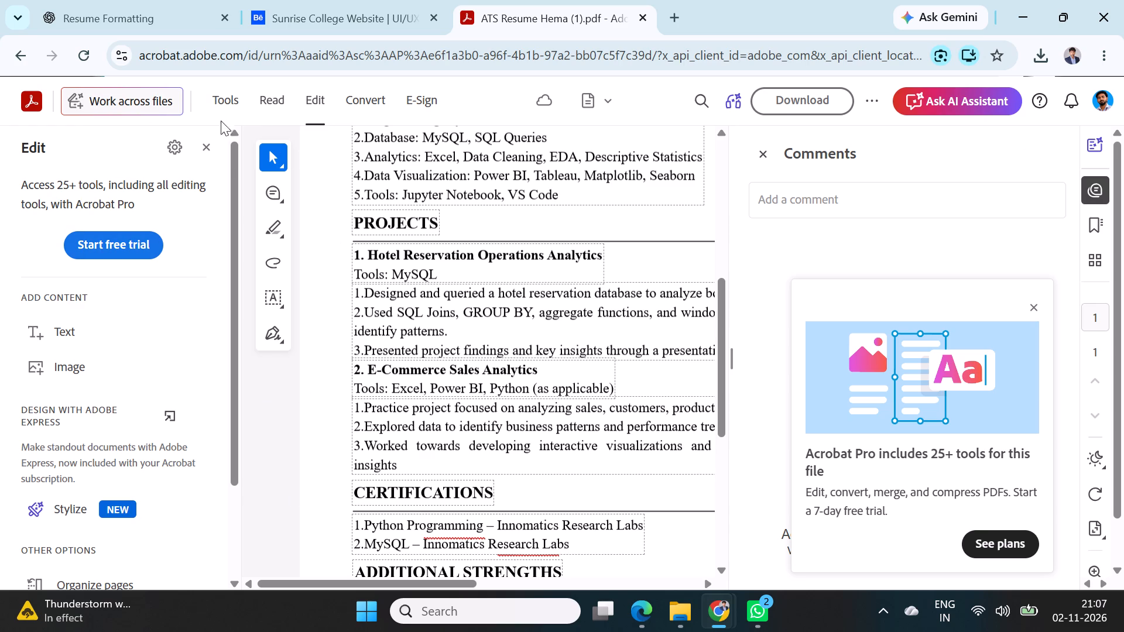
left_click(824, 102)
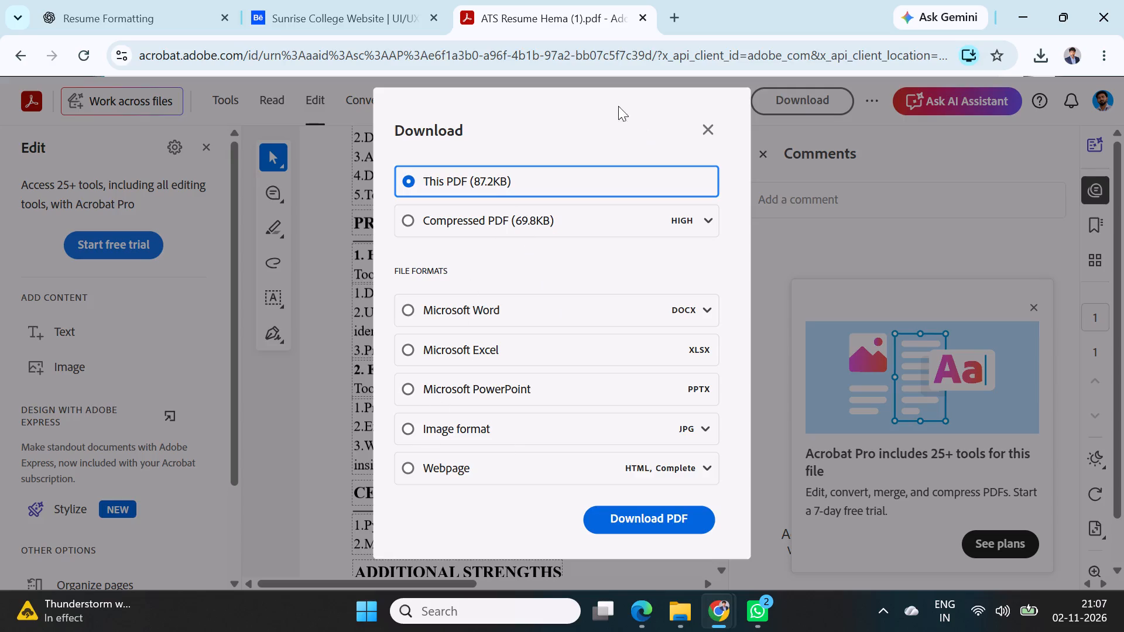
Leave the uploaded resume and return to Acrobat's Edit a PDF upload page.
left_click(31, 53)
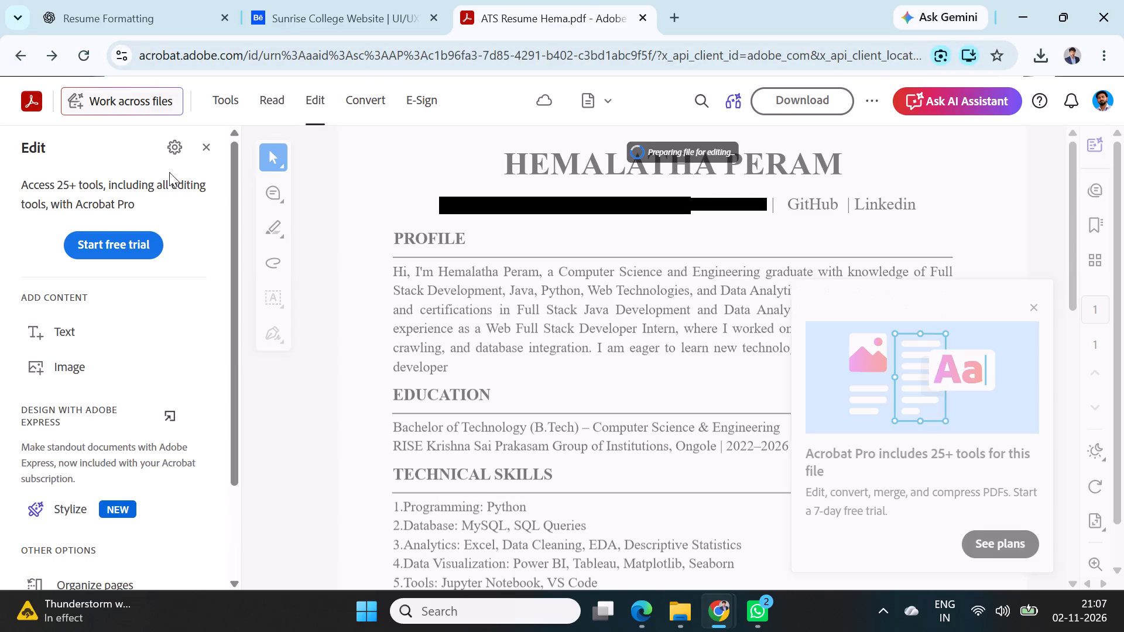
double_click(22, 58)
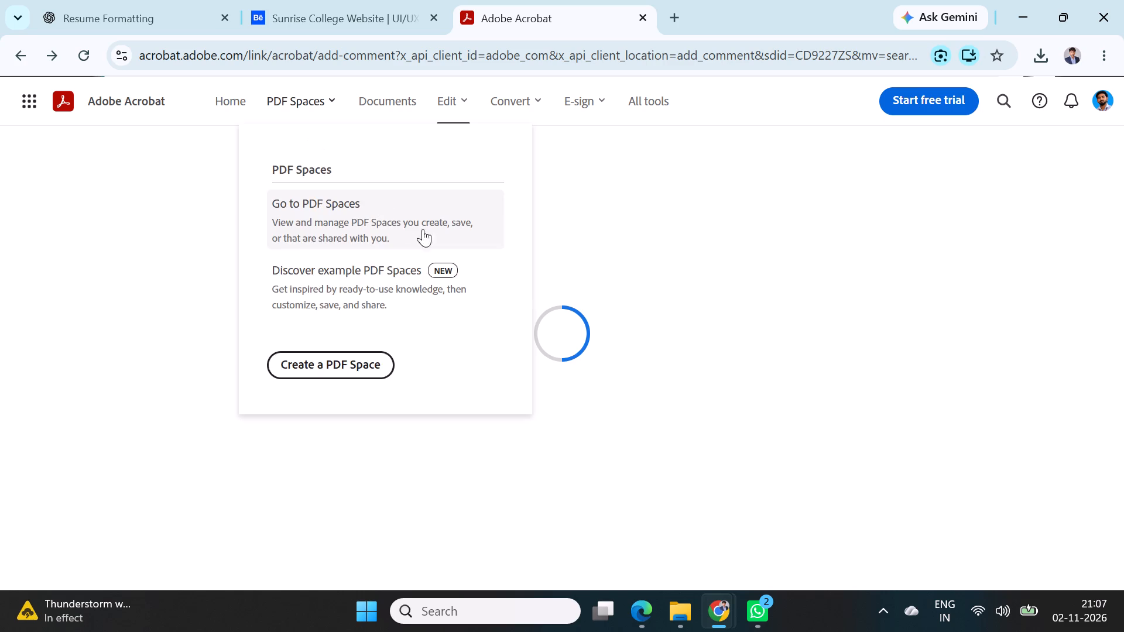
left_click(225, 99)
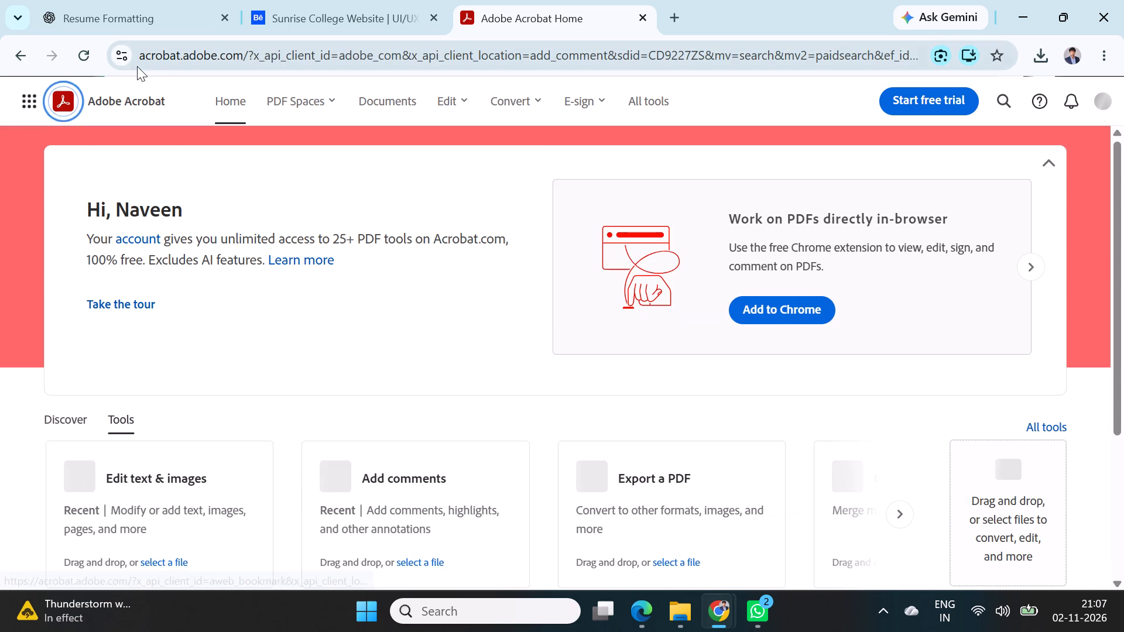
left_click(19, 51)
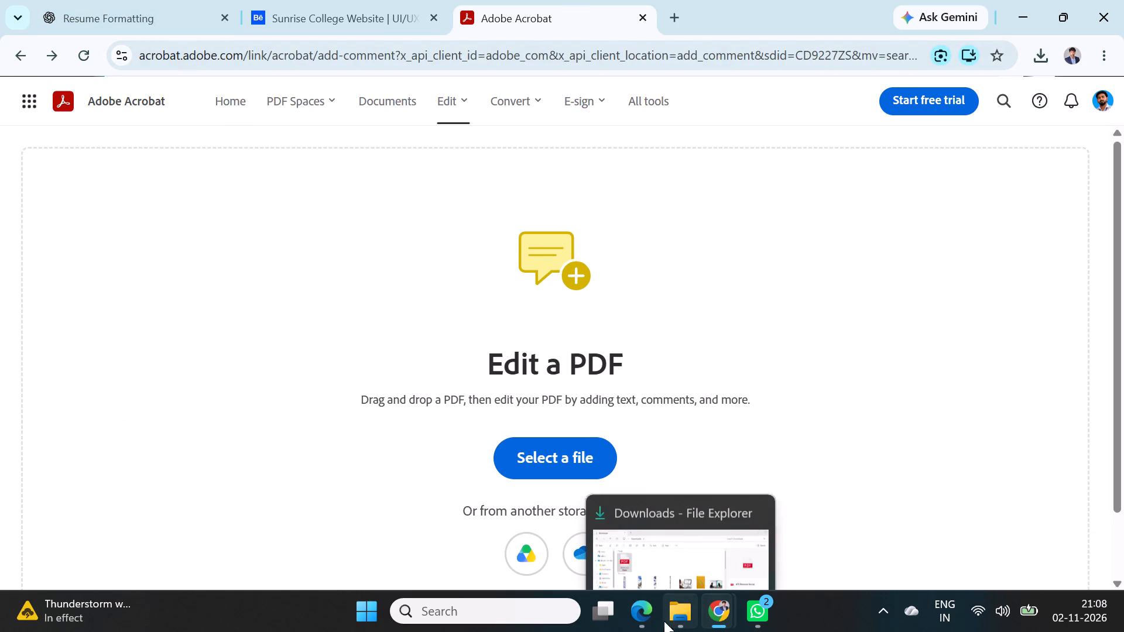
Open a new Chrome window using the second of the two Naveen profiles.
left_click(505, 603)
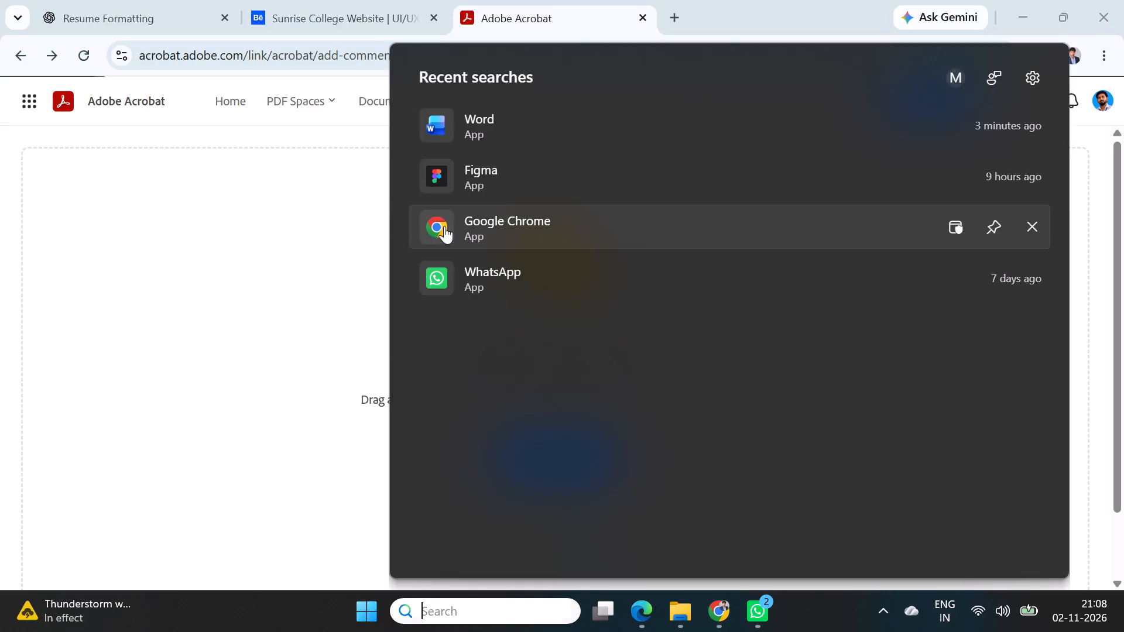
left_click(444, 226)
left_click(644, 333)
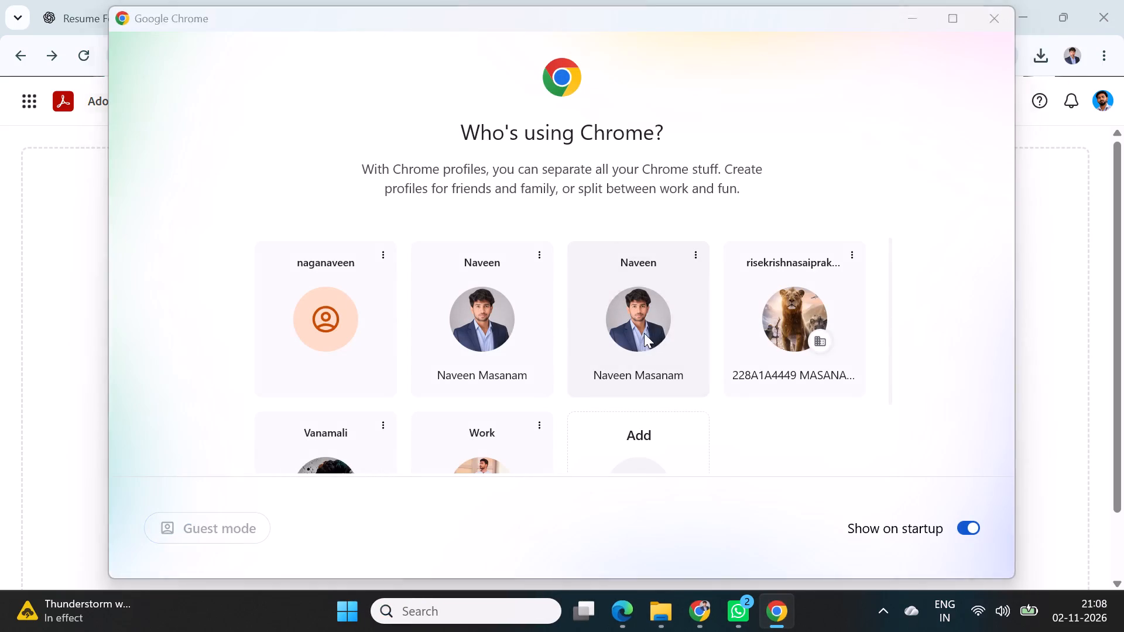
Search for "i love pdf", open the iLovePDF website from the results and go to its PDF to Word converter.
left_click(192, 52)
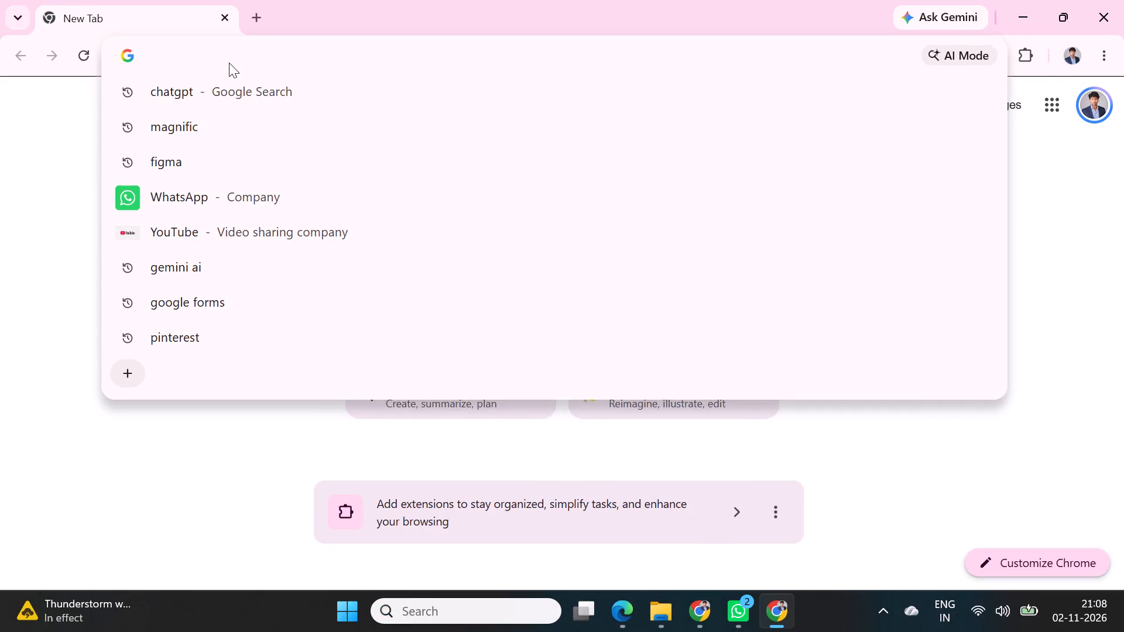
key("i")
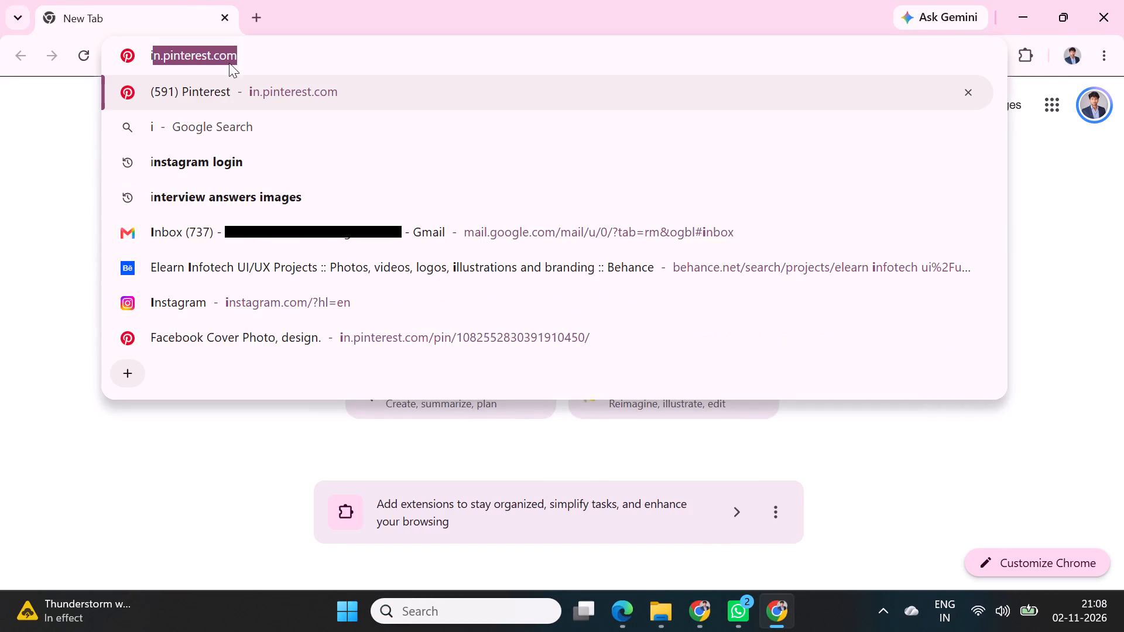
key("space")
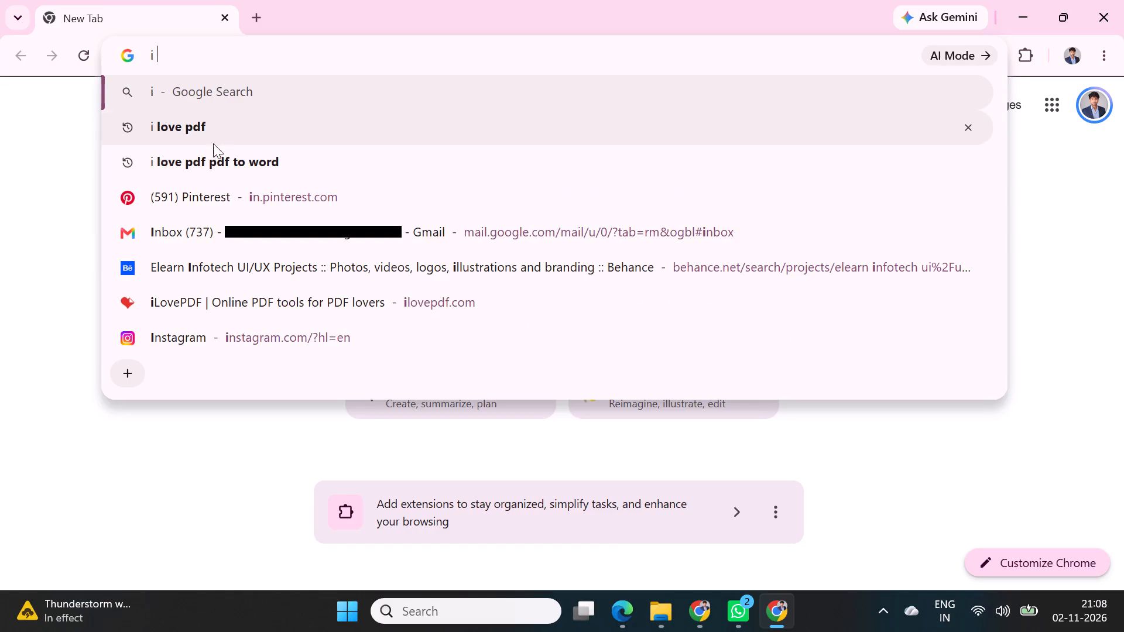
left_click(210, 135)
left_click(187, 267)
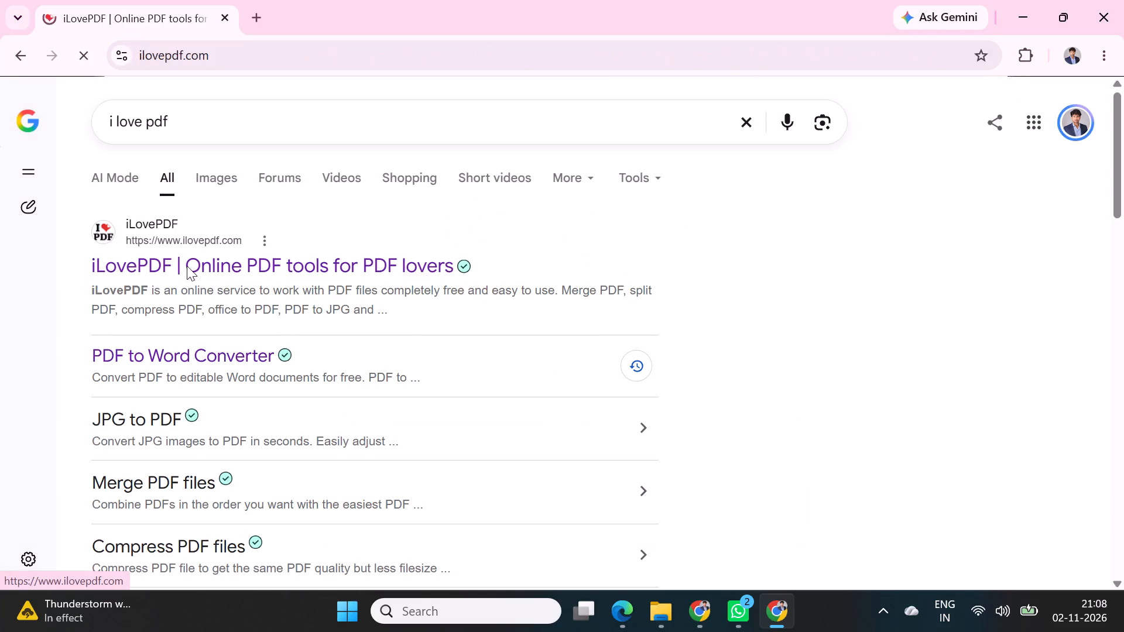
scroll(640, 420, "down", 2)
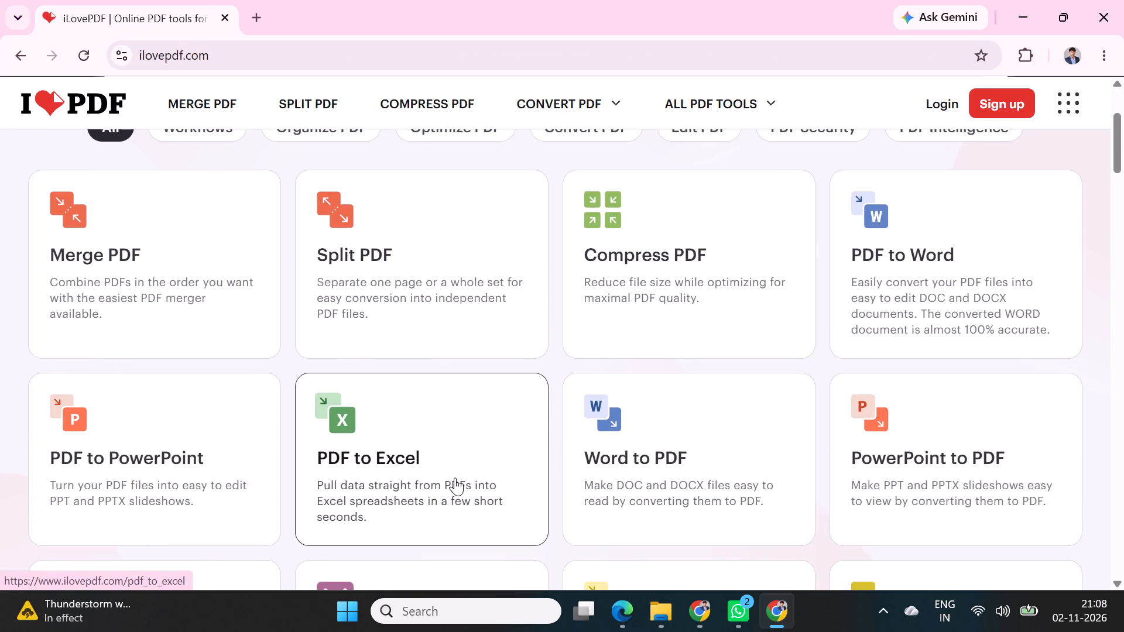
left_click(908, 272)
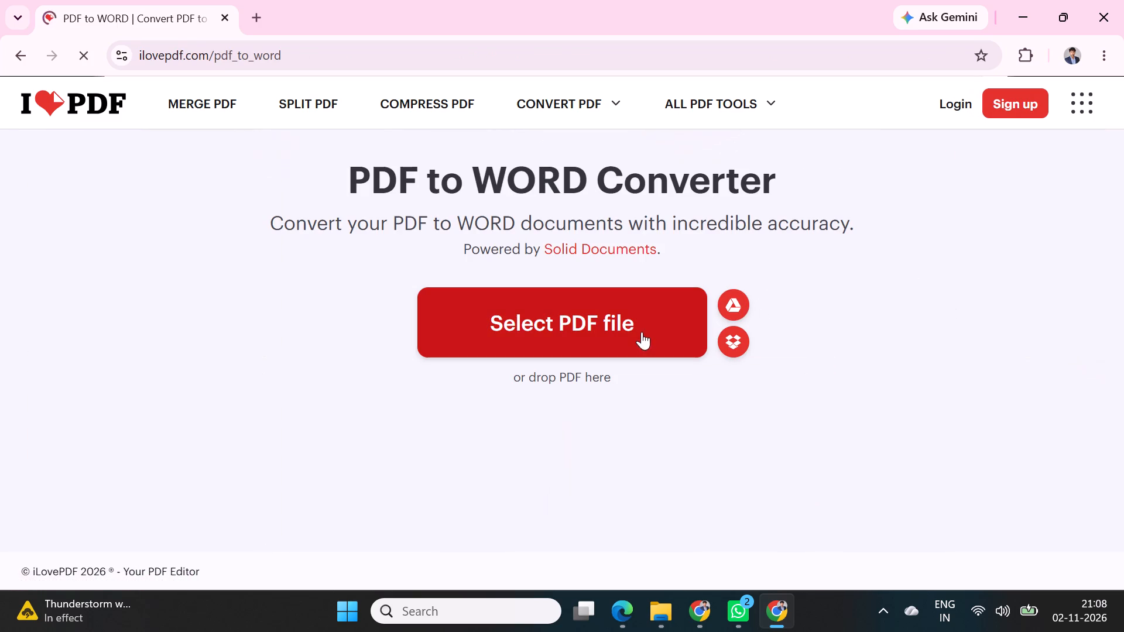
left_click(628, 336)
left_click(249, 170)
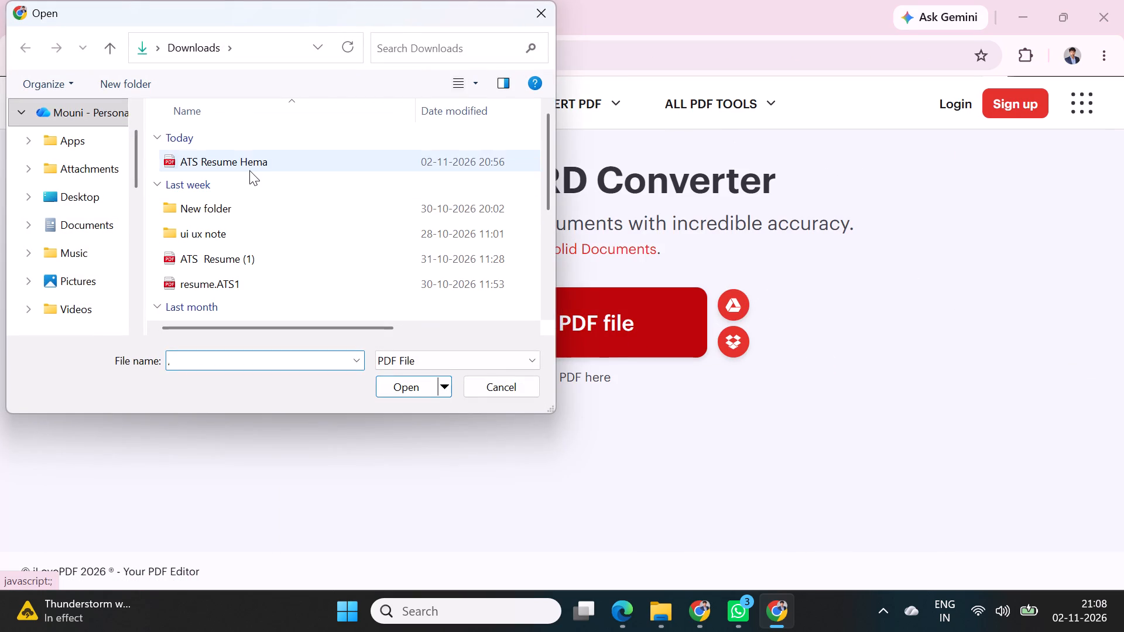
left_click(410, 386)
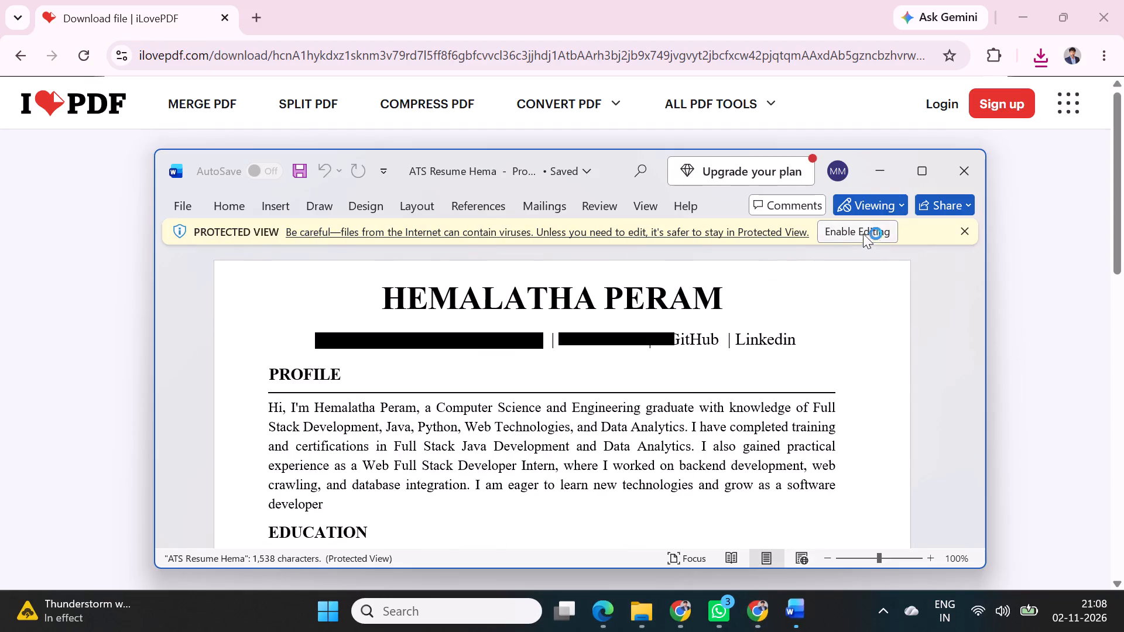
left_click(904, 181)
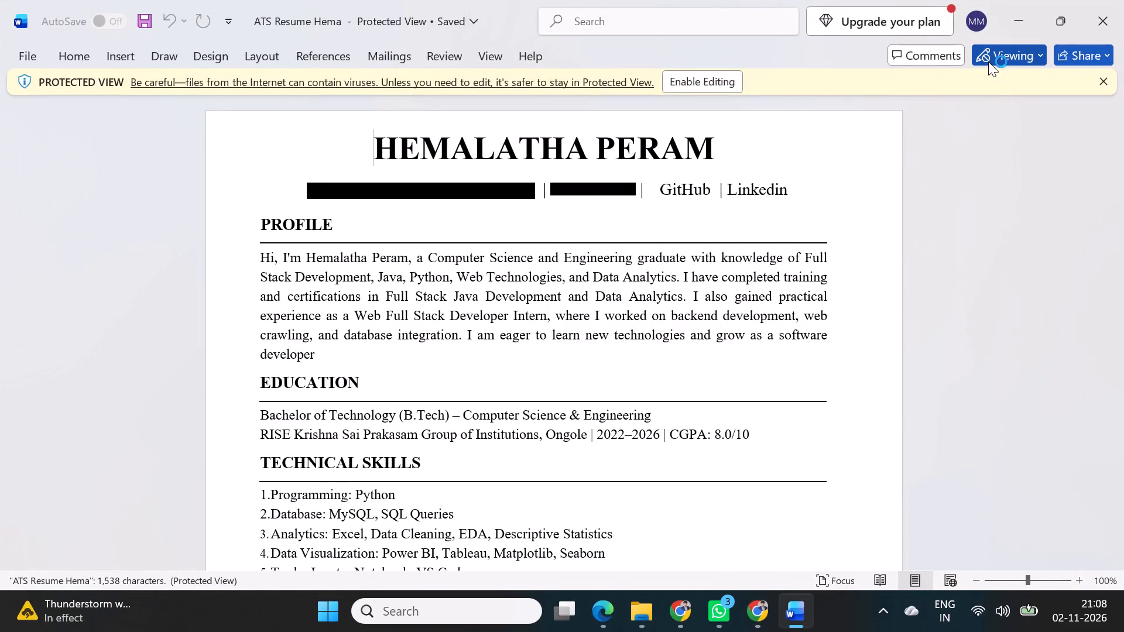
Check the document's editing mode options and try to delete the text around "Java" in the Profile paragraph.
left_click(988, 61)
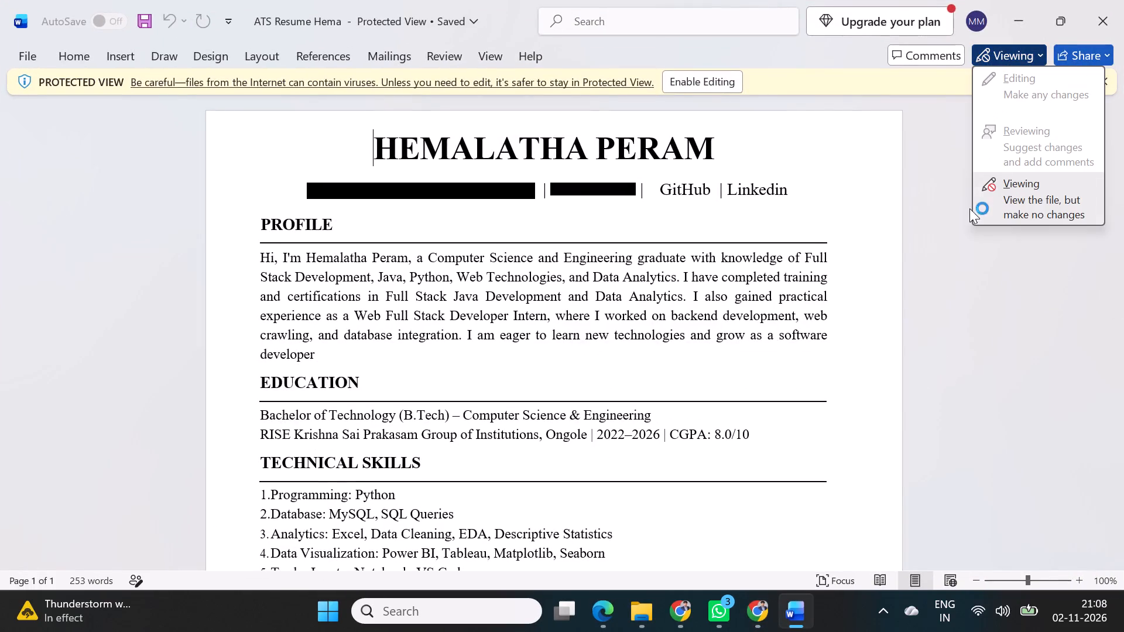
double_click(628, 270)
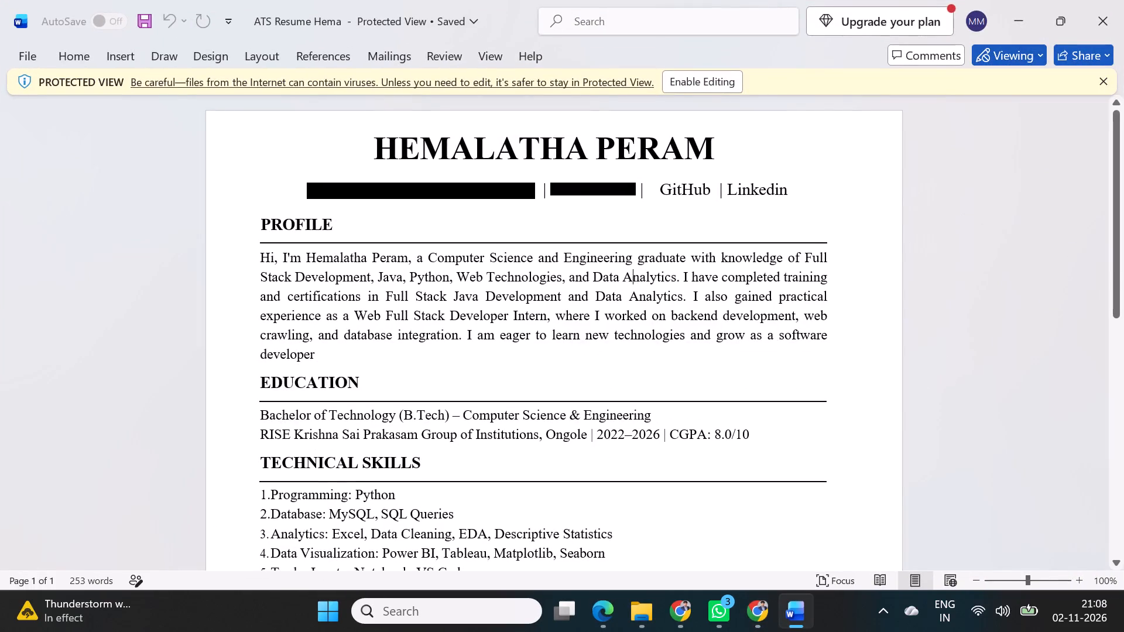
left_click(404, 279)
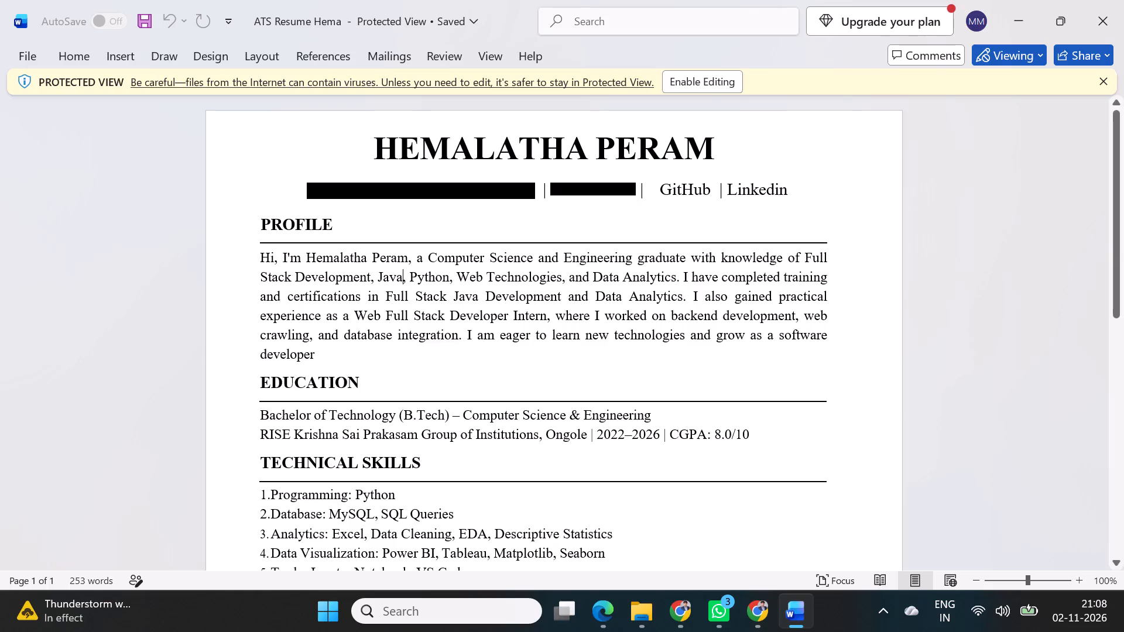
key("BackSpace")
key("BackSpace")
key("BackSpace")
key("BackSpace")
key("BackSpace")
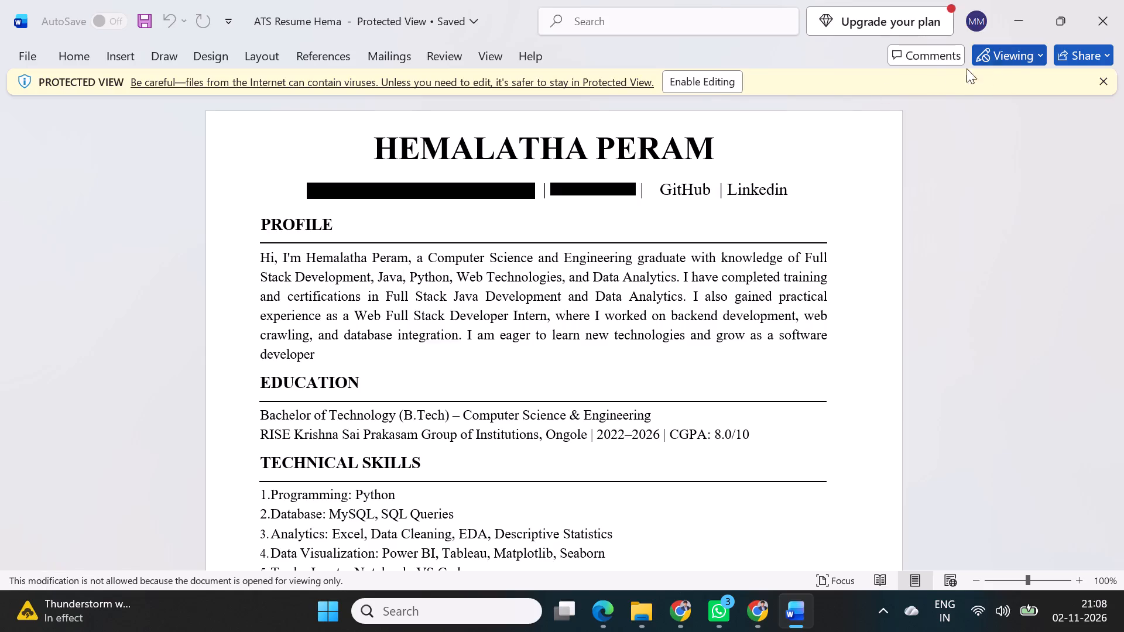
Enable editing for the converted resume that is open in Protected View.
left_click(711, 81)
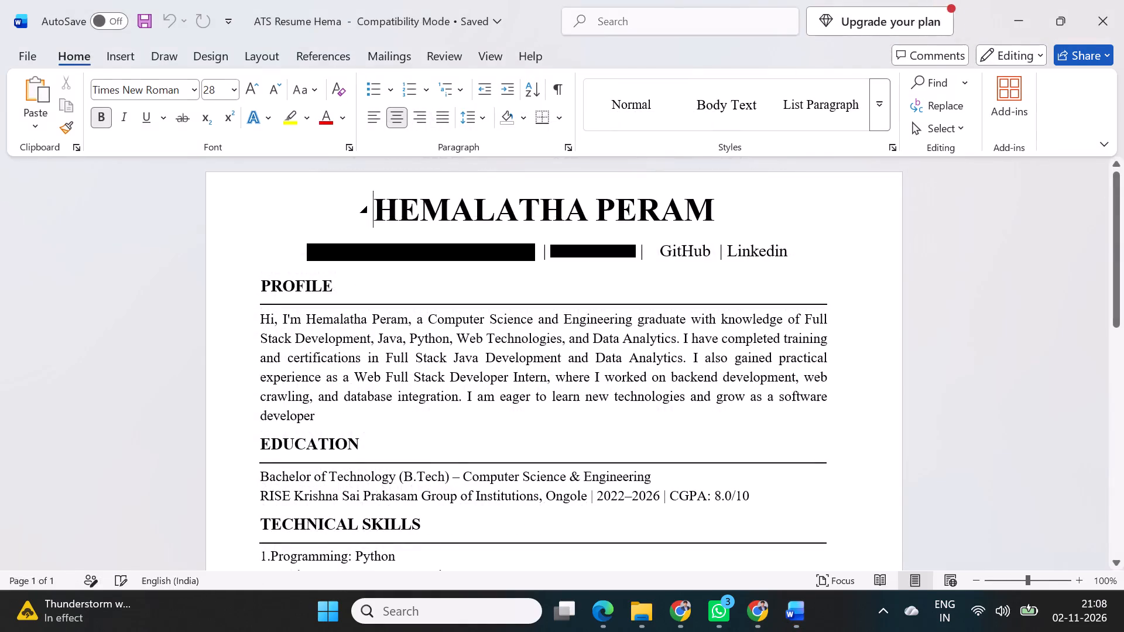
Delete "Stack Development, Java," after "knowledge of Full" in the first sentence of the Profile paragraph.
left_click(405, 341)
key("BackSpace")
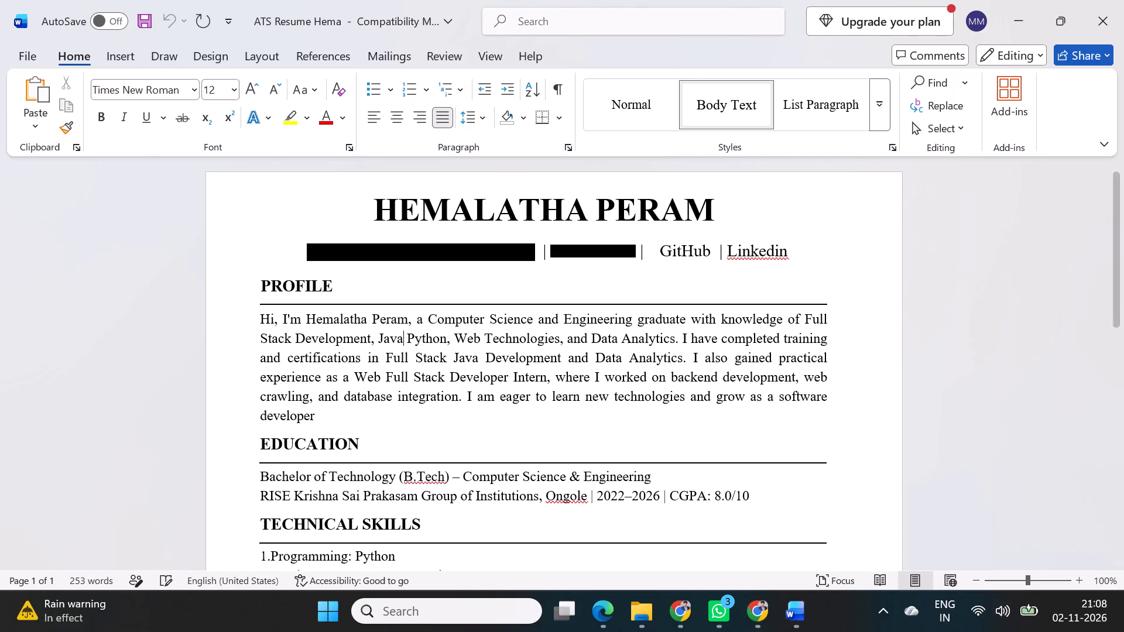
key("BackSpace")
key("BackSpace")
key("BackSpace")
key("BackSpace")
key("BackSpace")
key("BackSpace")
key("BackSpace")
key("BackSpace")
key("BackSpace")
key("BackSpace")
key("BackSpace")
key("BackSpace")
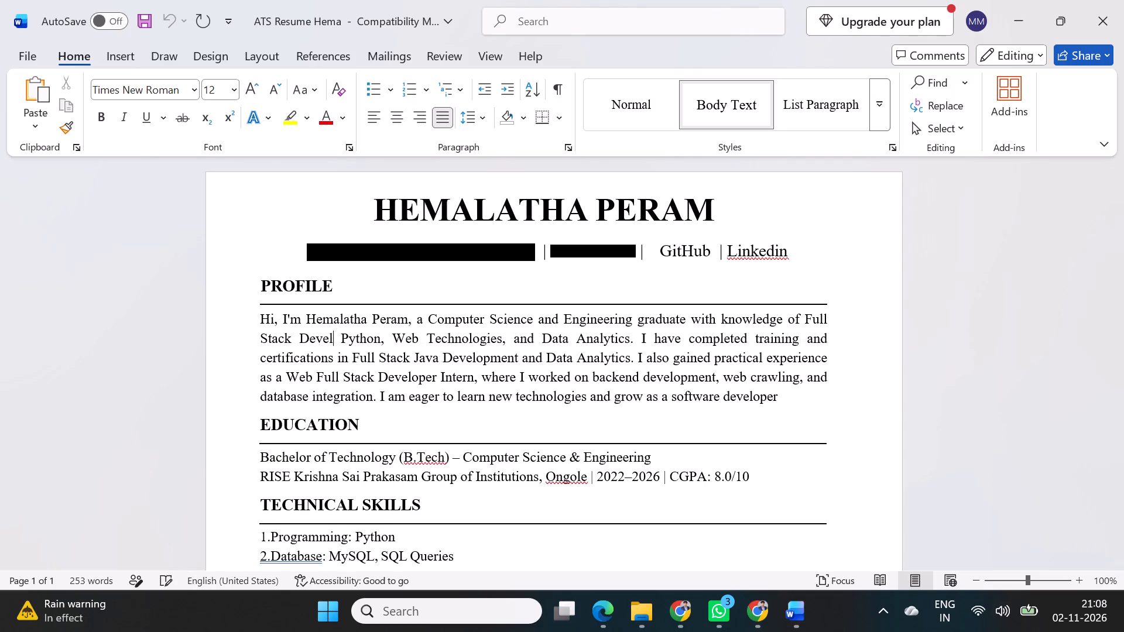
key("BackSpace")
key("BackSpace")
key("BackSpace")
key("BackSpace")
key("BackSpace")
key("BackSpace")
key("BackSpace")
key("BackSpace")
key("BackSpace")
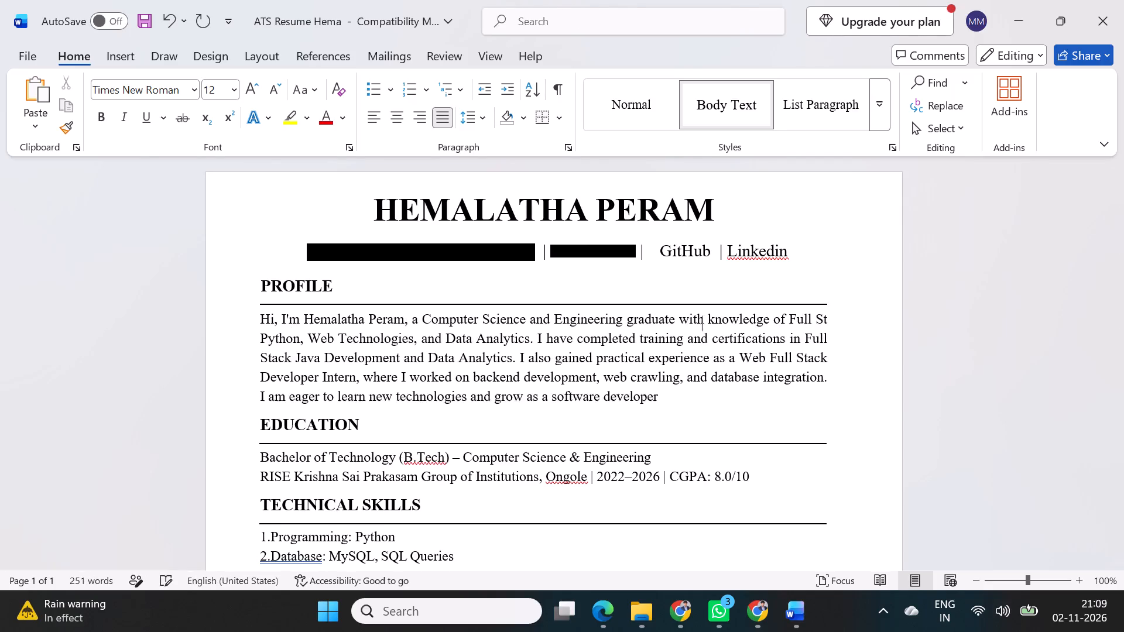
key("BackSpace")
key("BackSpace")
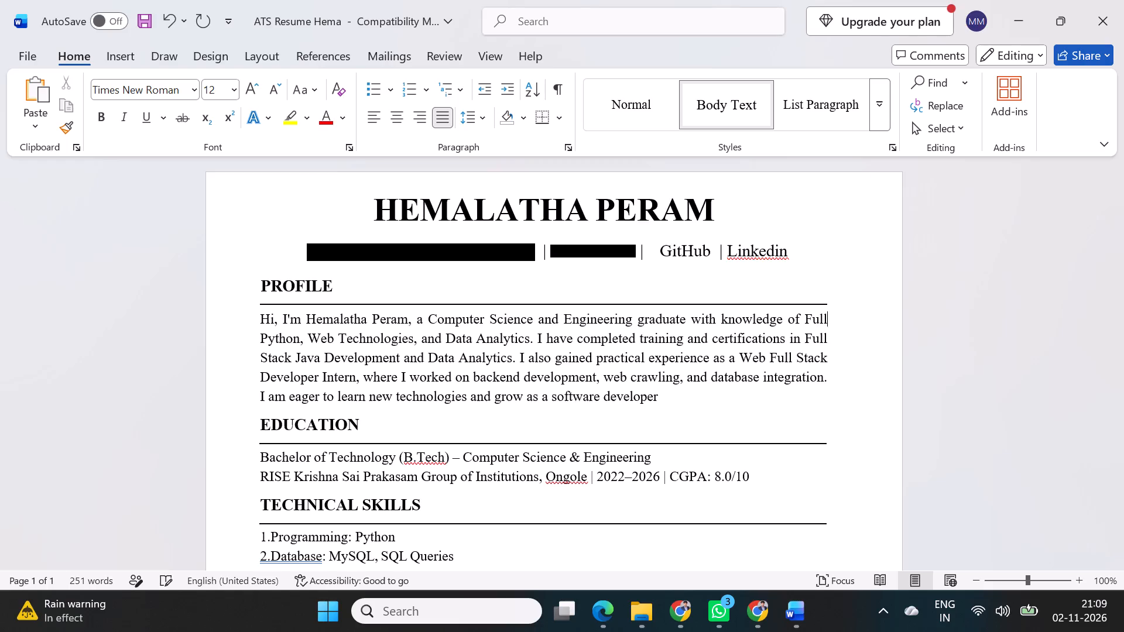
Review the resume's Education, Technical Skills, Projects, Certifications and Additional Strengths sections, and return to the Profile section.
scroll(393, 349, "down", 2)
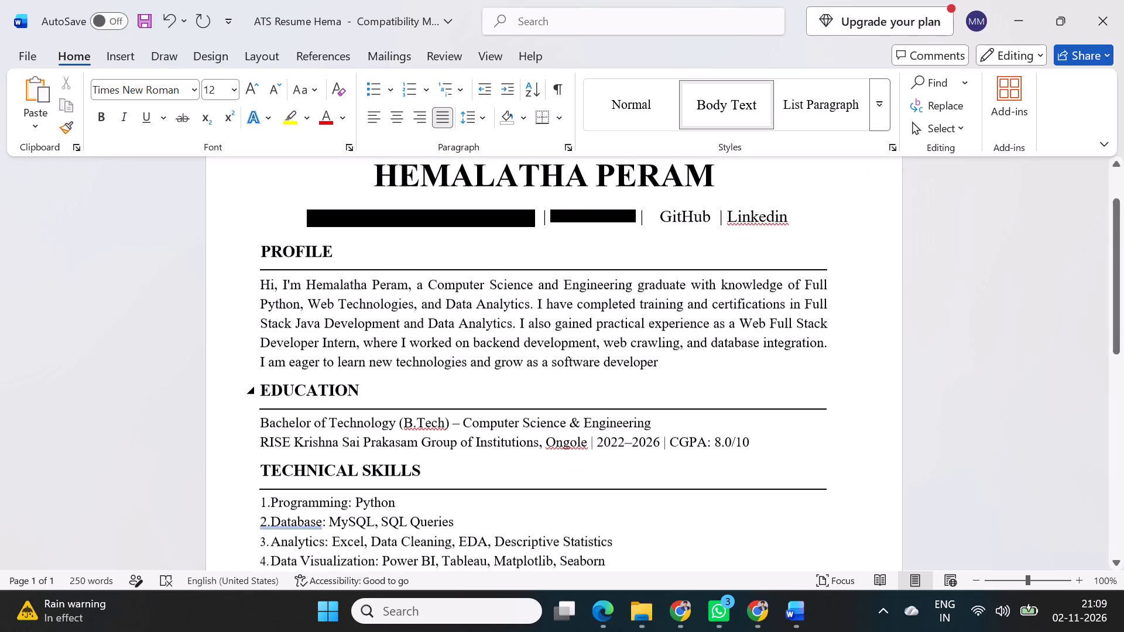
scroll(349, 359, "down", 6)
scroll(369, 408, "down", 3)
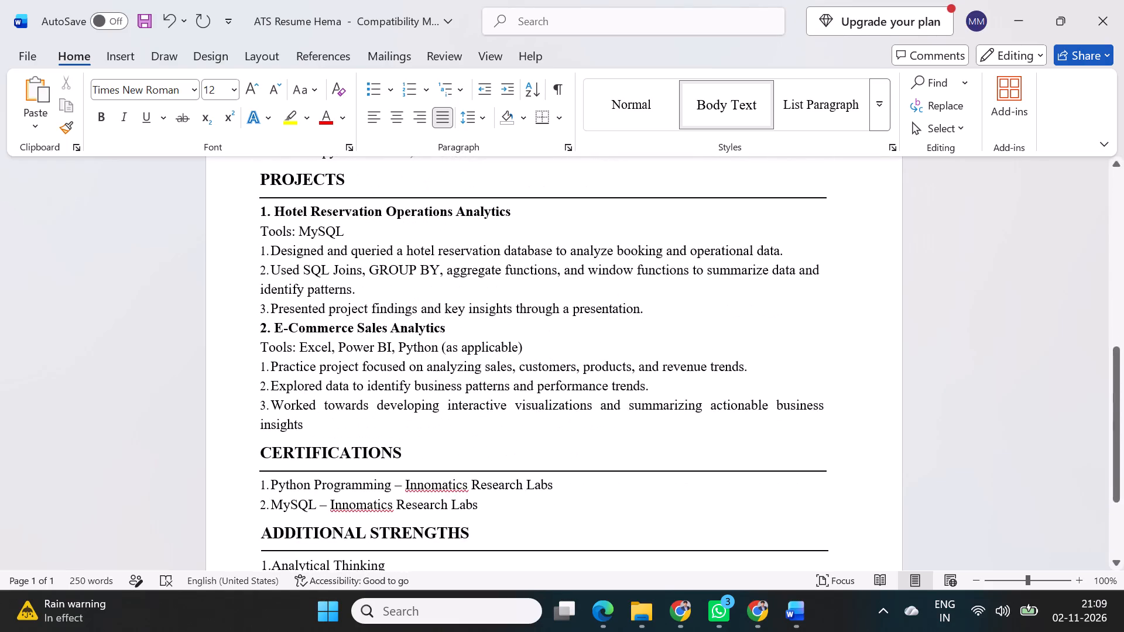
scroll(330, 424, "down", 6)
scroll(361, 381, "up", 3)
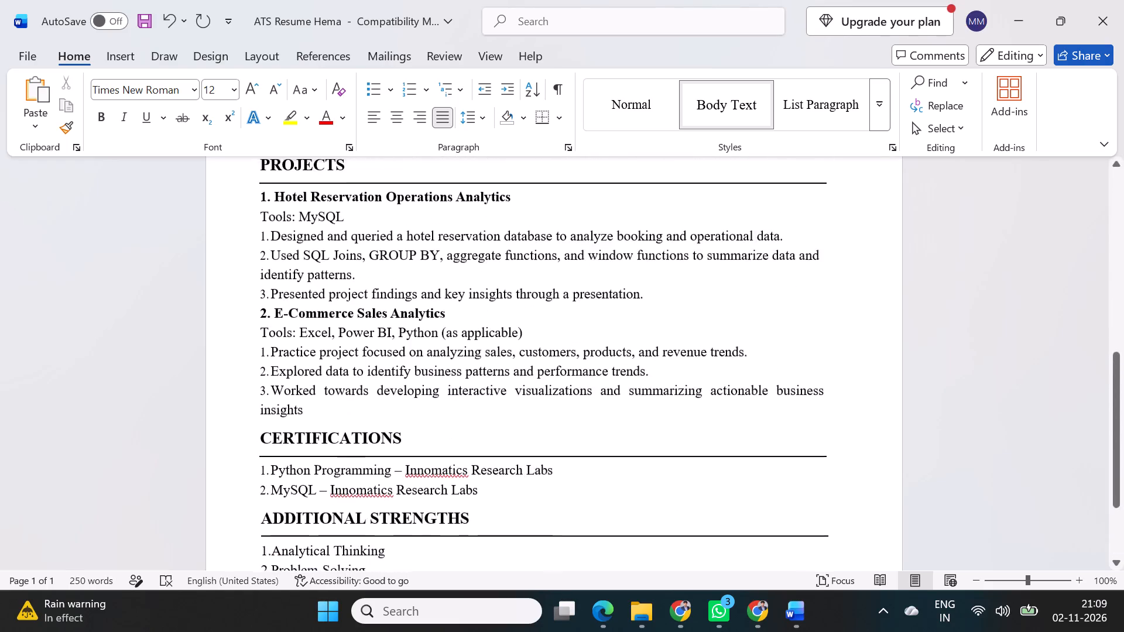
scroll(351, 382, "up", 2)
scroll(383, 307, "up", 2)
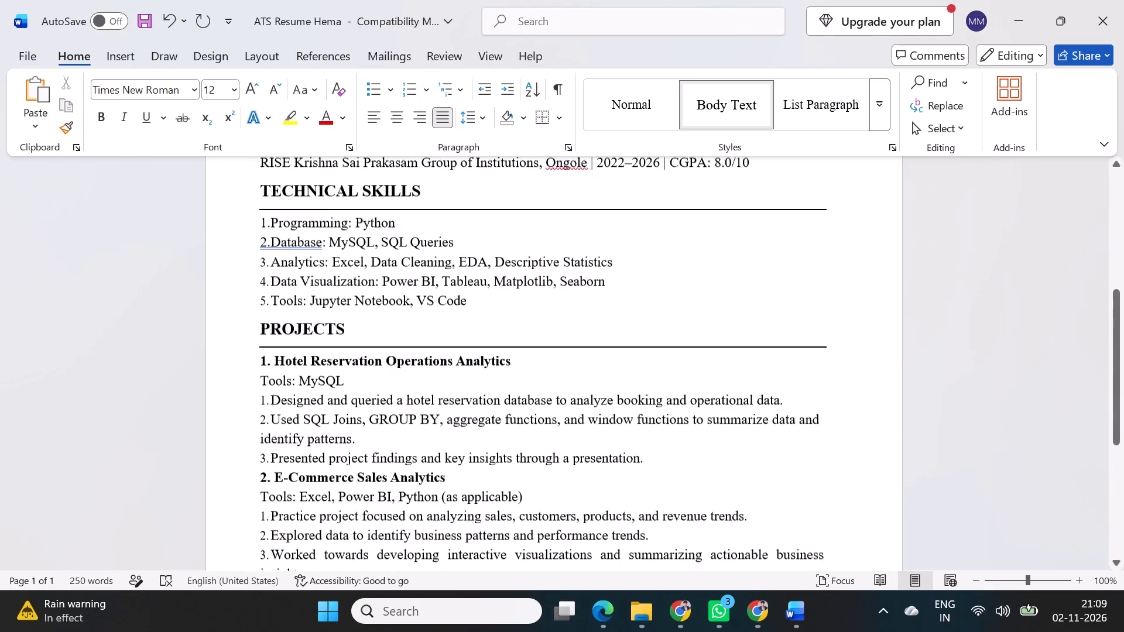
scroll(383, 304, "up", 8)
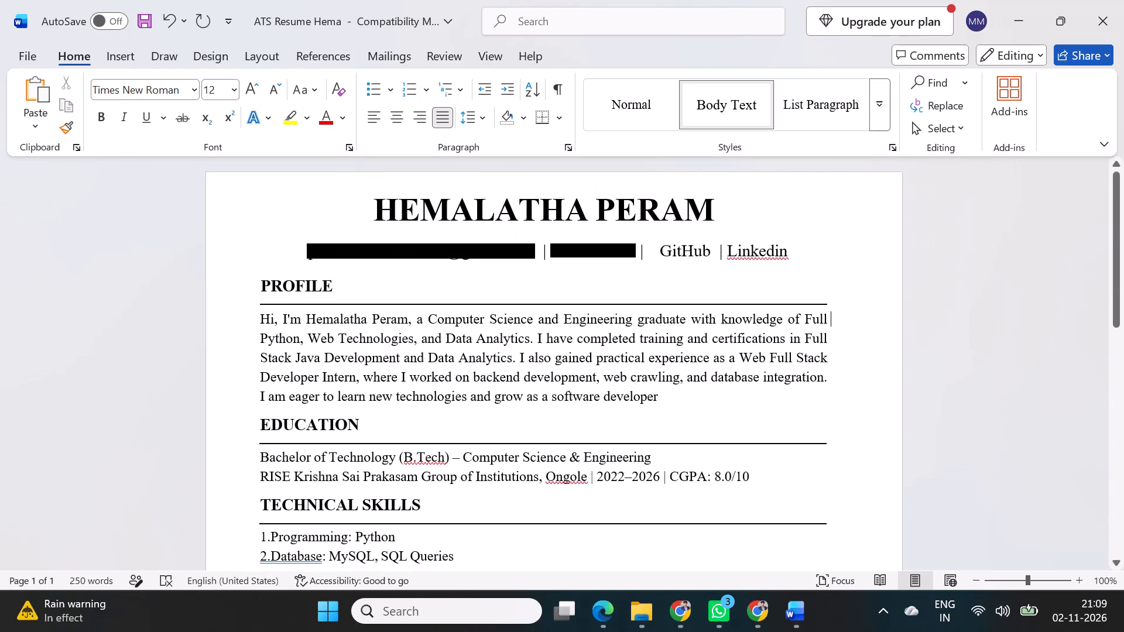
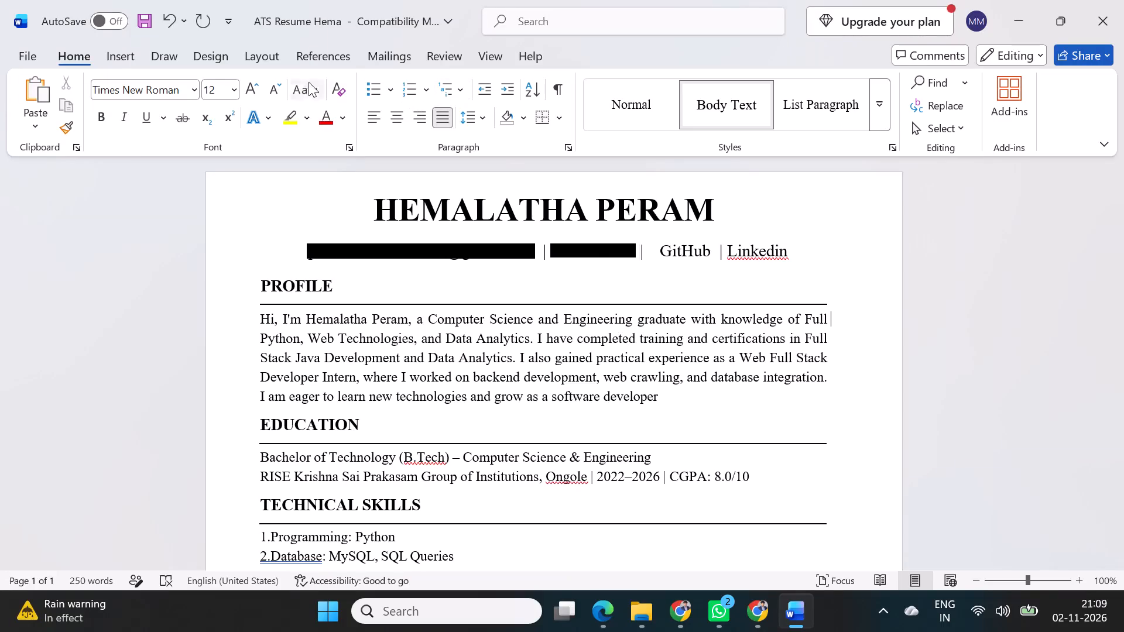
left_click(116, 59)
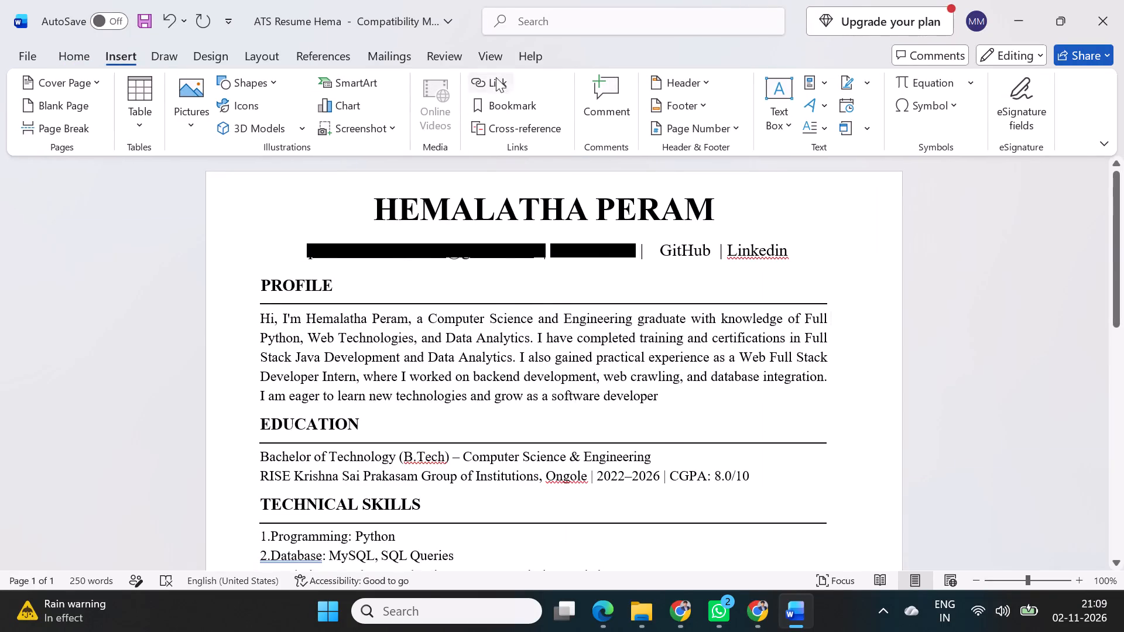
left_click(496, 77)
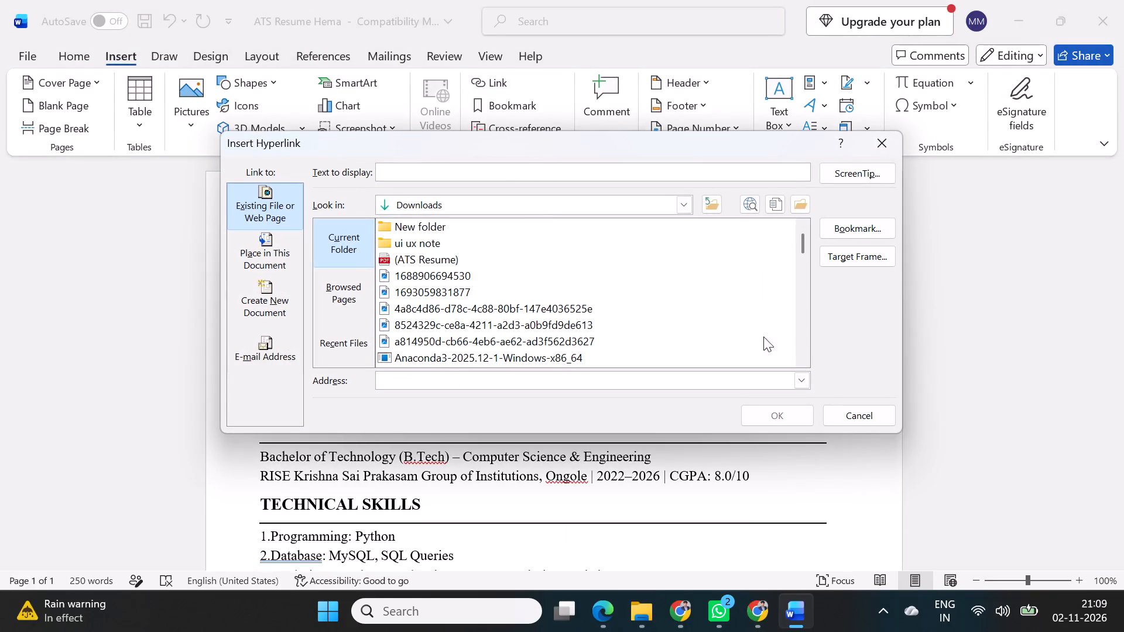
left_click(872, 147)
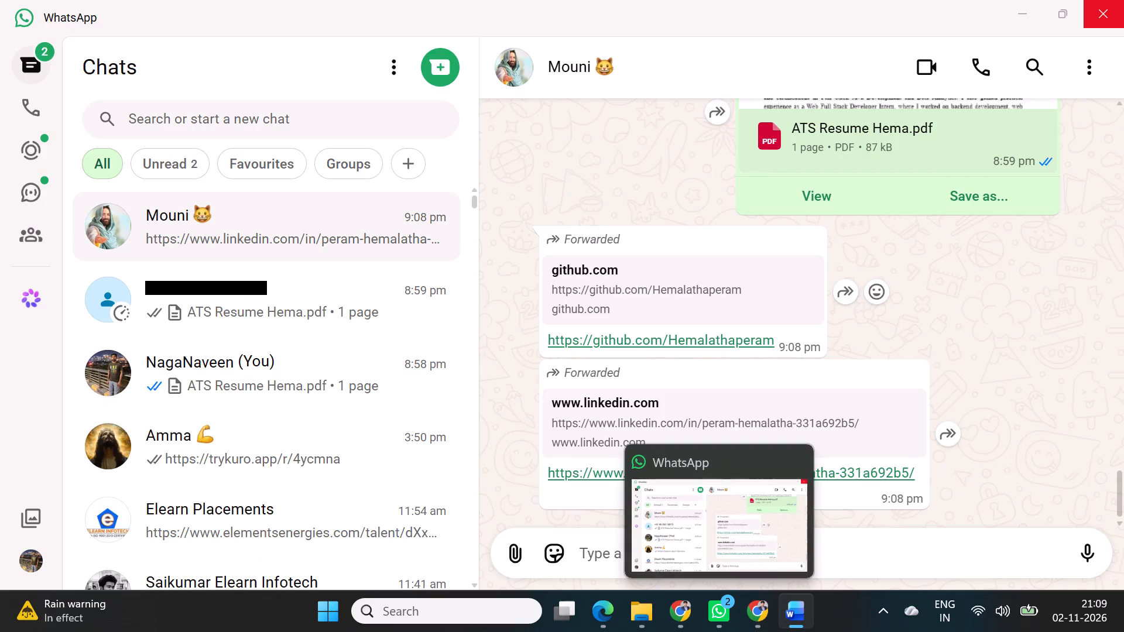
Insert a hyperlink on the word "GitHub" in the resume's contact line, using the copied GitHub profile address.
left_click_drag(663, 249, 701, 250)
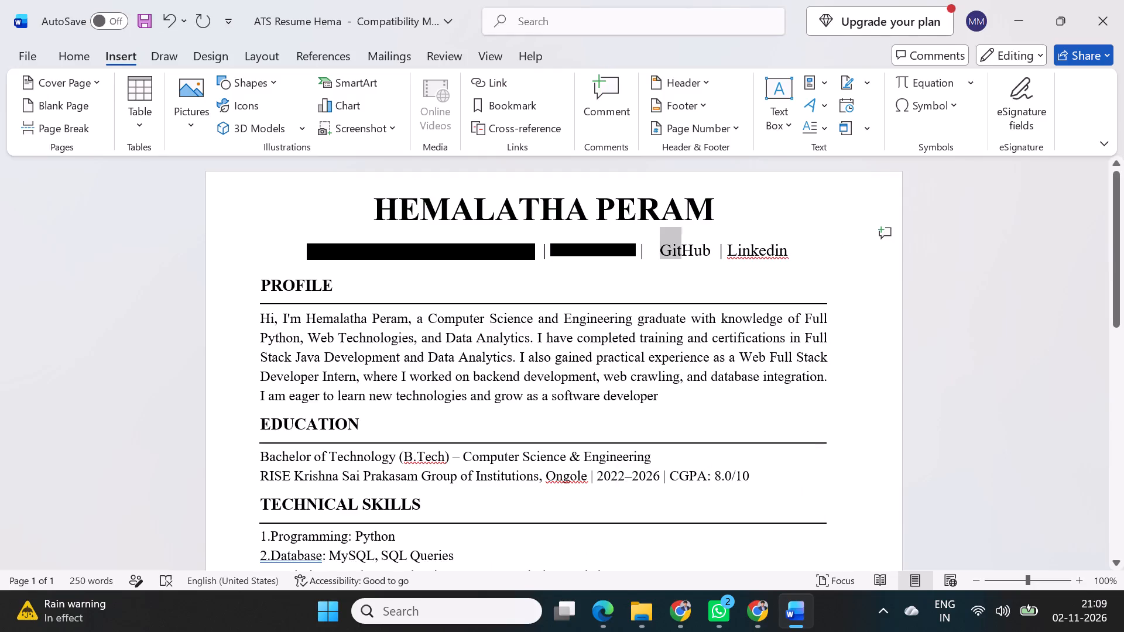
left_click_drag(701, 250, 711, 250)
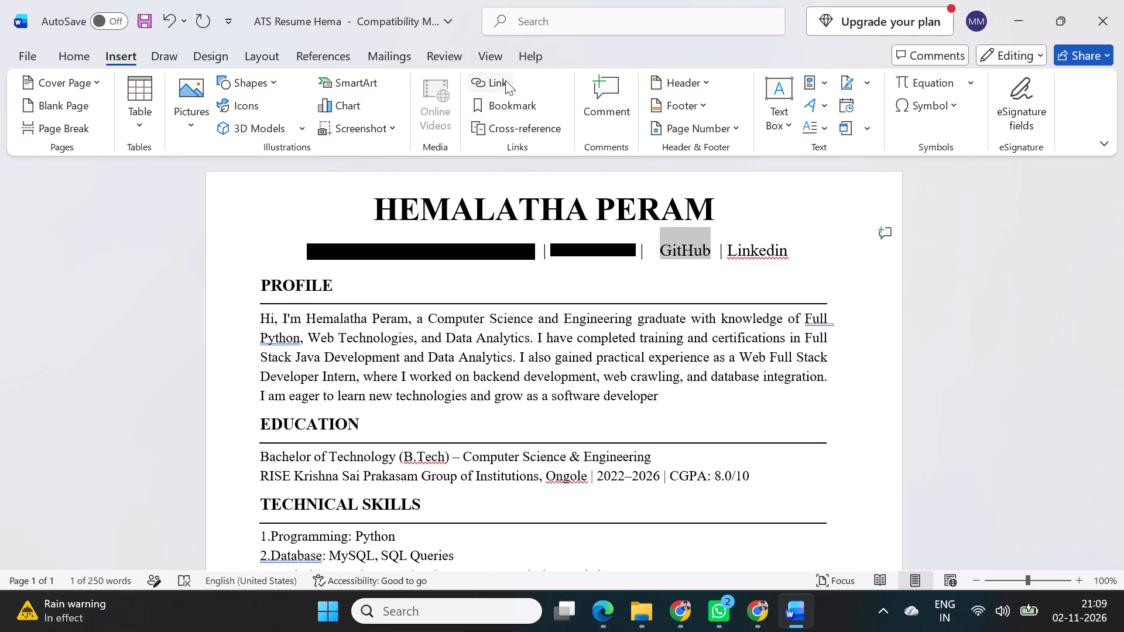
left_click(505, 80)
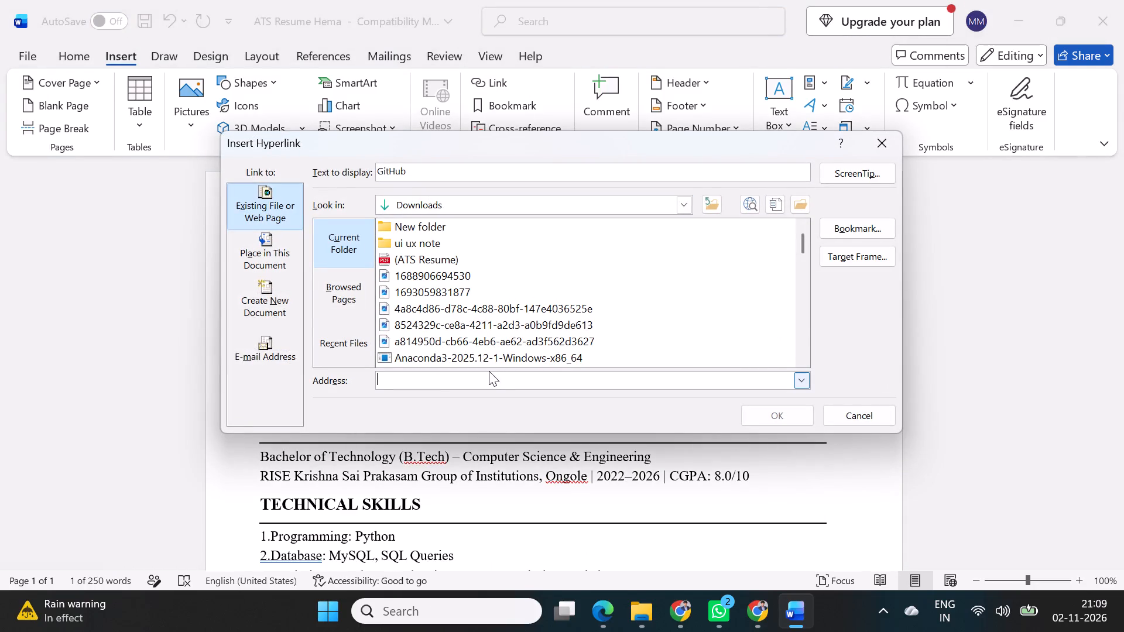
key("ctrl+v")
left_click(775, 415)
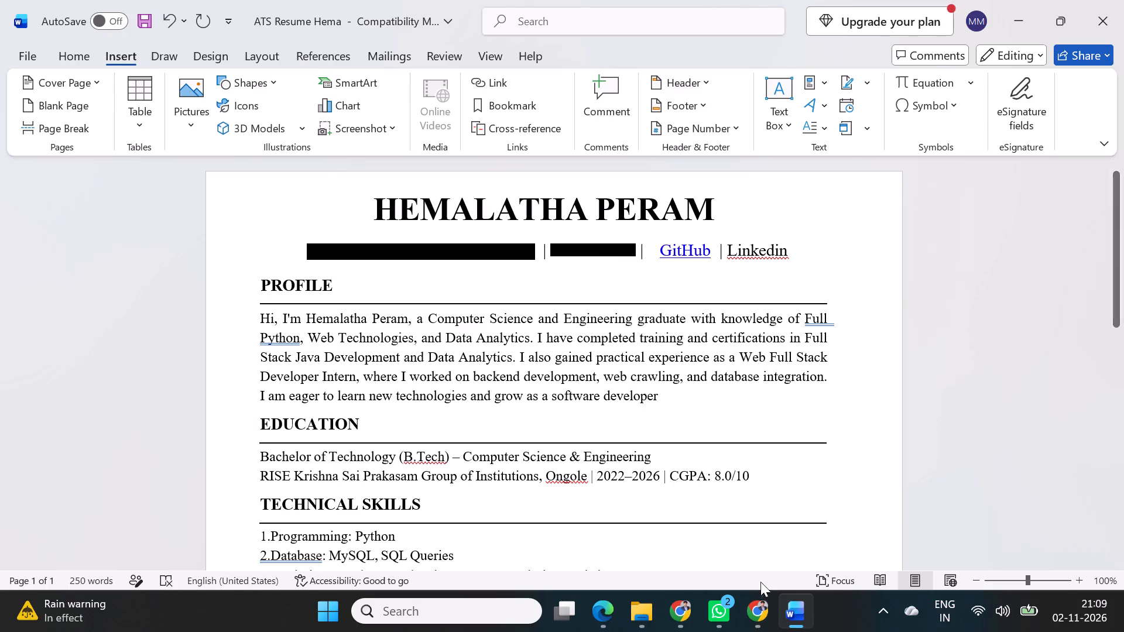
Switch from Word to Chrome and look through its open windows.
left_click(765, 613)
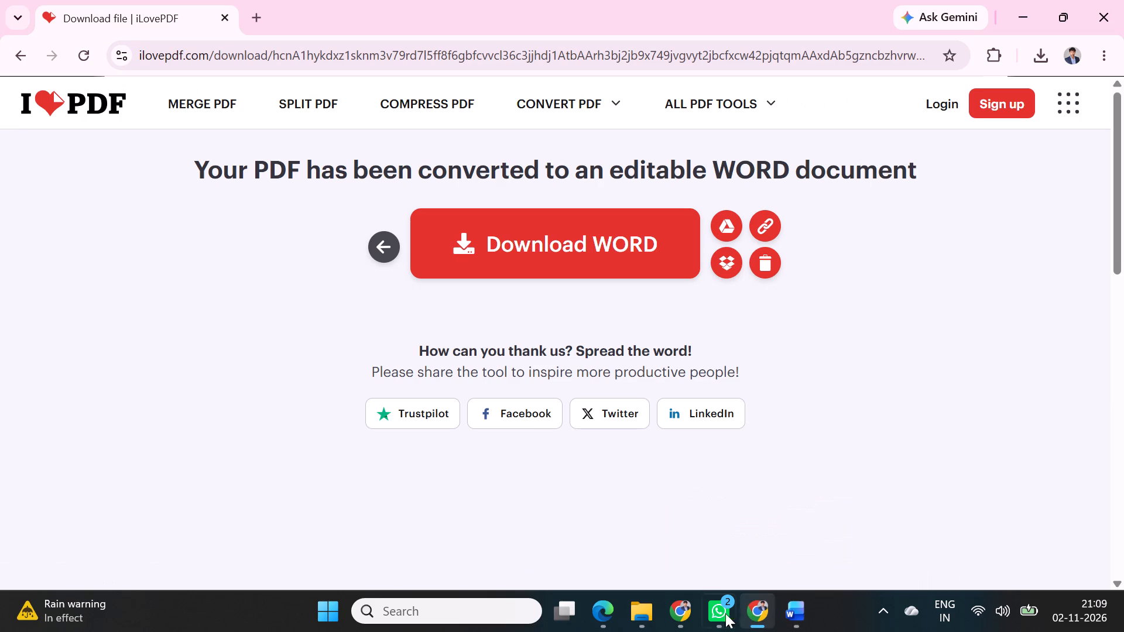
left_click(684, 608)
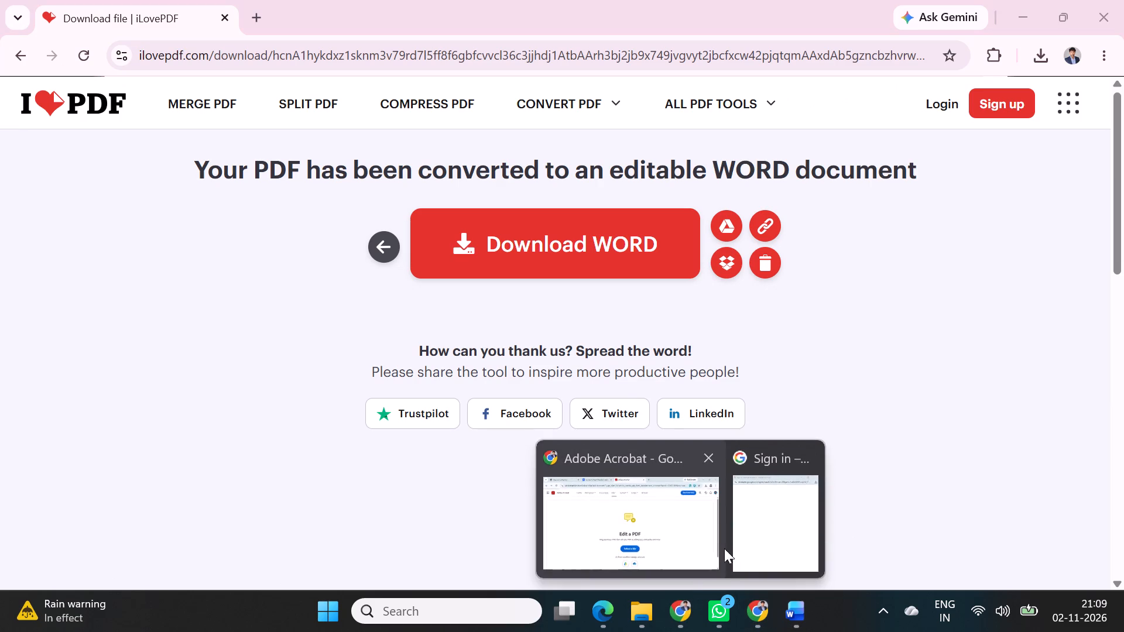
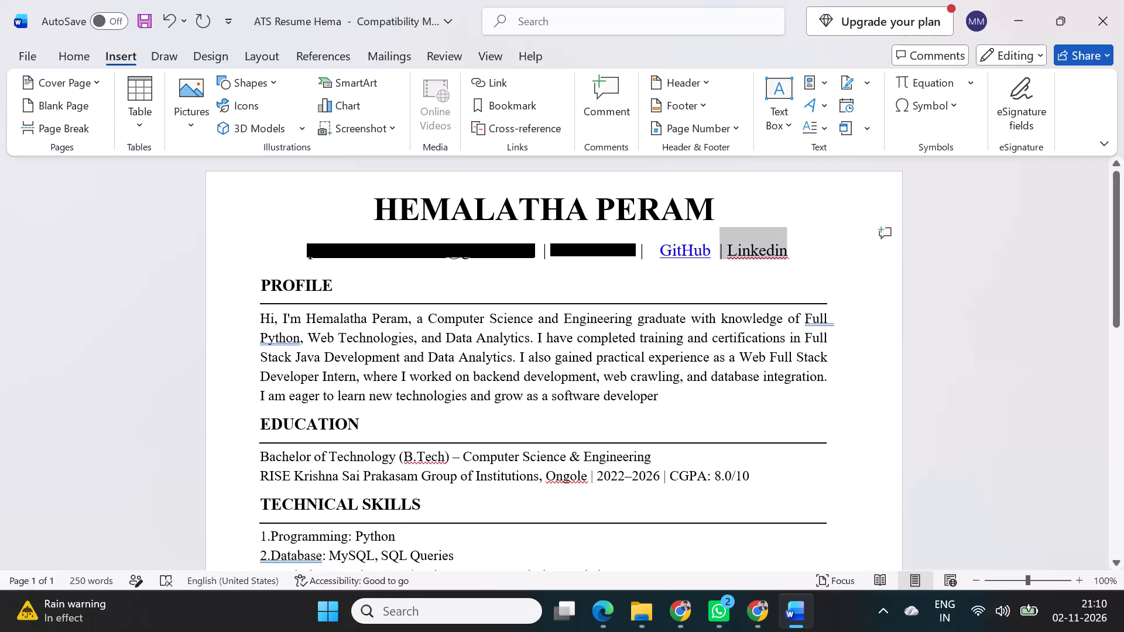
Insert a hyperlink on the word "Linkedin" in the resume's contact line, using the copied LinkedIn profile address.
left_click(766, 274)
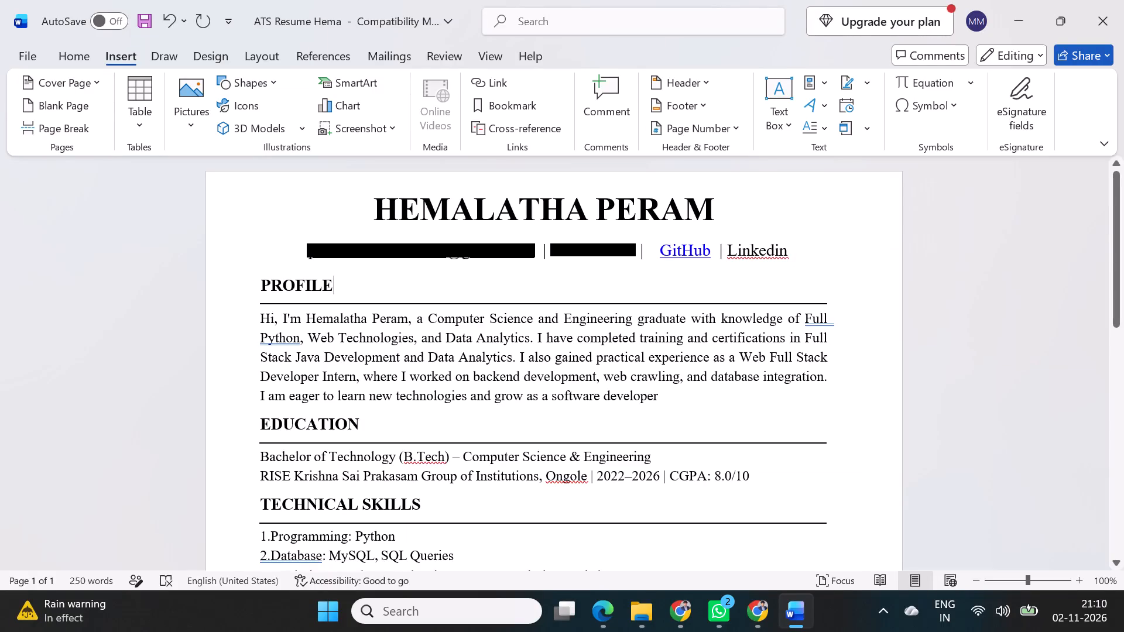
left_click_drag(728, 250, 790, 253)
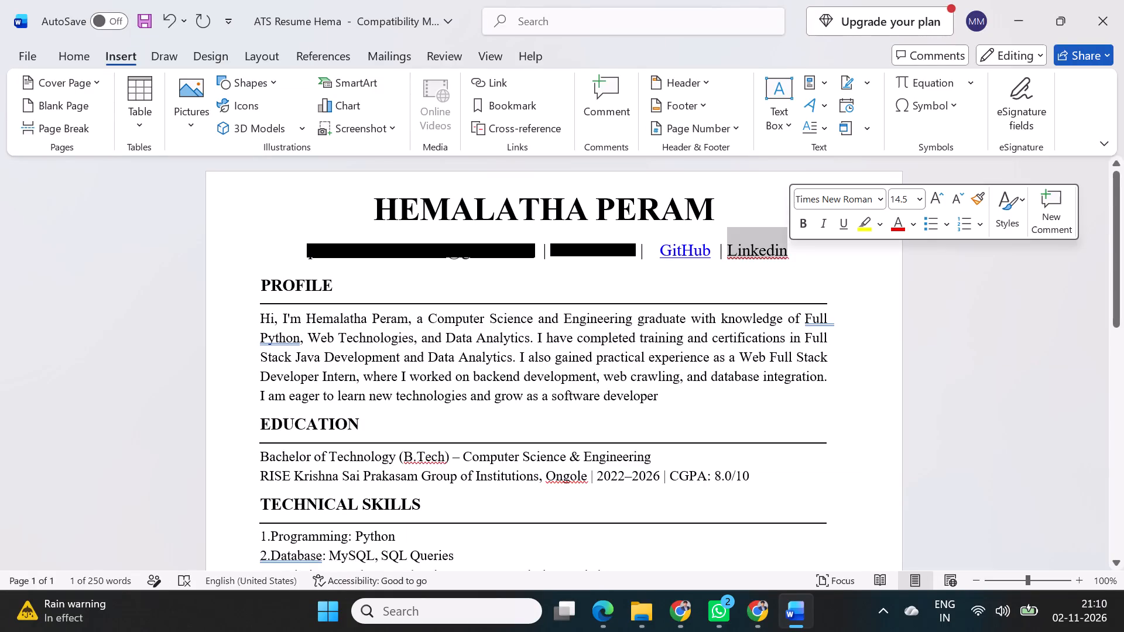
left_click(512, 82)
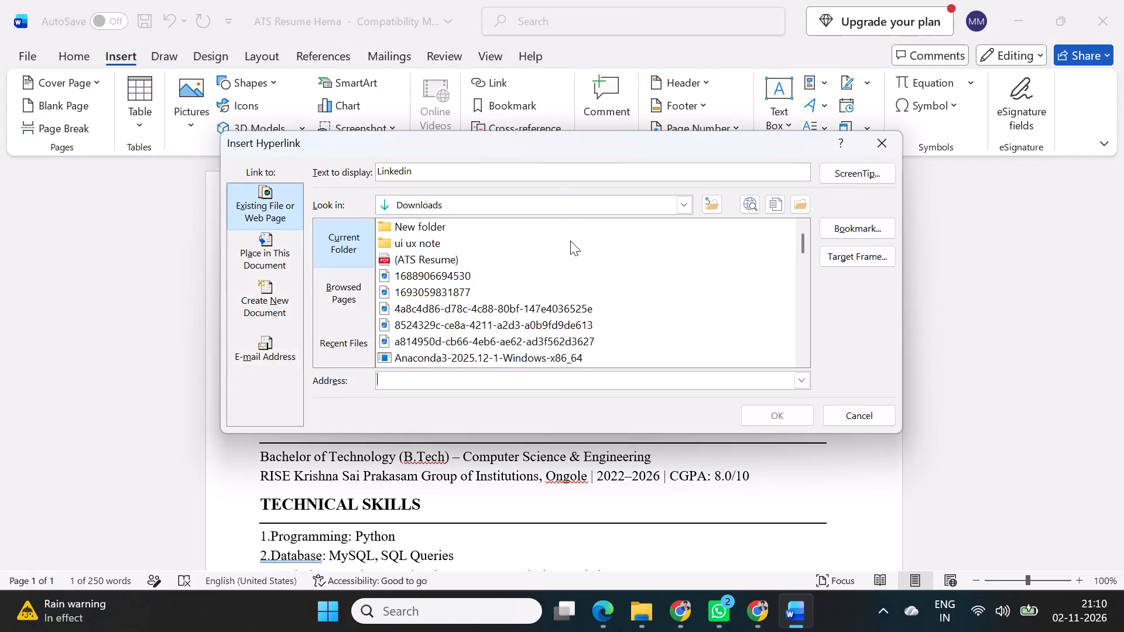
left_click(520, 382)
key("ctrl+v")
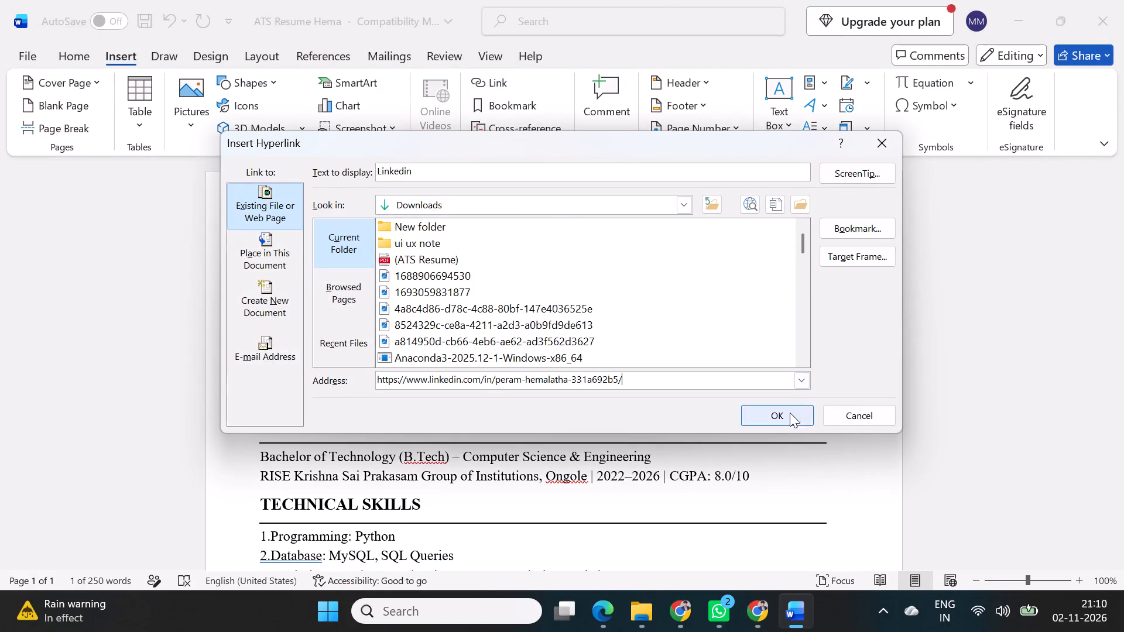
left_click(776, 421)
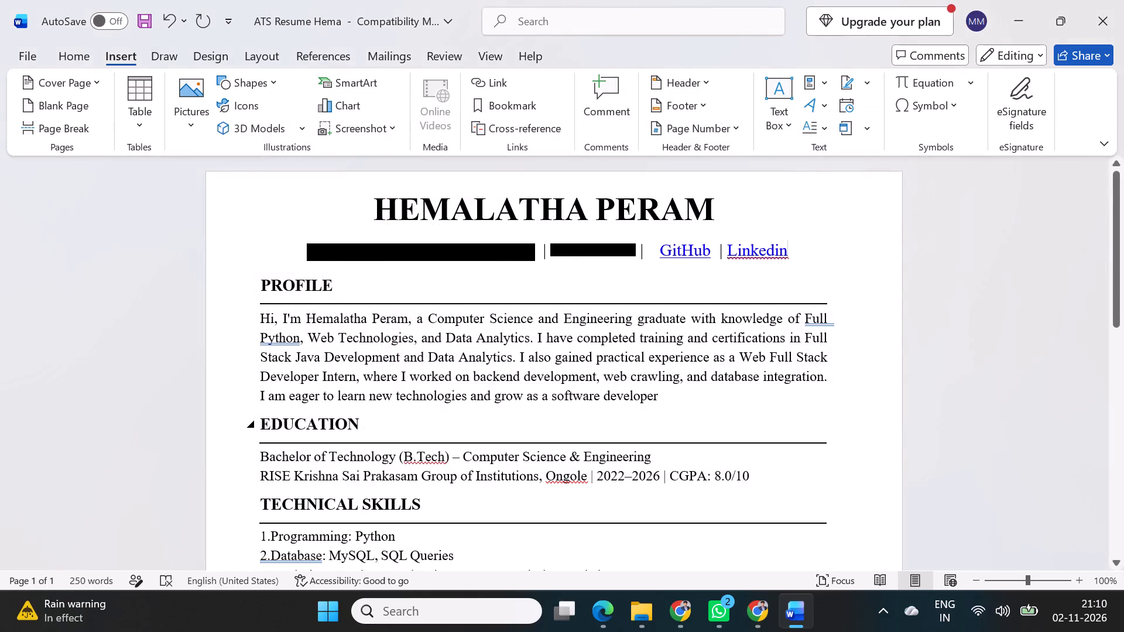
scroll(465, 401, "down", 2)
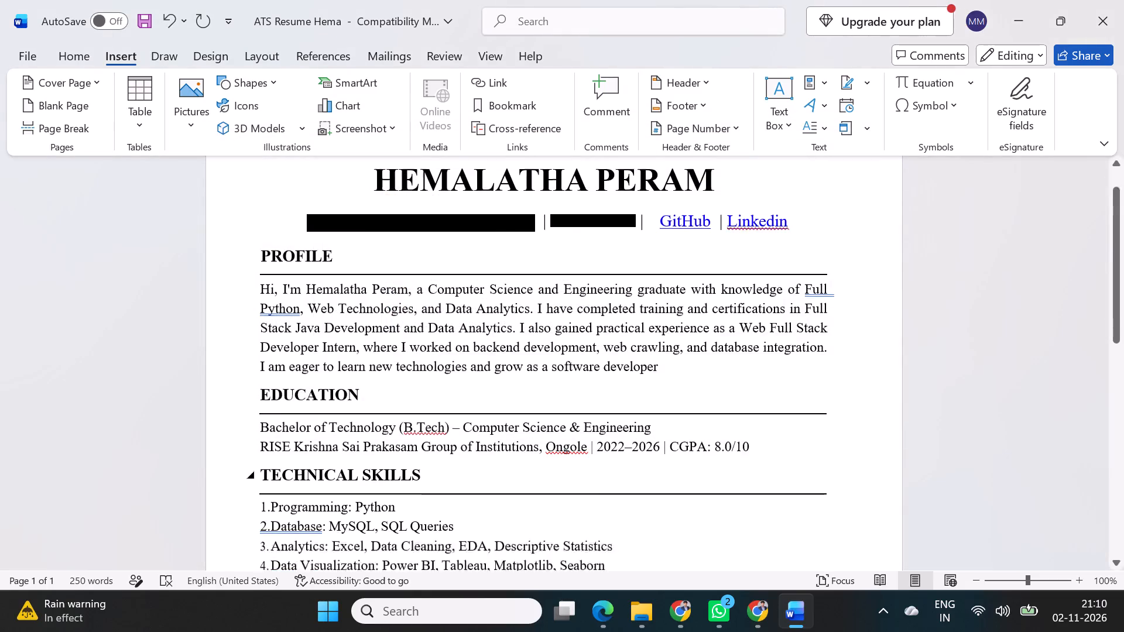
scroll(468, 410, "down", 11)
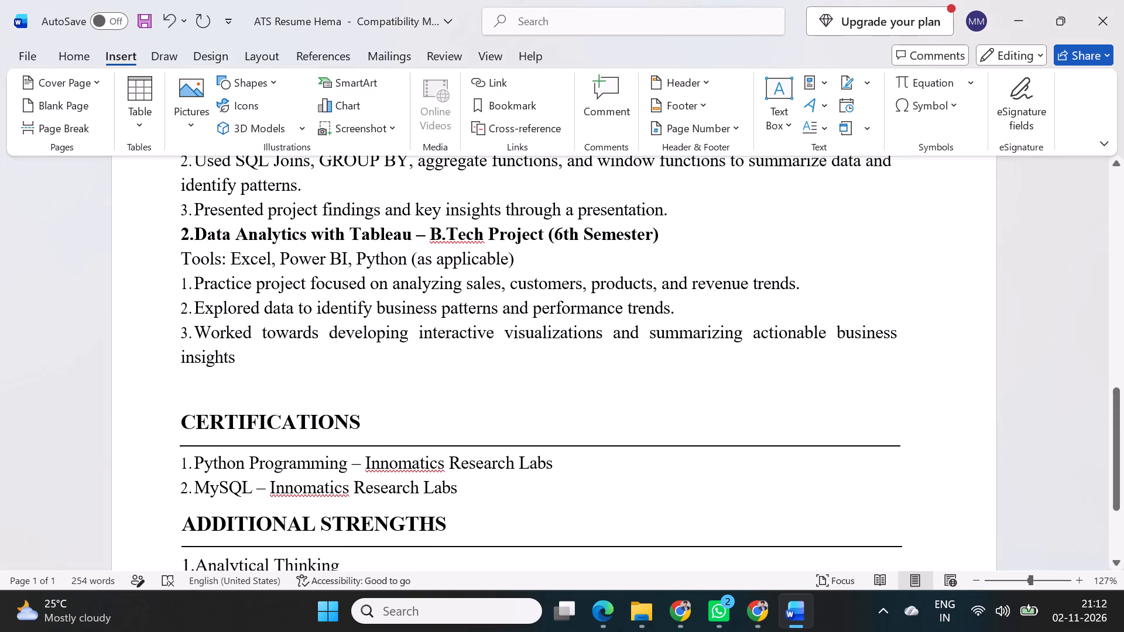
left_click_drag(182, 262, 251, 362)
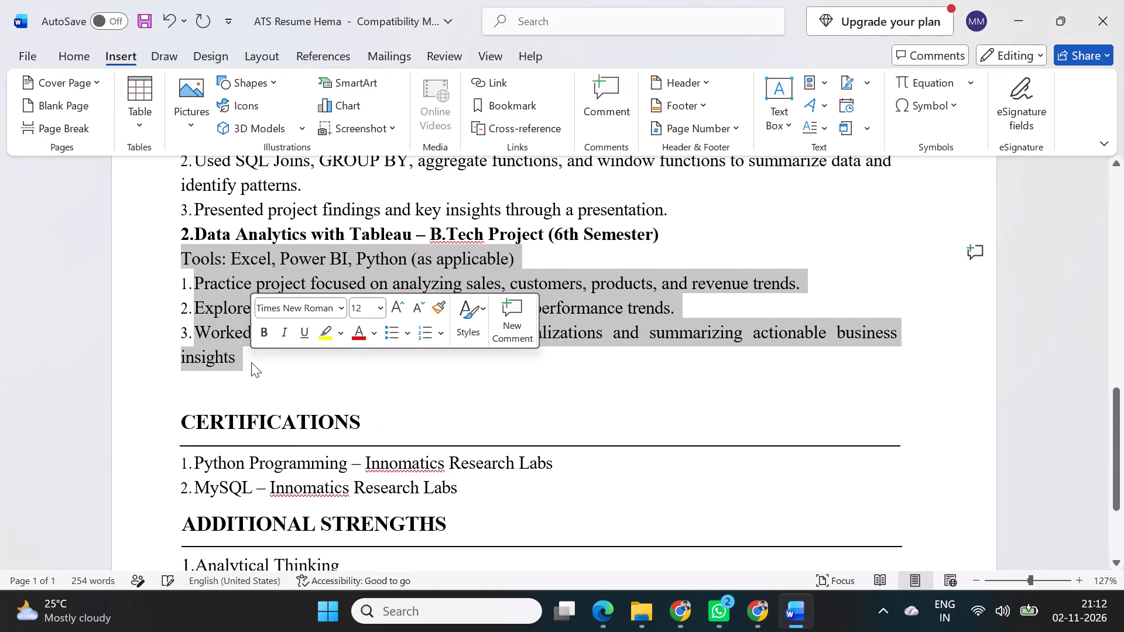
key("ctrl+v")
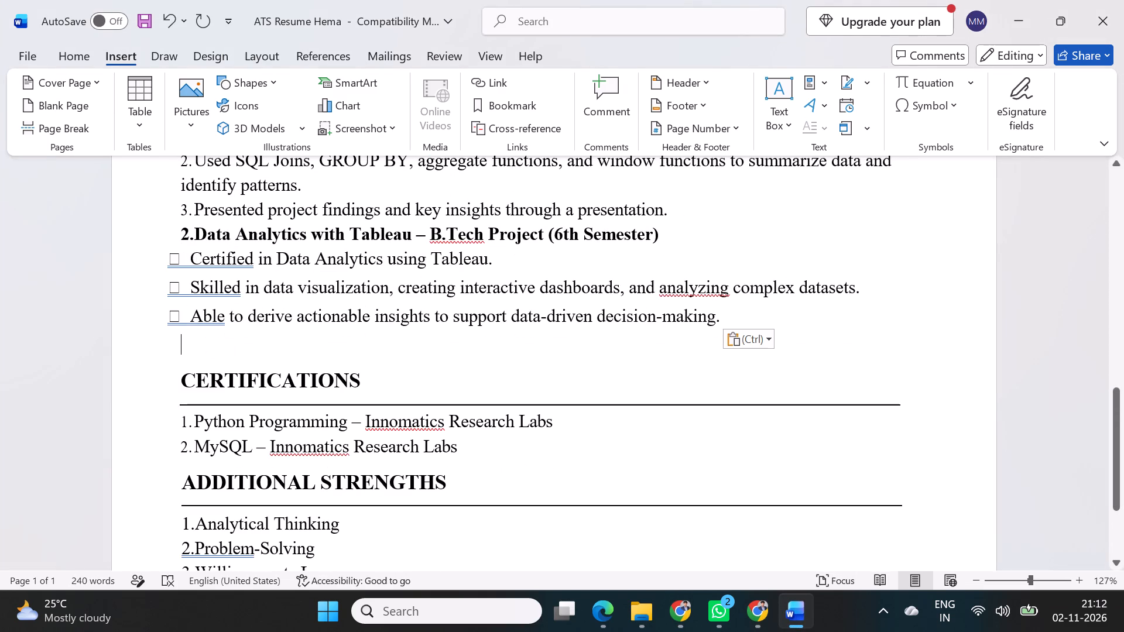
Replace the box symbol before "Certified in Data Analytics using Tableau." with "1.", indented with leading spaces.
scroll(243, 336, "up", 1)
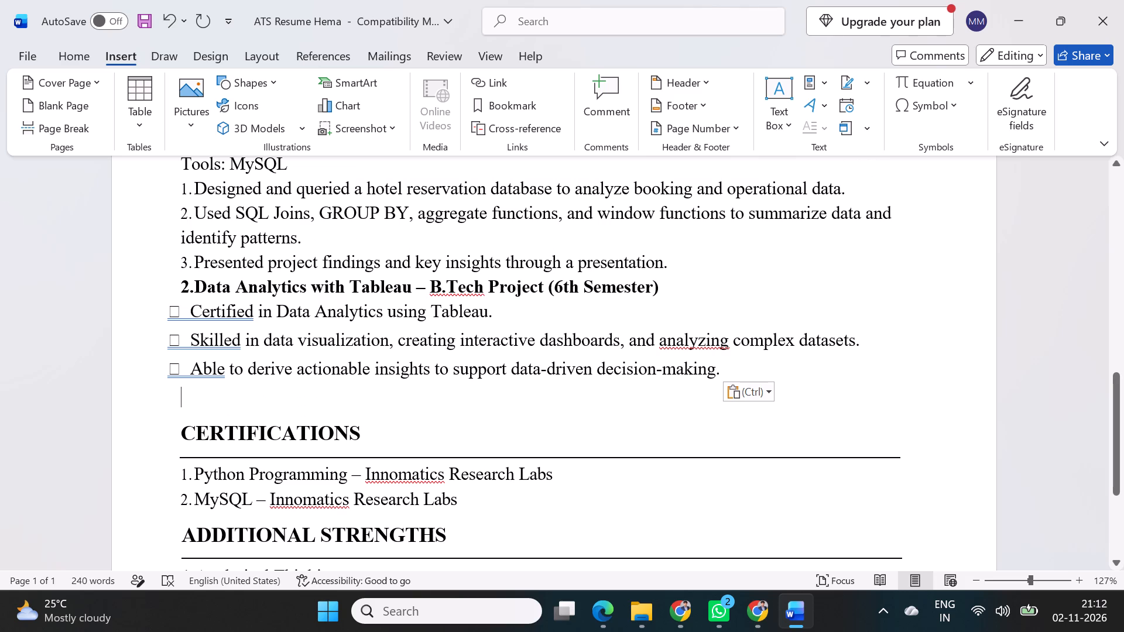
left_click(191, 310)
key("BackSpace")
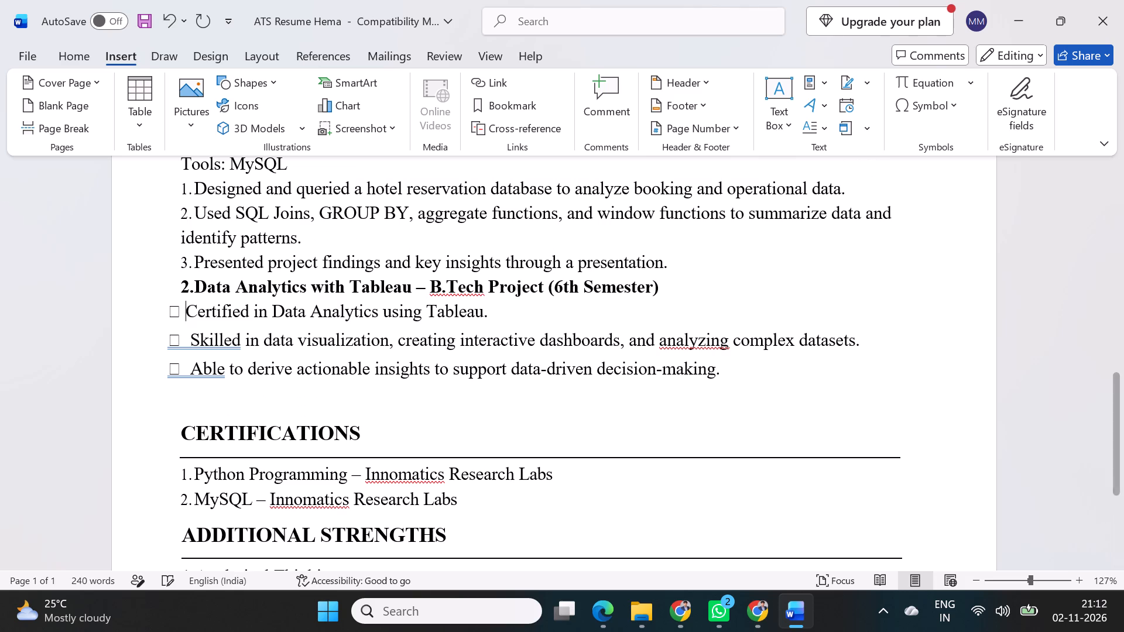
key("BackSpace")
key("BackSpace")
key("space")
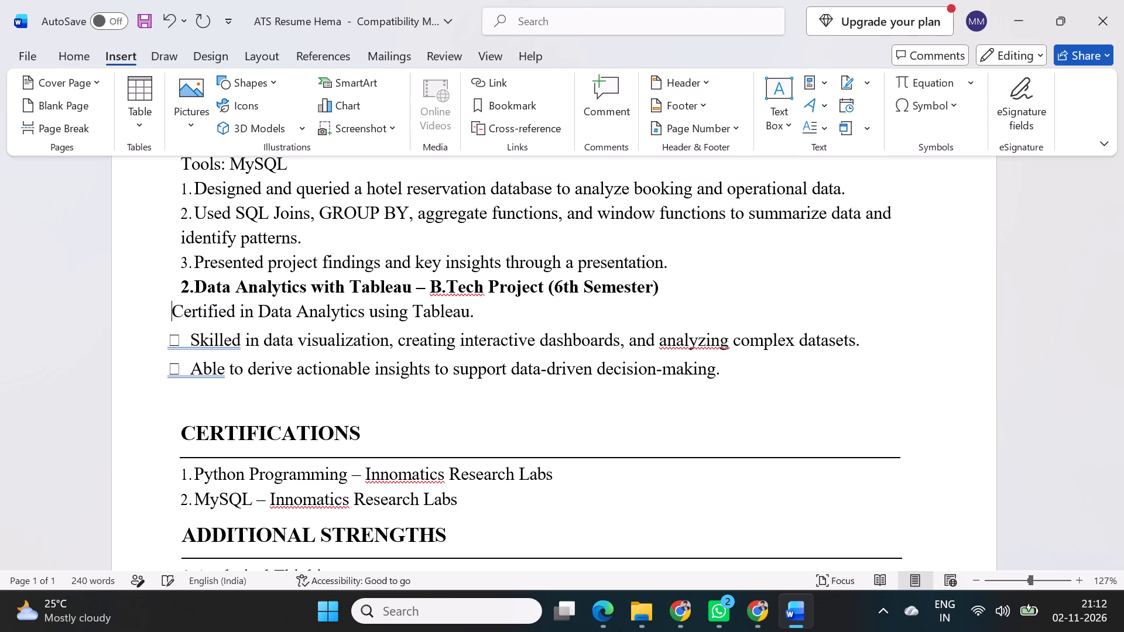
key("space")
key("space")
key("space")
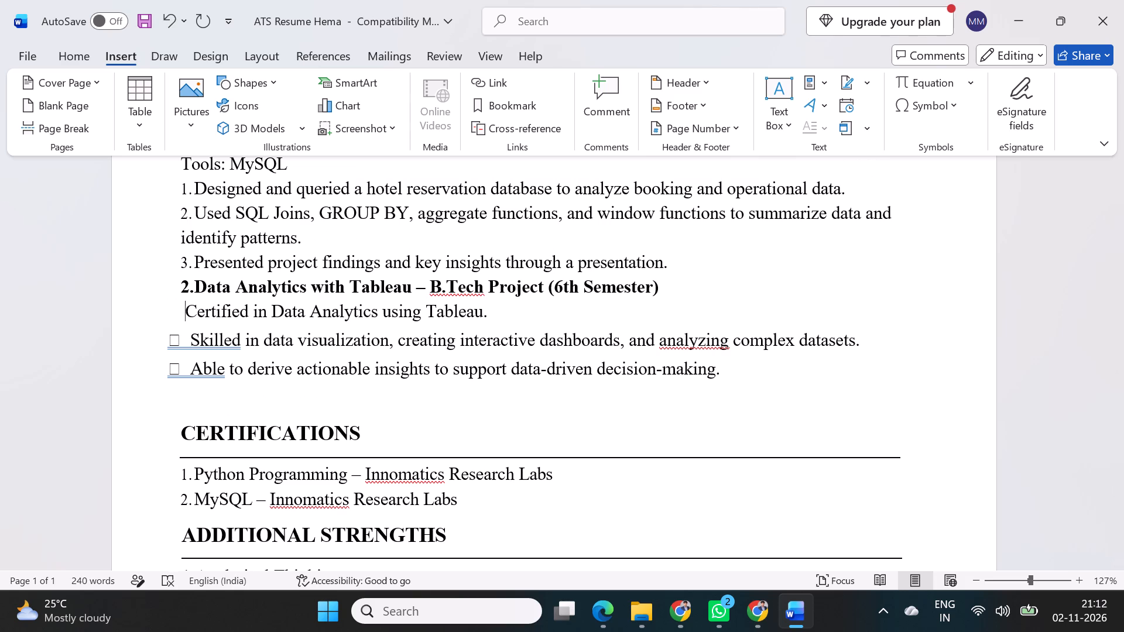
type("1.")
Replace the box symbol before "Skilled in data visualization" with "2.", using leading spaces to align it with the point above.
key("Left")
key("Left")
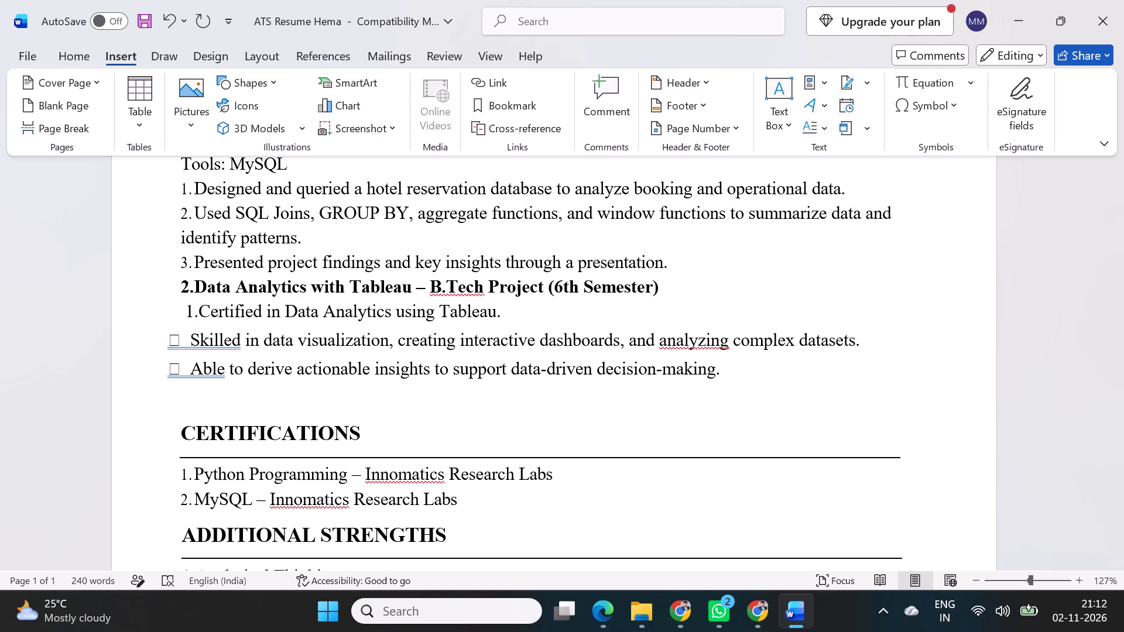
key("Down")
key("BackSpace")
key("BackSpace")
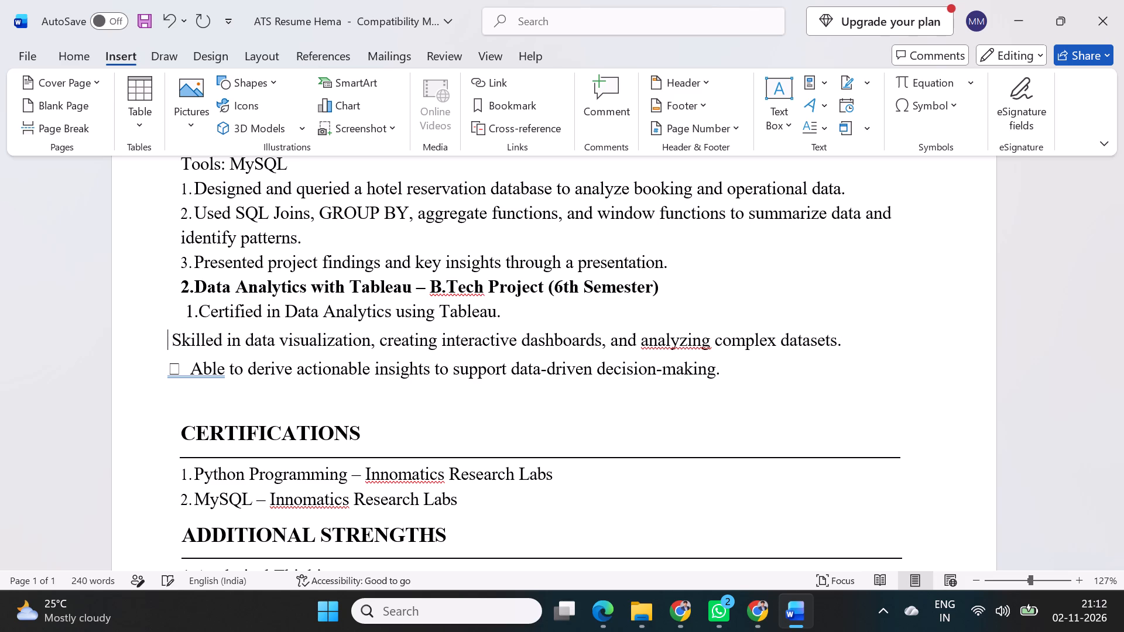
key("space")
key("space")
key("space")
key("space")
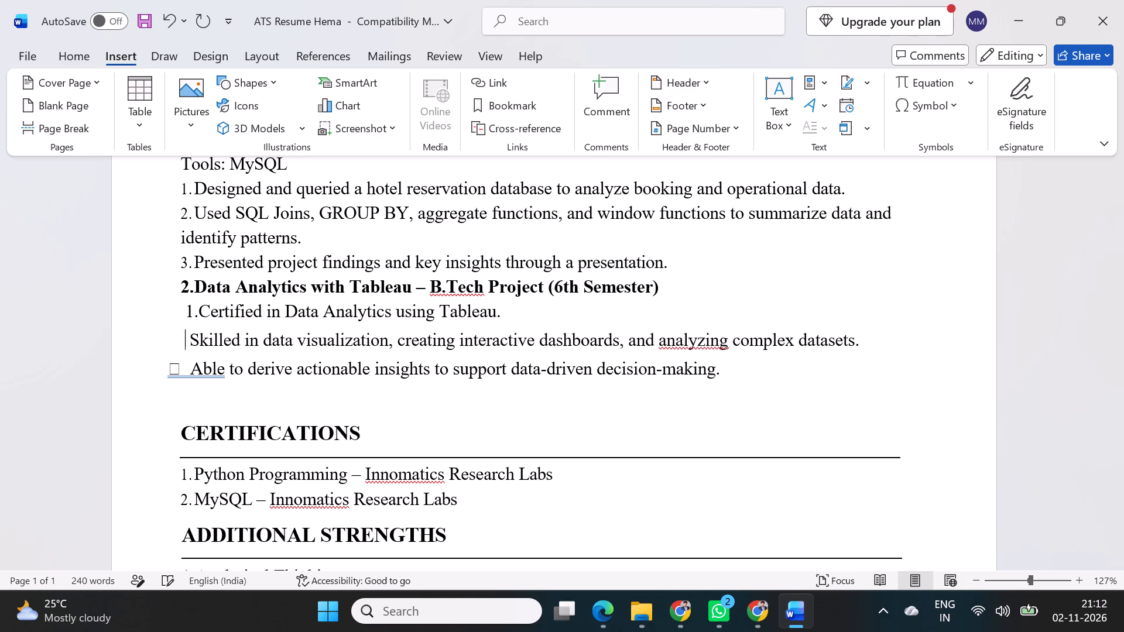
key("space")
type("2.")
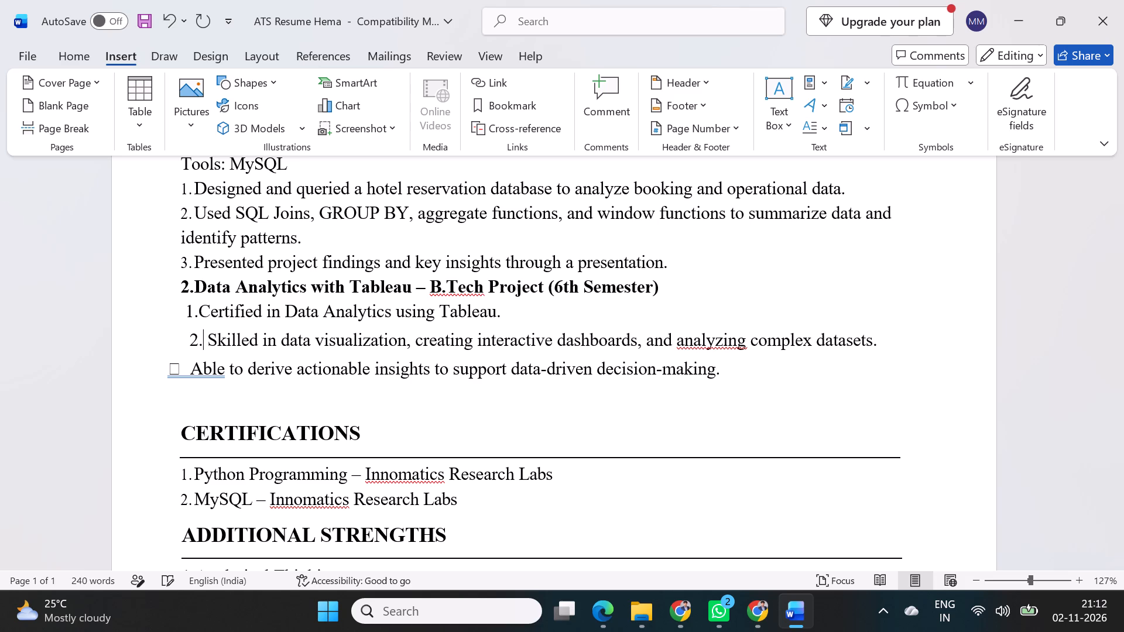
key("Left")
key("Left")
key("BackSpace")
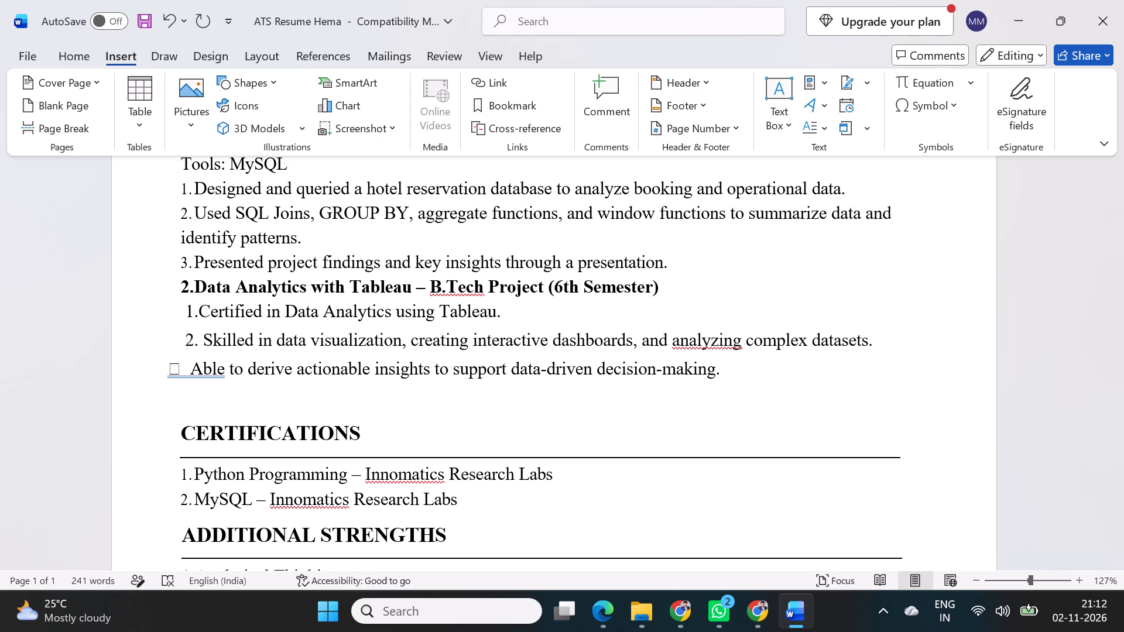
Replace the box symbol before "Able to derive actionable insights" with "3.", using leading spaces to align it with the points above.
key("Down")
key("Right")
key("BackSpace")
key("BackSpace")
key("BackSpace")
key("space")
key("space")
key("space")
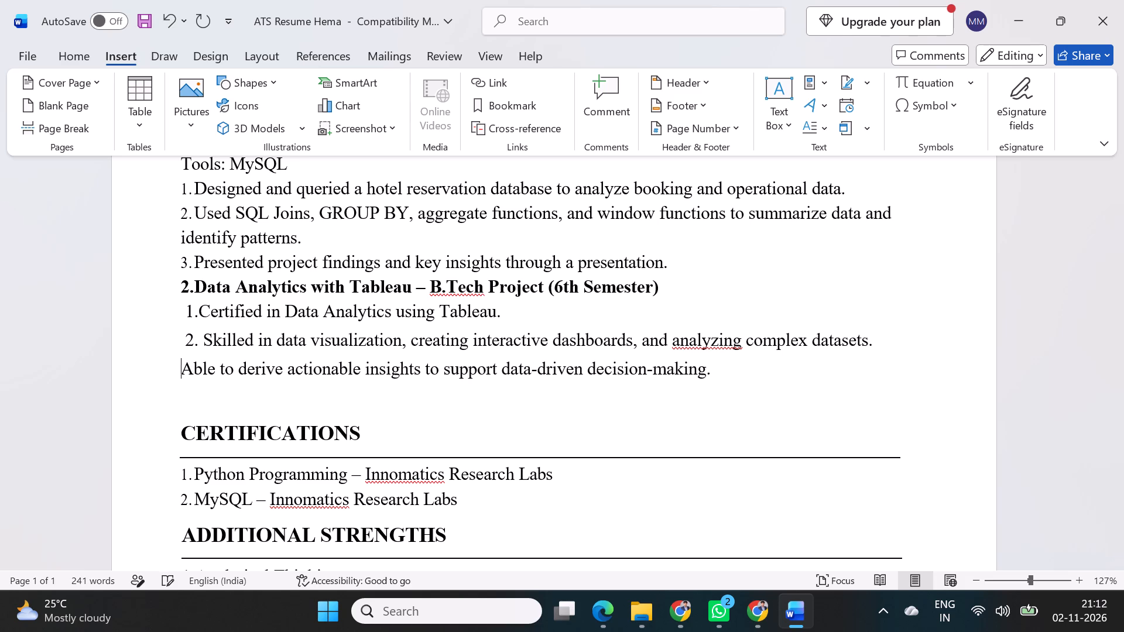
key("space")
key("space")
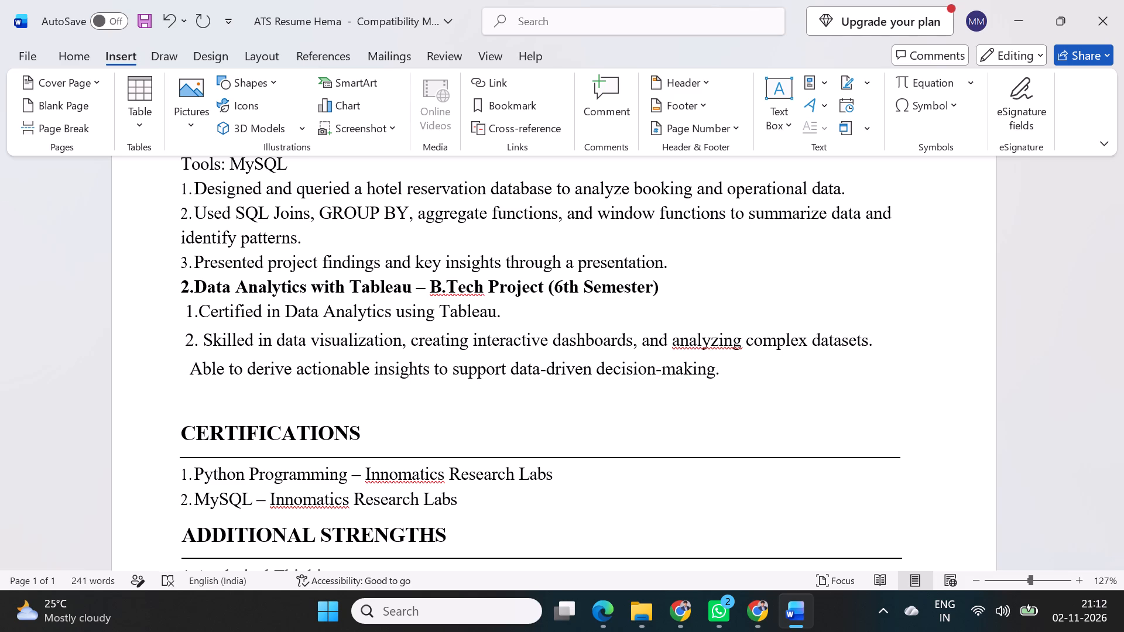
type("3.")
key("Left")
key("Left")
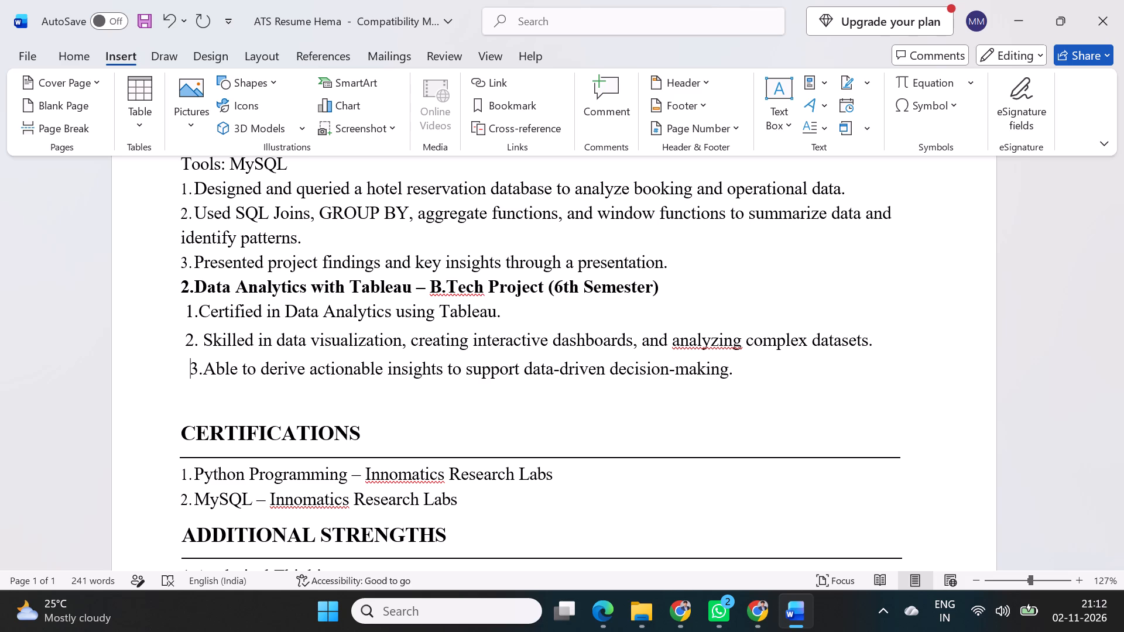
key("BackSpace")
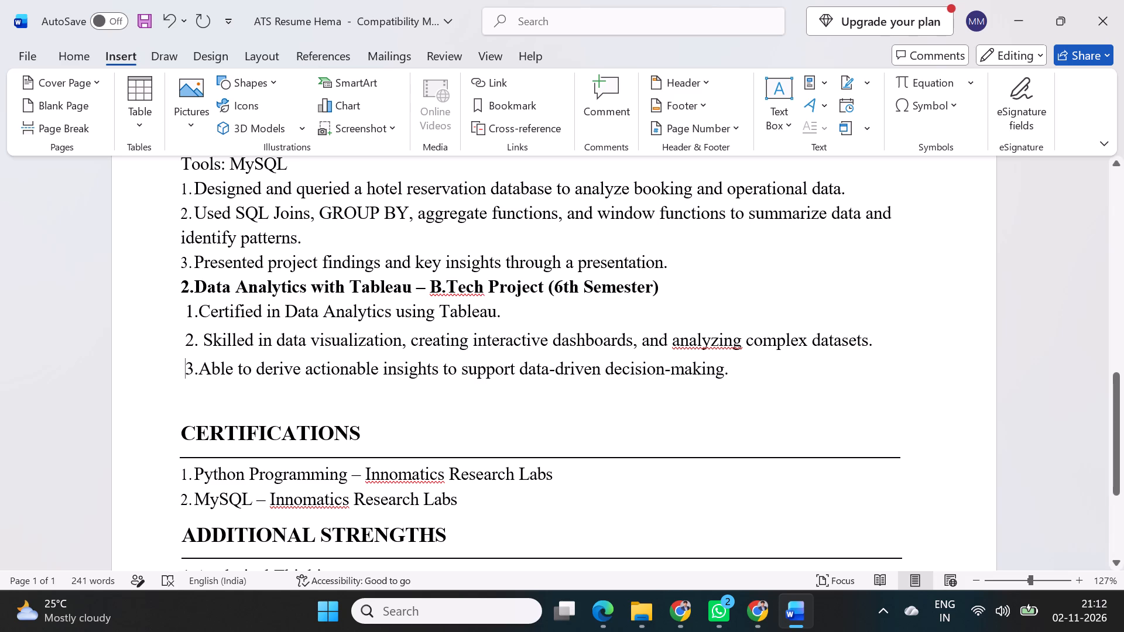
Delete the empty line between the third Tableau project point and the CERTIFICATIONS heading.
scroll(205, 360, "up", 2)
left_click(195, 514)
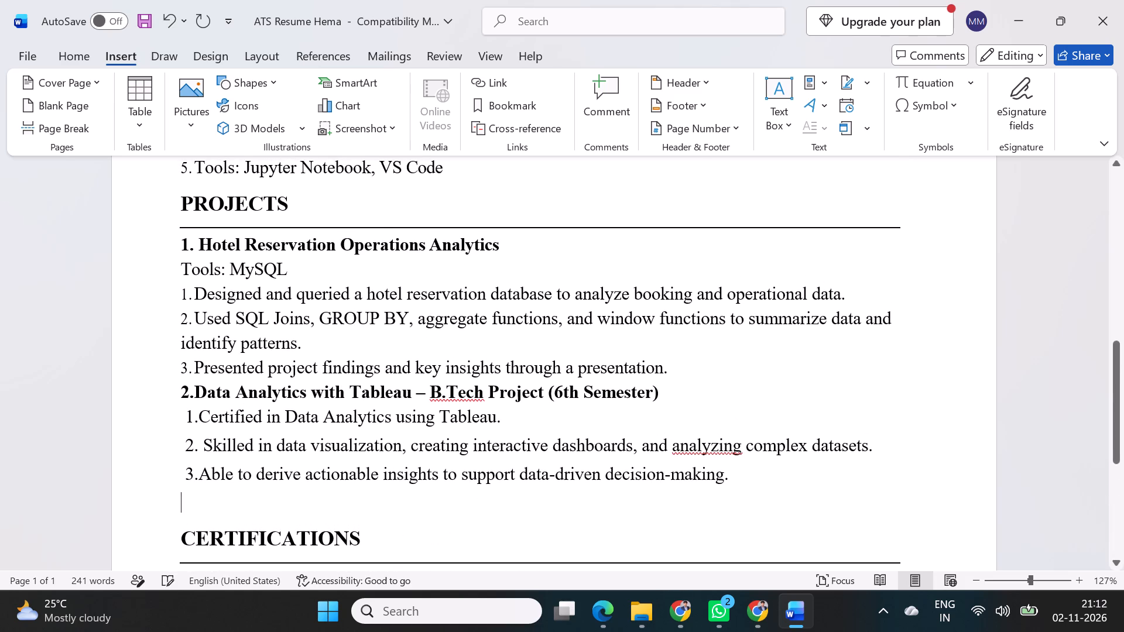
key("BackSpace")
key("BackSpace")
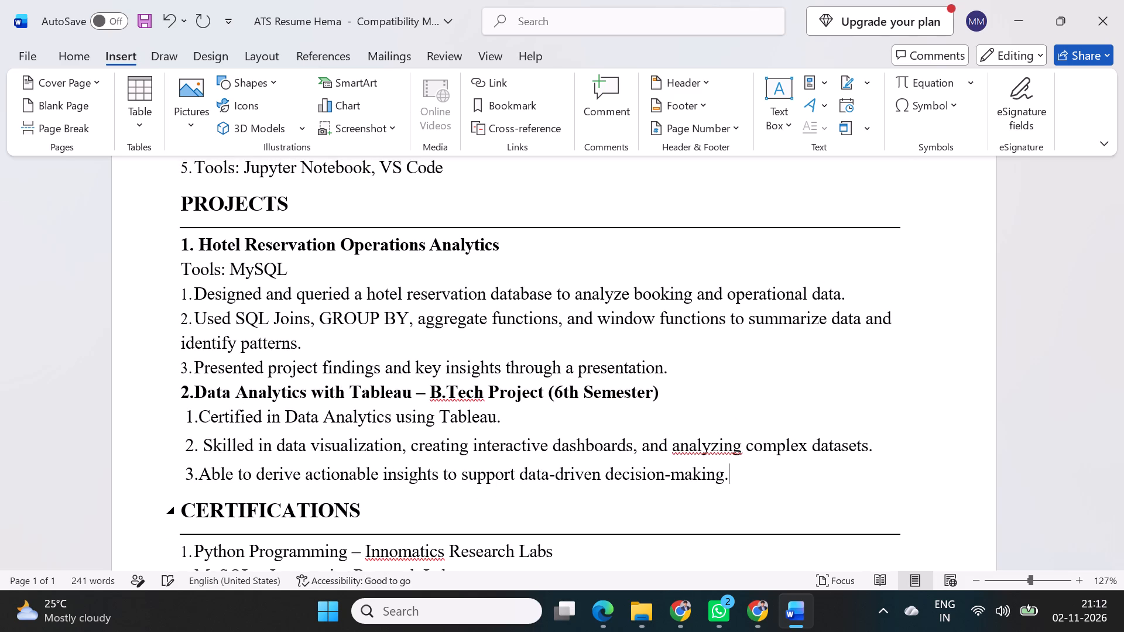
Review the resume's layout from the Technical Skills section through Additional Strengths.
scroll(195, 514, "down", 7)
scroll(246, 492, "down", 4)
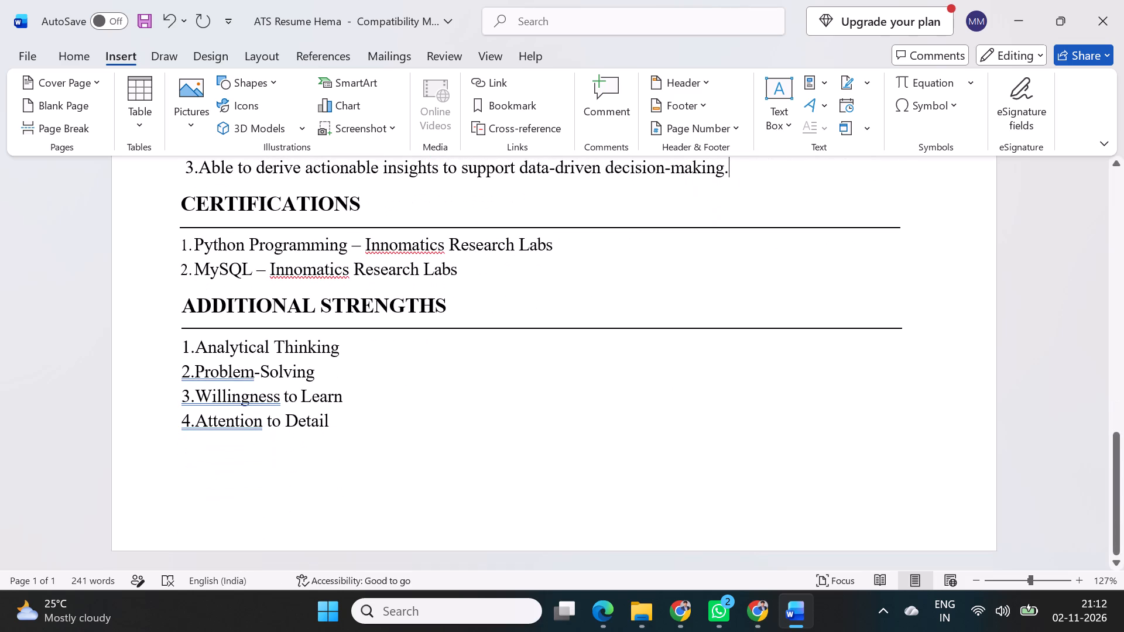
scroll(321, 483, "up", 4)
scroll(255, 463, "up", 2)
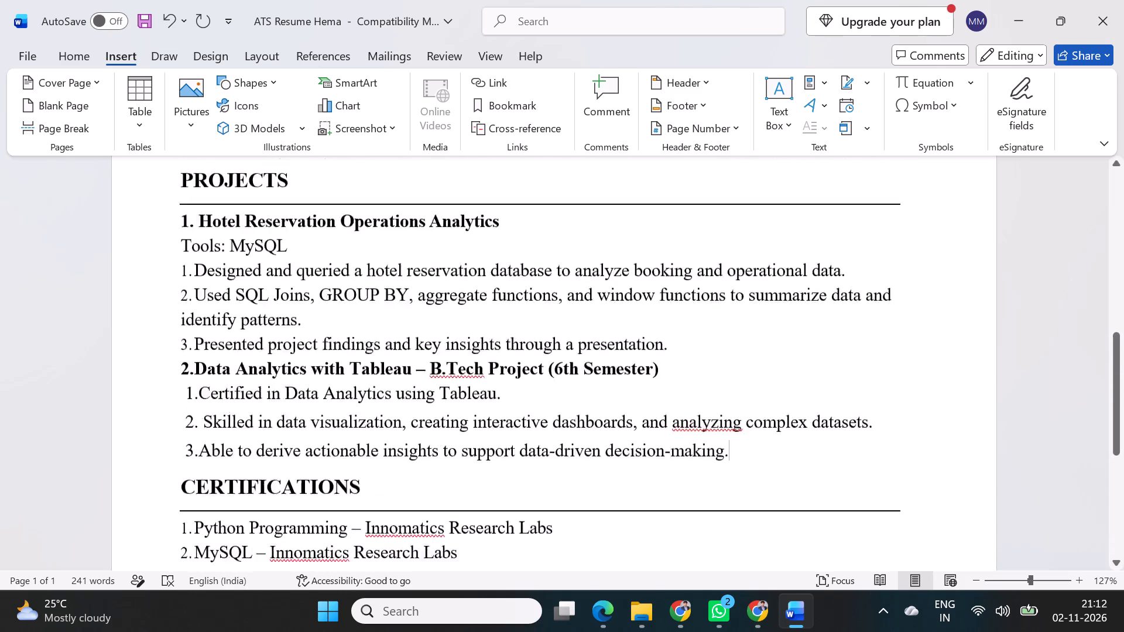
scroll(255, 463, "up", 8)
scroll(257, 465, "down", 7)
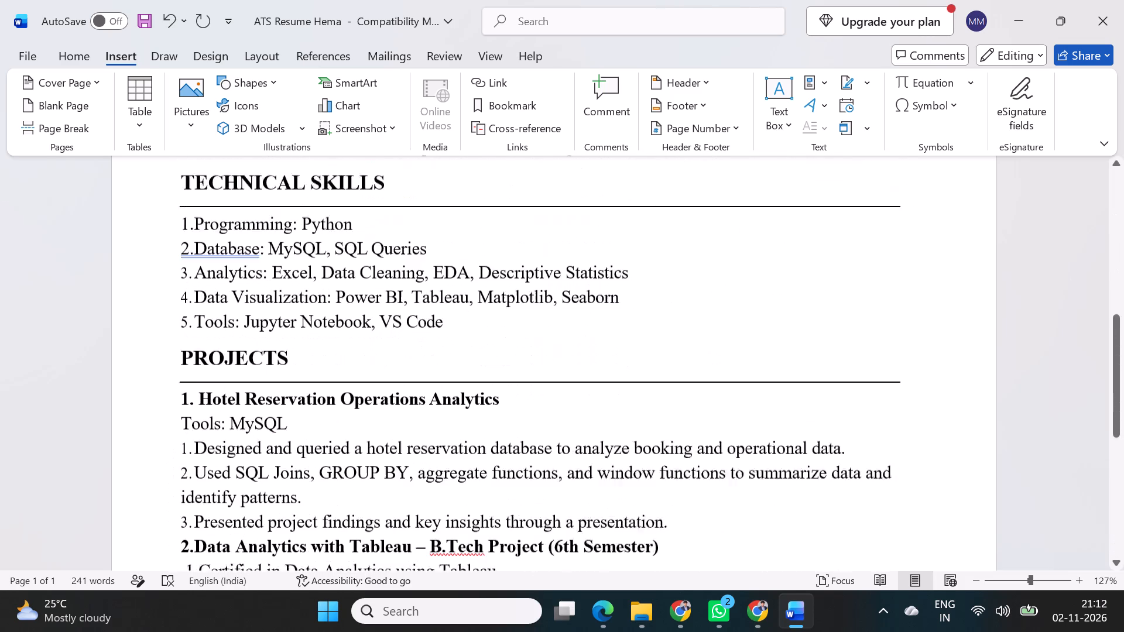
scroll(255, 458, "down", 1)
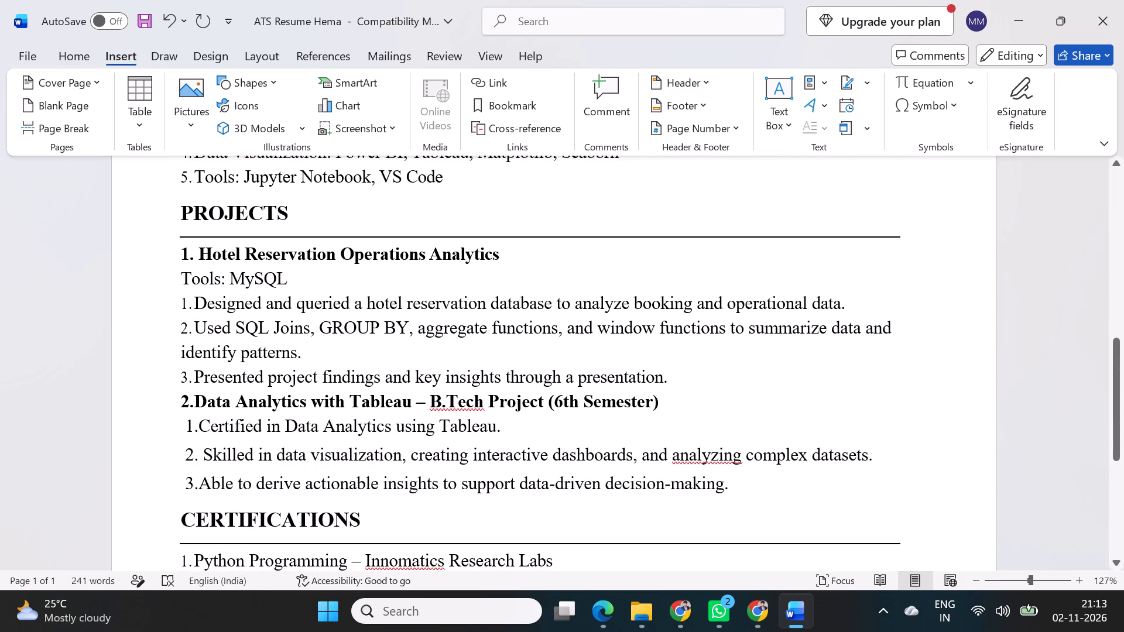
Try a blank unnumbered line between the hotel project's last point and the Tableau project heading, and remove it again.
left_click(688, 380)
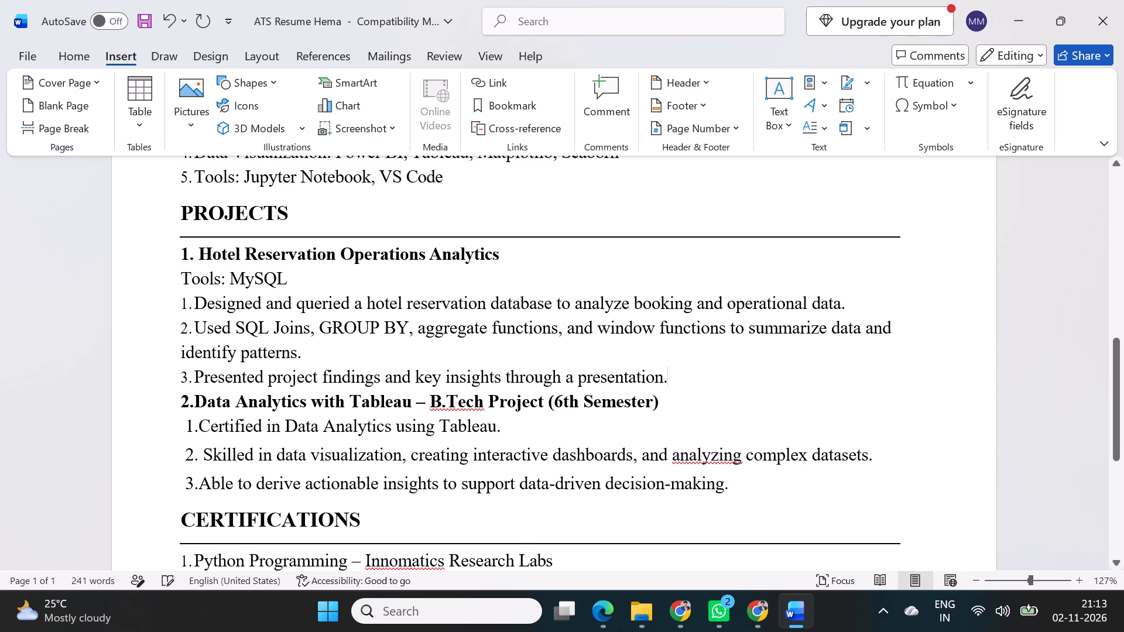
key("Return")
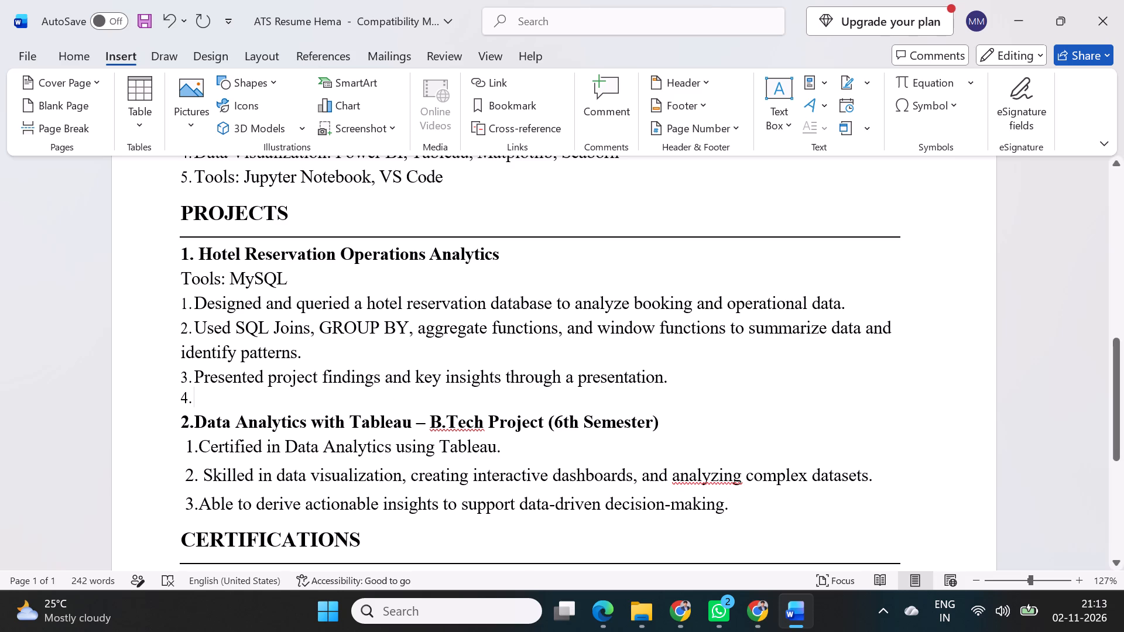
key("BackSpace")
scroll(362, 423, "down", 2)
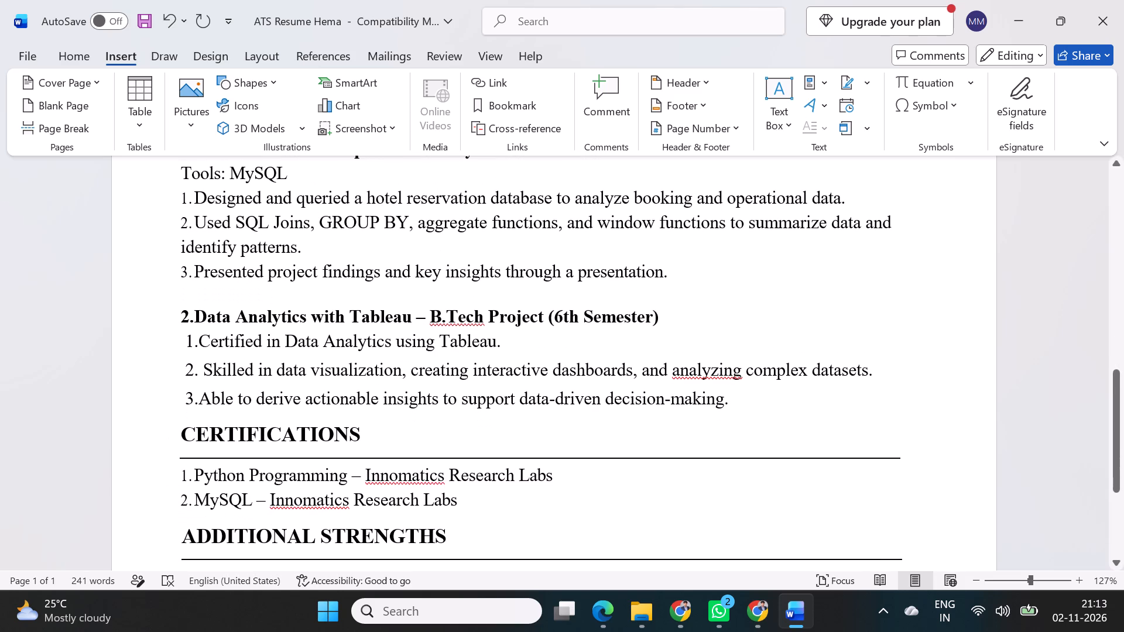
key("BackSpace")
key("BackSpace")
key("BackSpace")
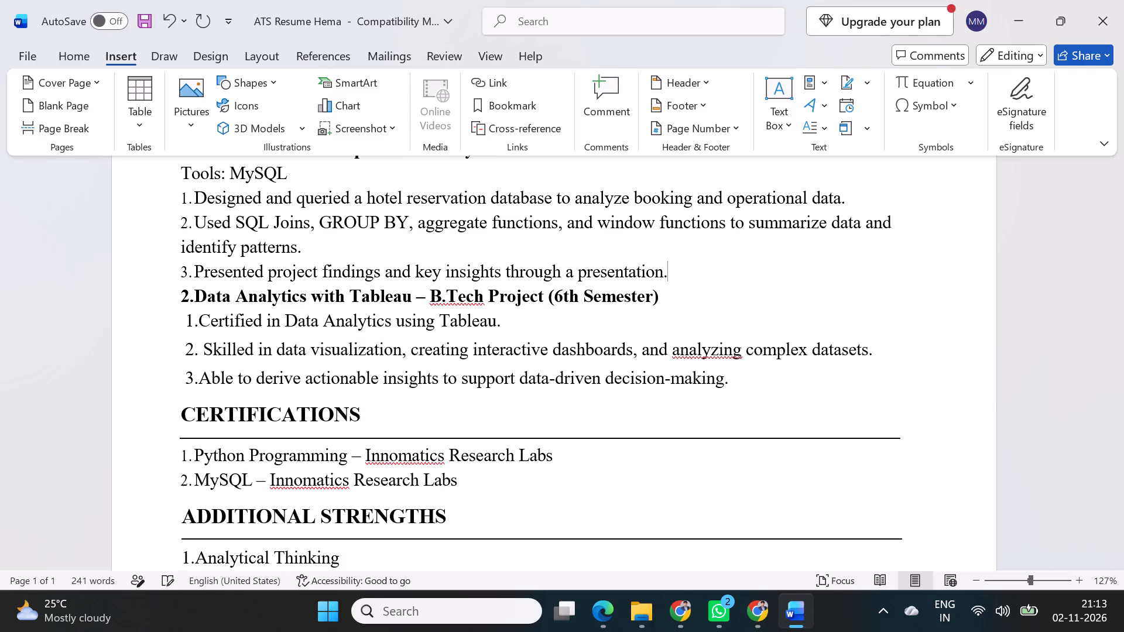
Check the spacing and numbering of the resume sections from Education down to Additional Strengths.
scroll(219, 316, "up", 1)
scroll(426, 370, "up", 2)
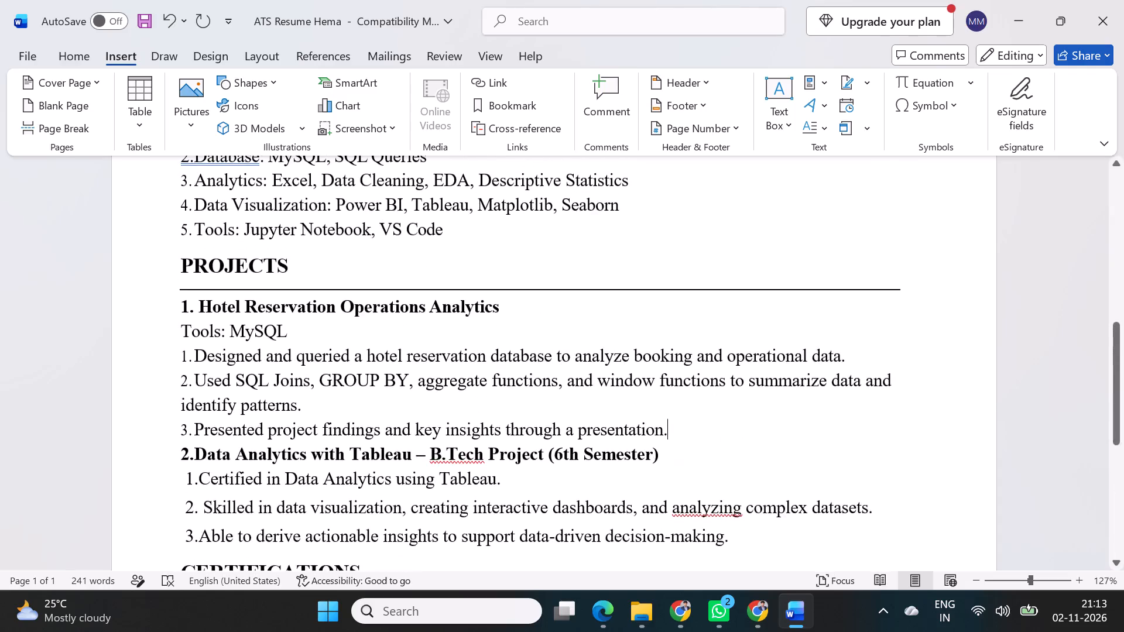
scroll(338, 353, "up", 8)
scroll(338, 353, "down", 9)
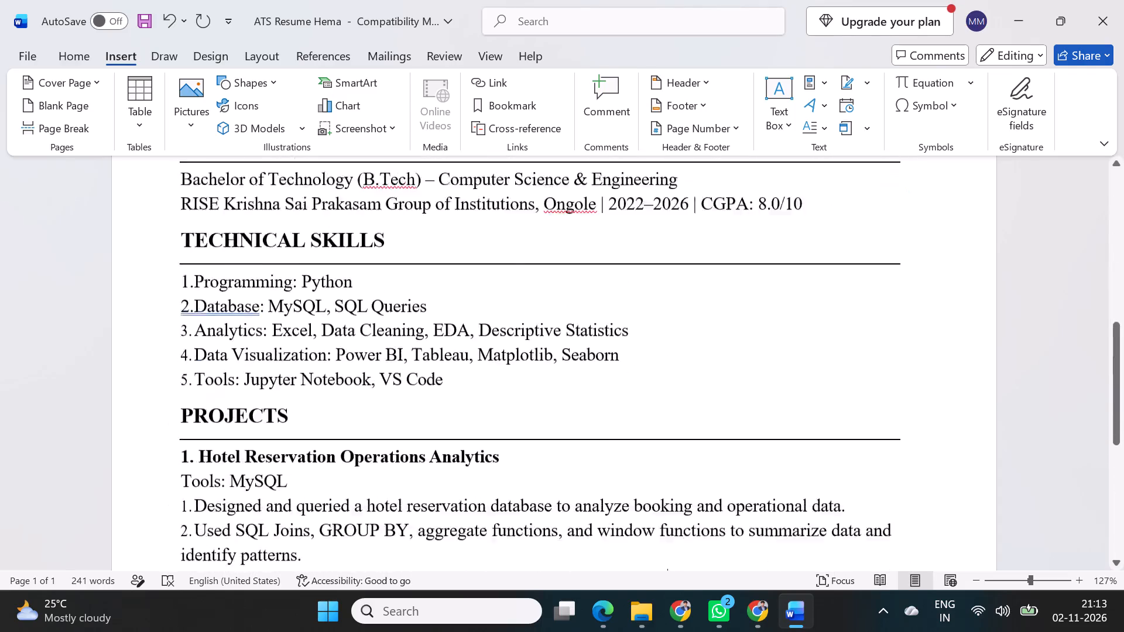
scroll(338, 353, "down", 6)
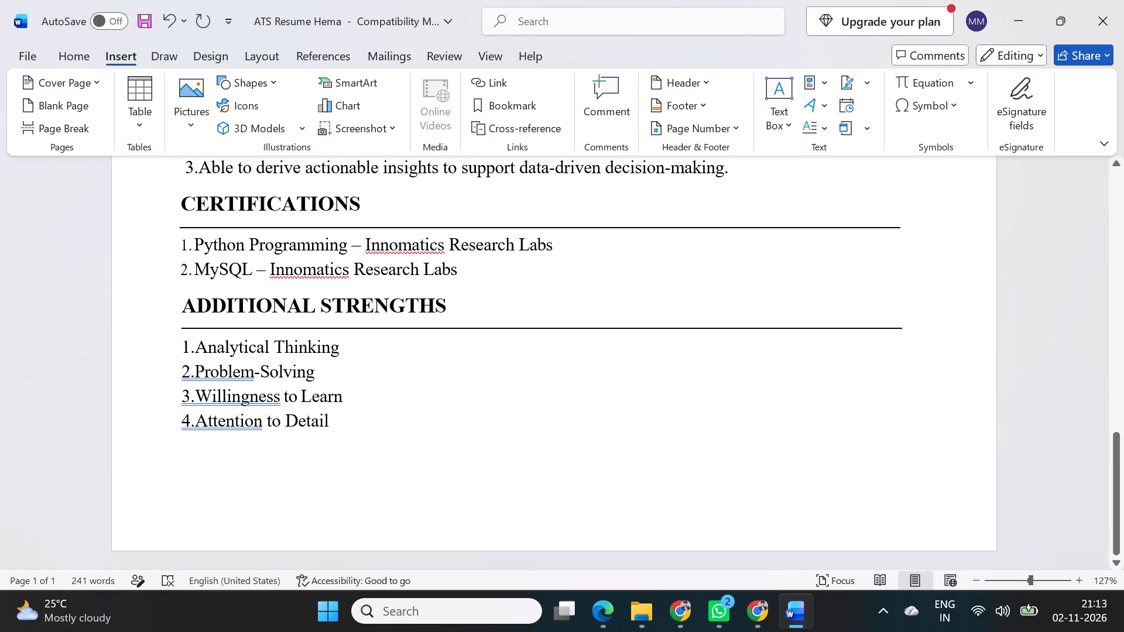
scroll(379, 418, "up", 8)
scroll(377, 422, "down", 3)
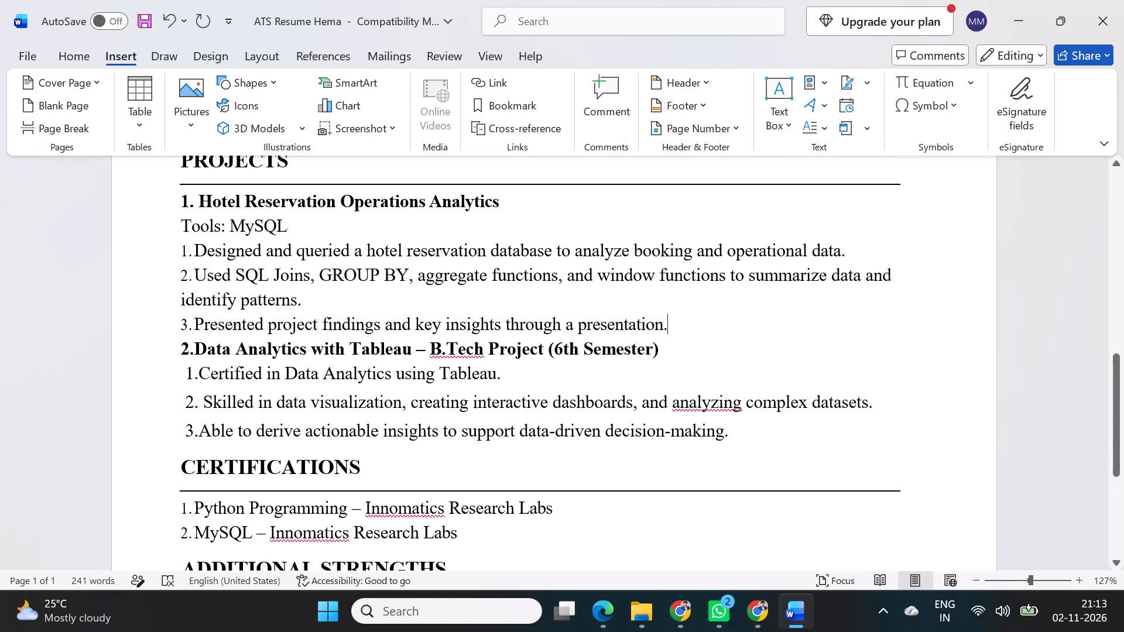
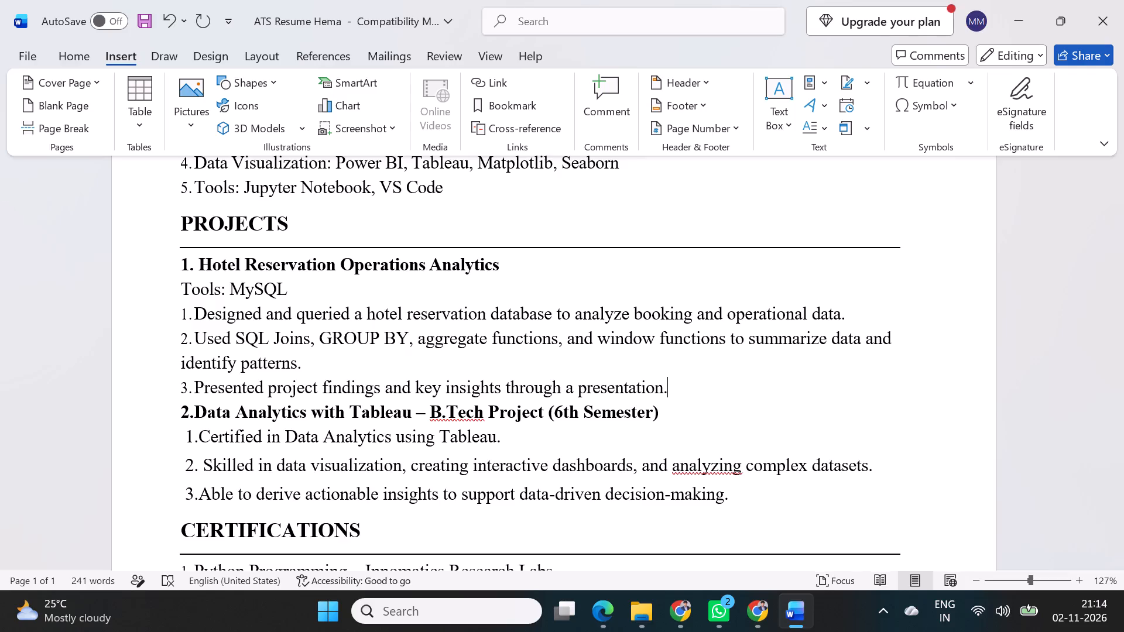
Proofread the whole resume once more, checking spacing and numbering from the profile through Projects, Certifications and Additional Strengths.
scroll(378, 419, "down", 3)
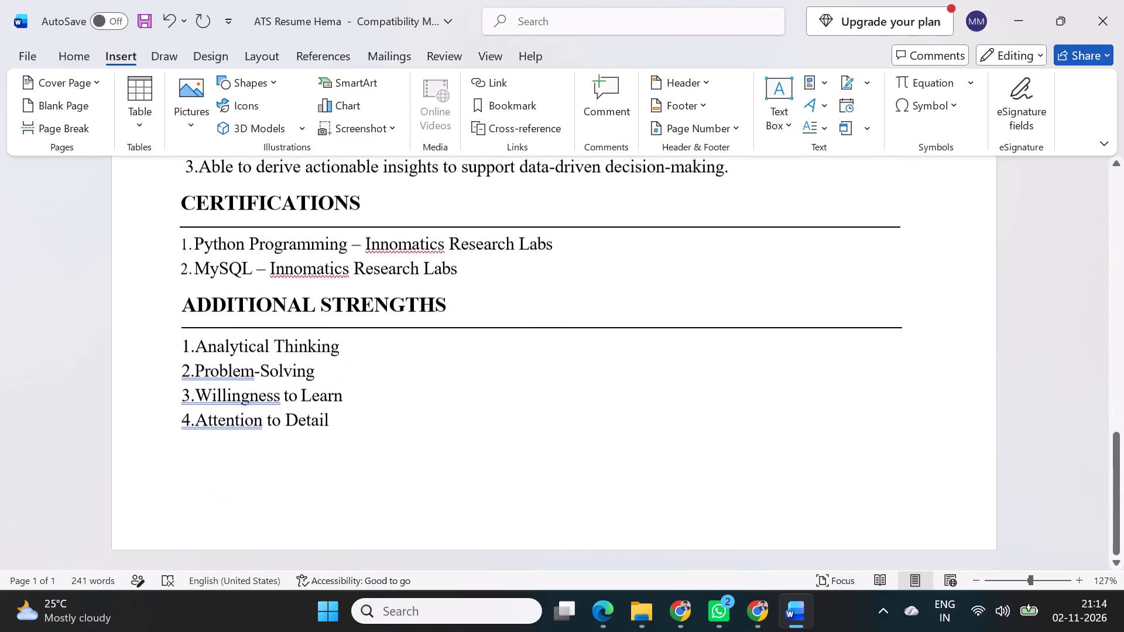
scroll(378, 419, "up", 3)
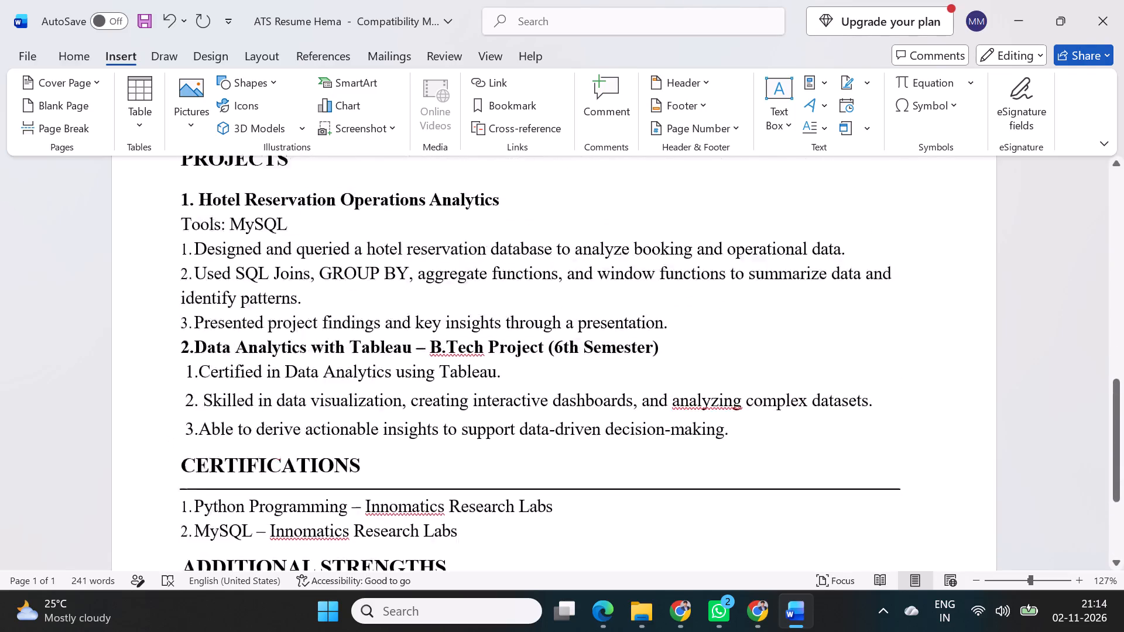
scroll(378, 419, "up", 3)
scroll(378, 419, "down", 2)
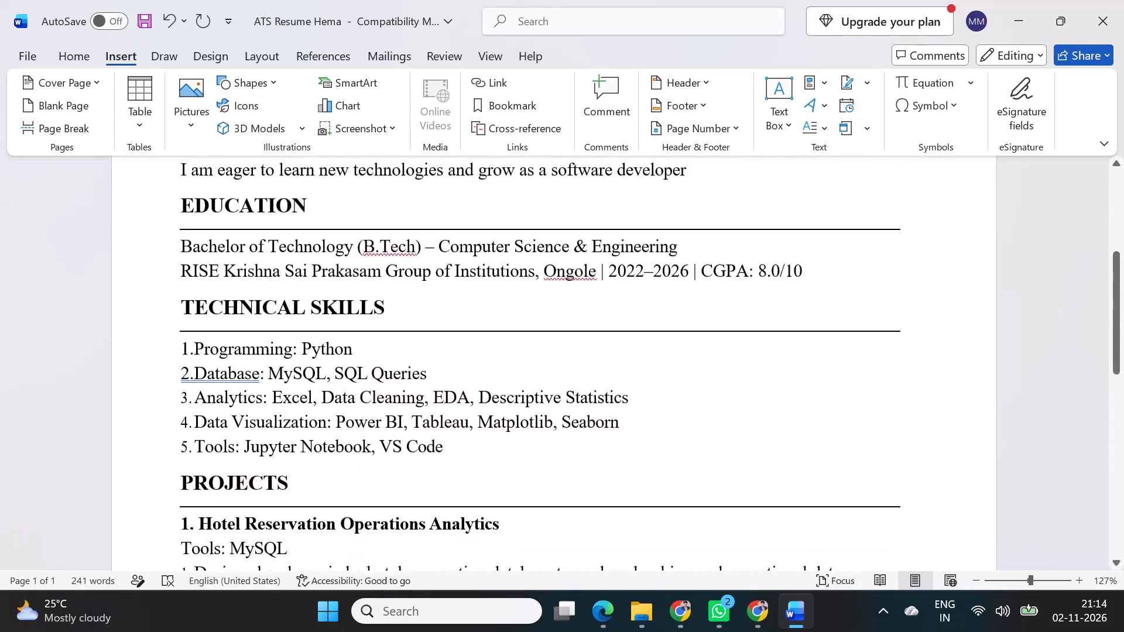
scroll(378, 419, "down", 1)
scroll(378, 419, "up", 1)
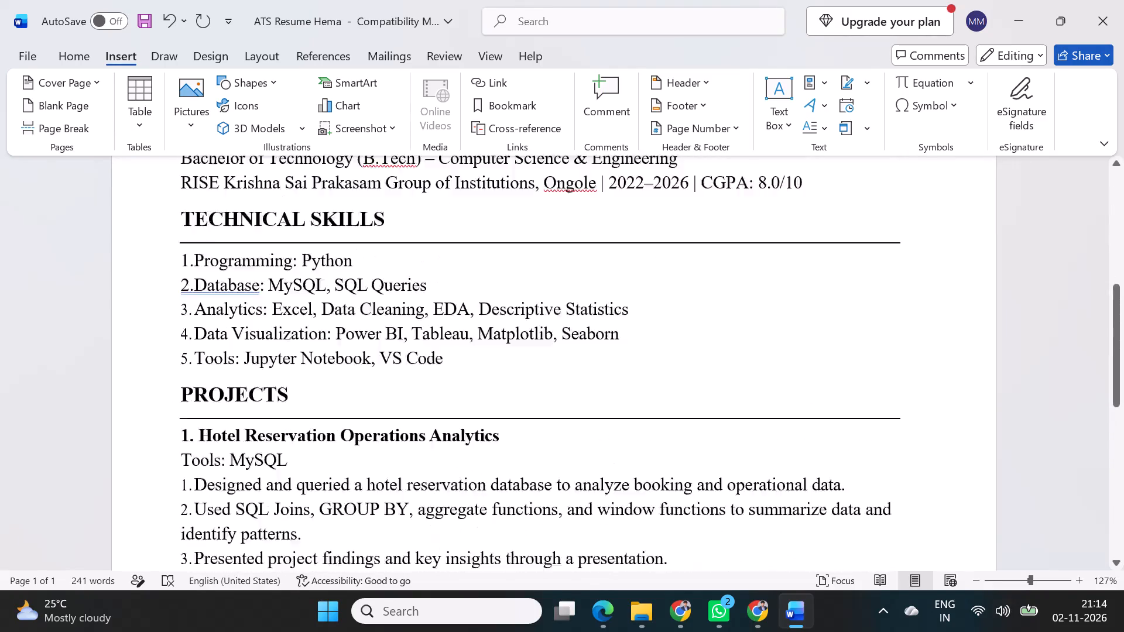
scroll(378, 419, "up", 1)
scroll(378, 419, "down", 2)
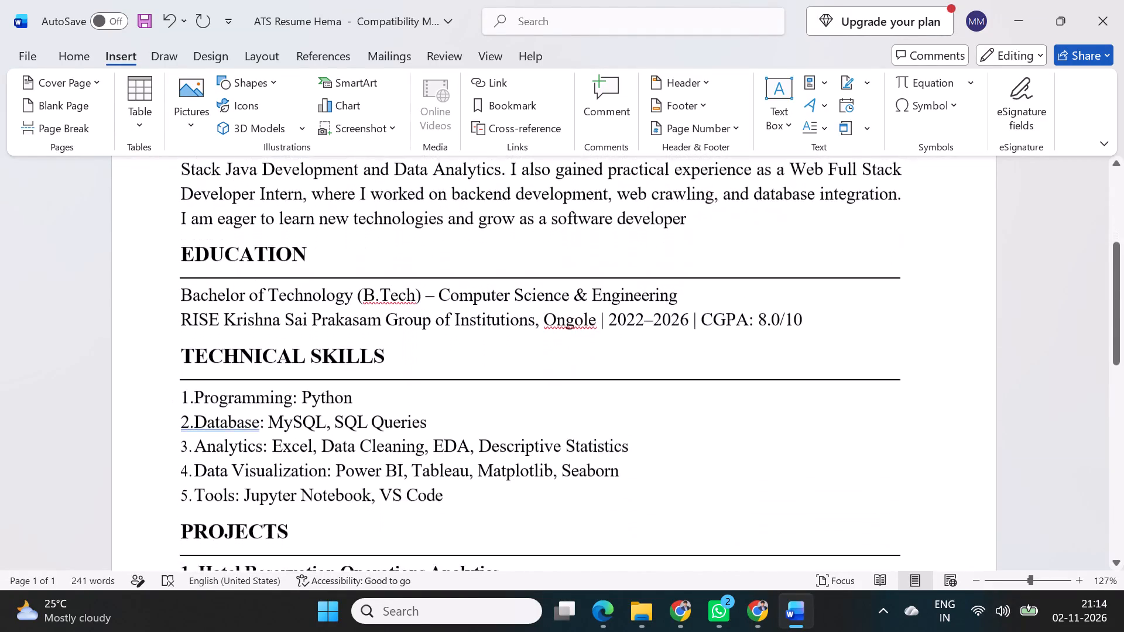
scroll(378, 419, "down", 3)
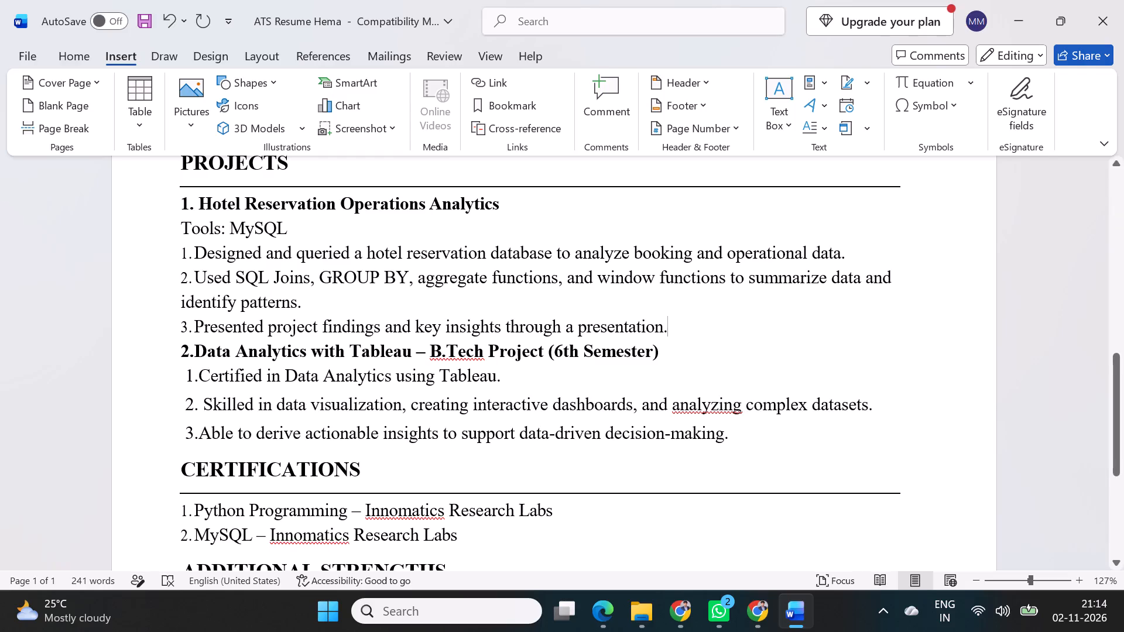
scroll(766, 313, "up", 16)
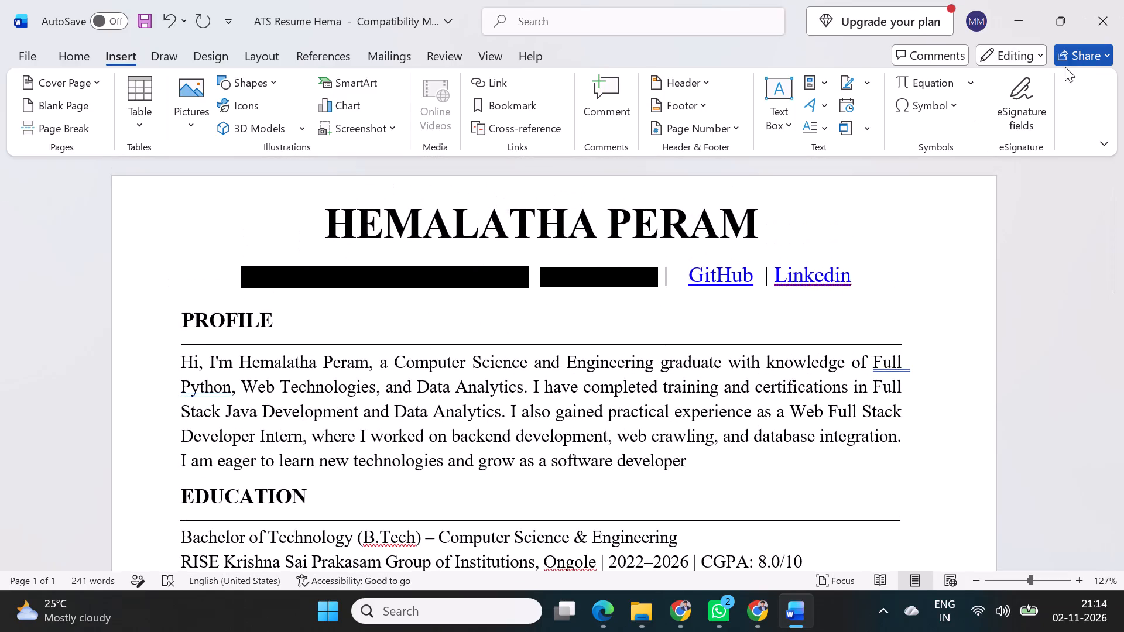
Save a copy of the resume in Downloads as a Word Document named ATS Resume Hema1, accepting the upgrade to the newest file format.
left_click(1085, 54)
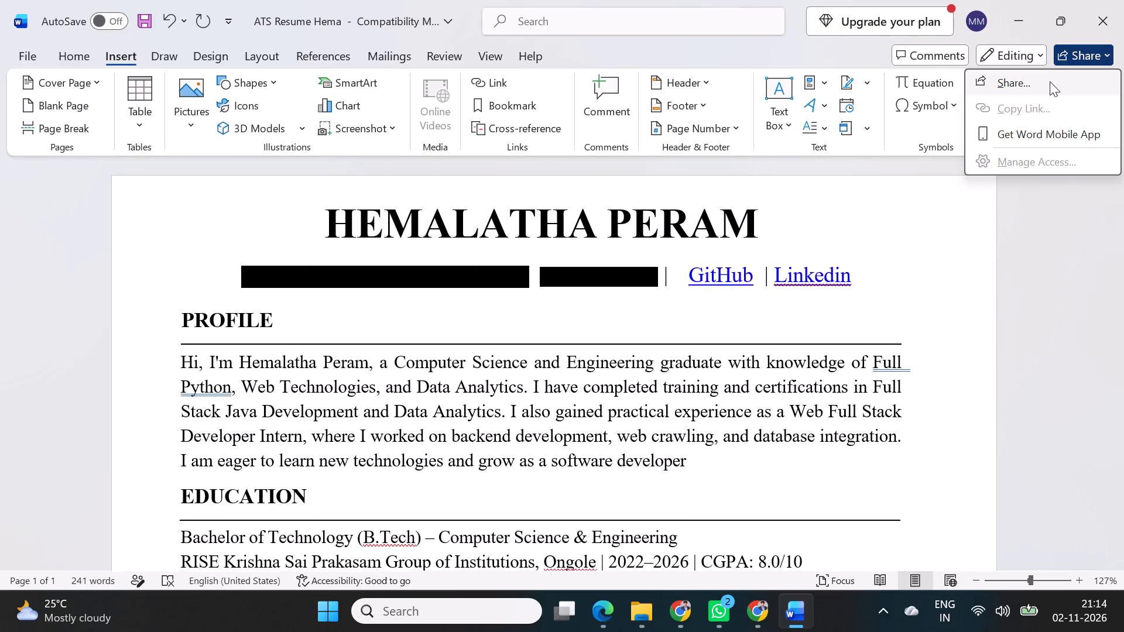
left_click(26, 54)
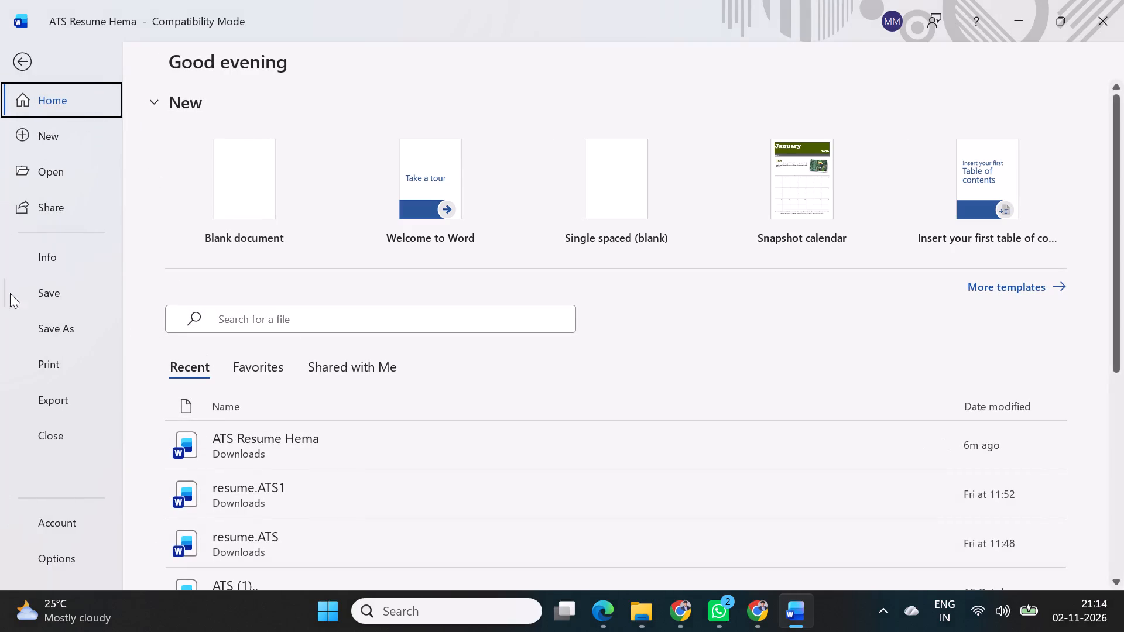
left_click(44, 331)
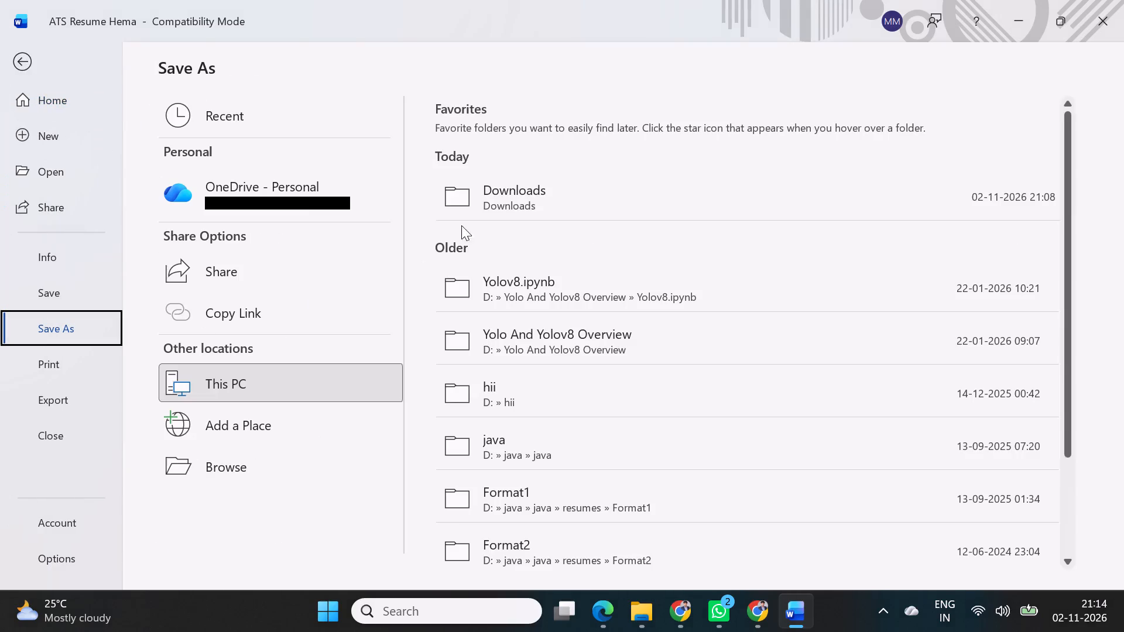
left_click(509, 197)
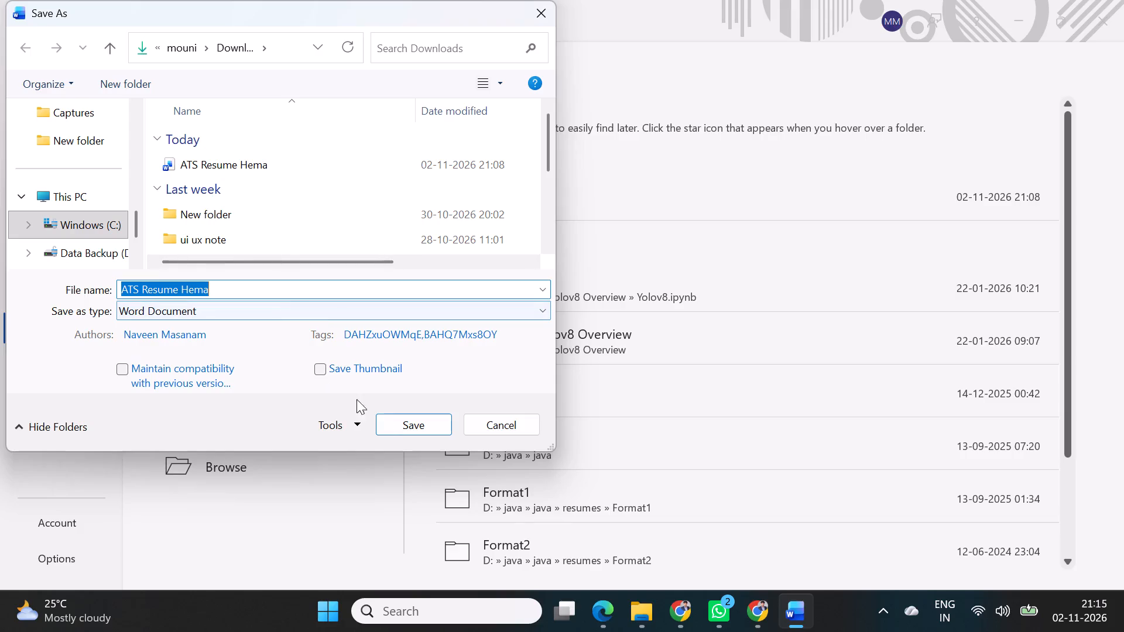
left_click(247, 290)
key("1")
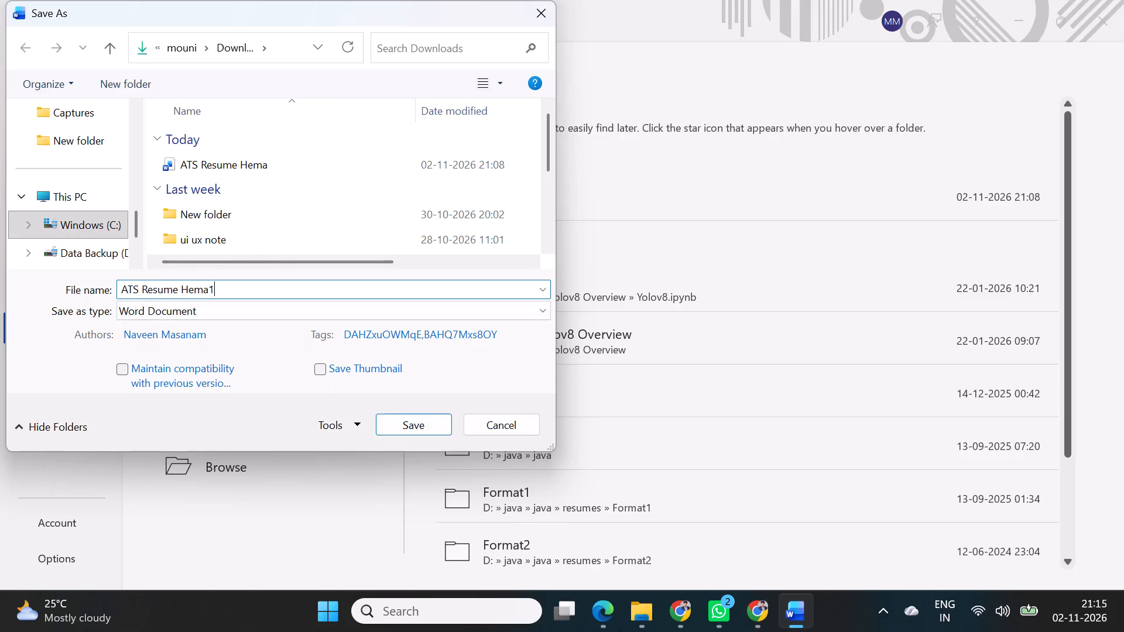
left_click(409, 419)
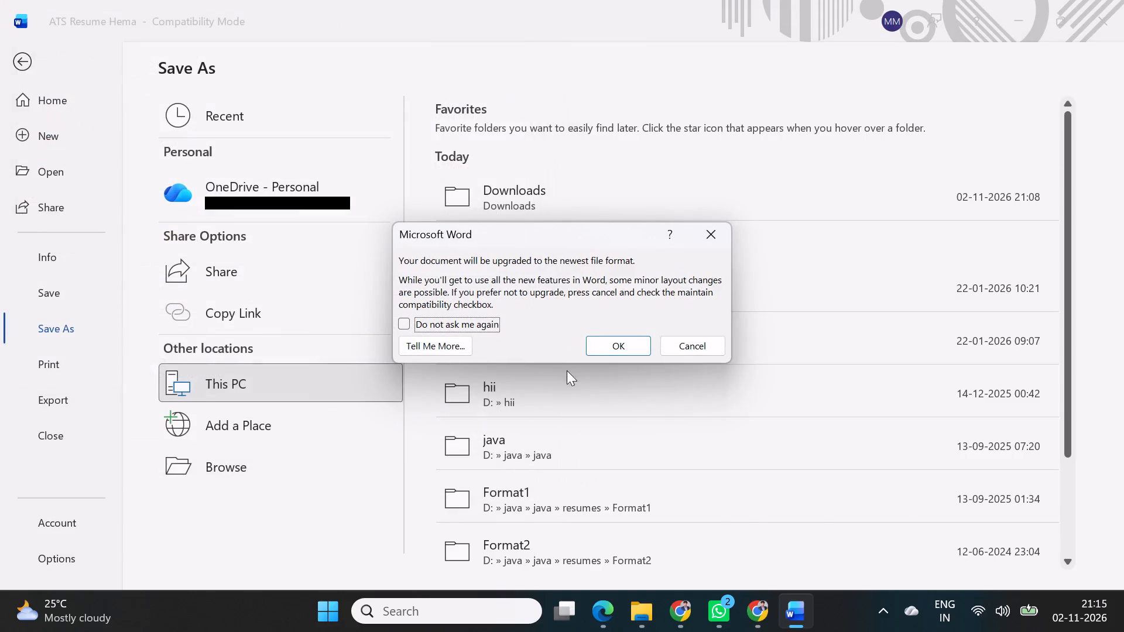
left_click(605, 341)
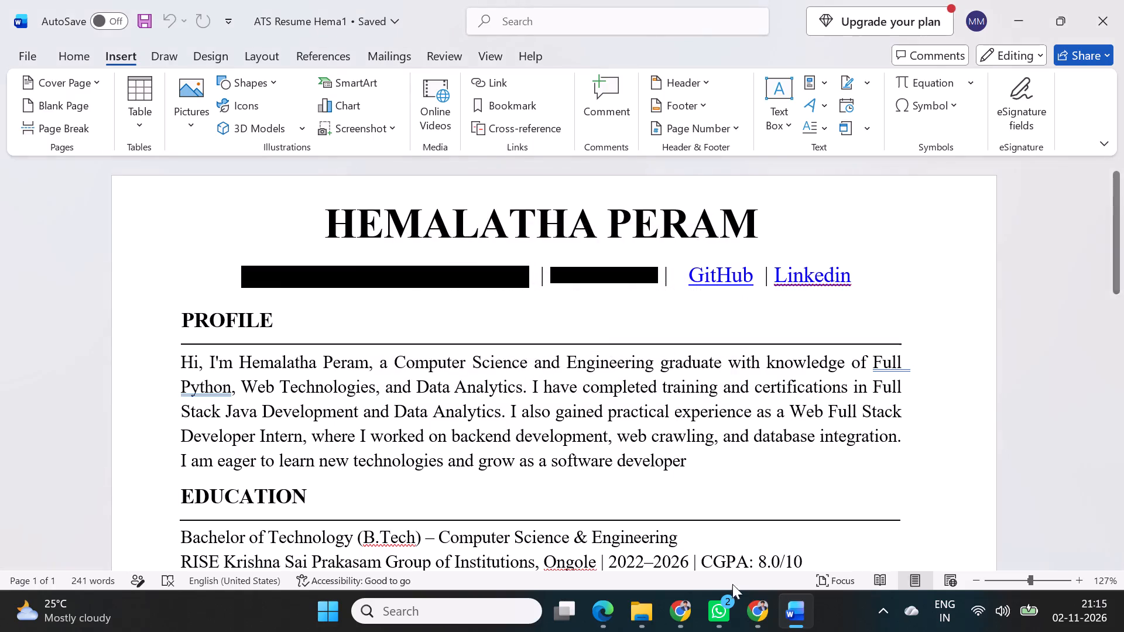
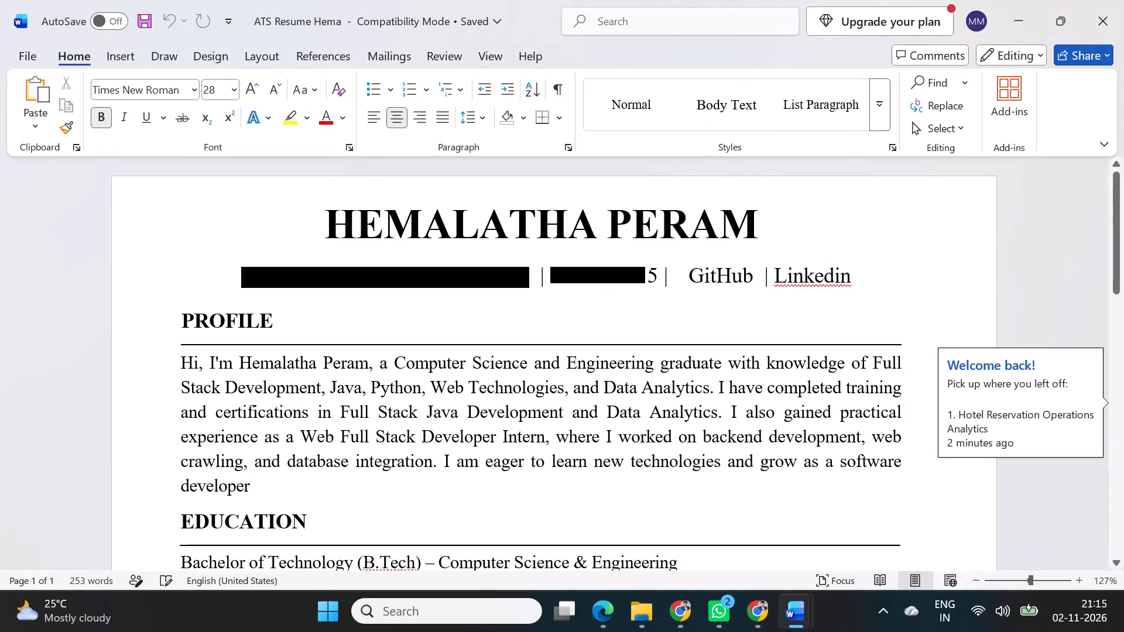
Check the original resume and the saved ATS Resume Hema1 copy in Word, opening the copy from the Downloads folder.
scroll(923, 325, "down", 7)
scroll(889, 332, "up", 8)
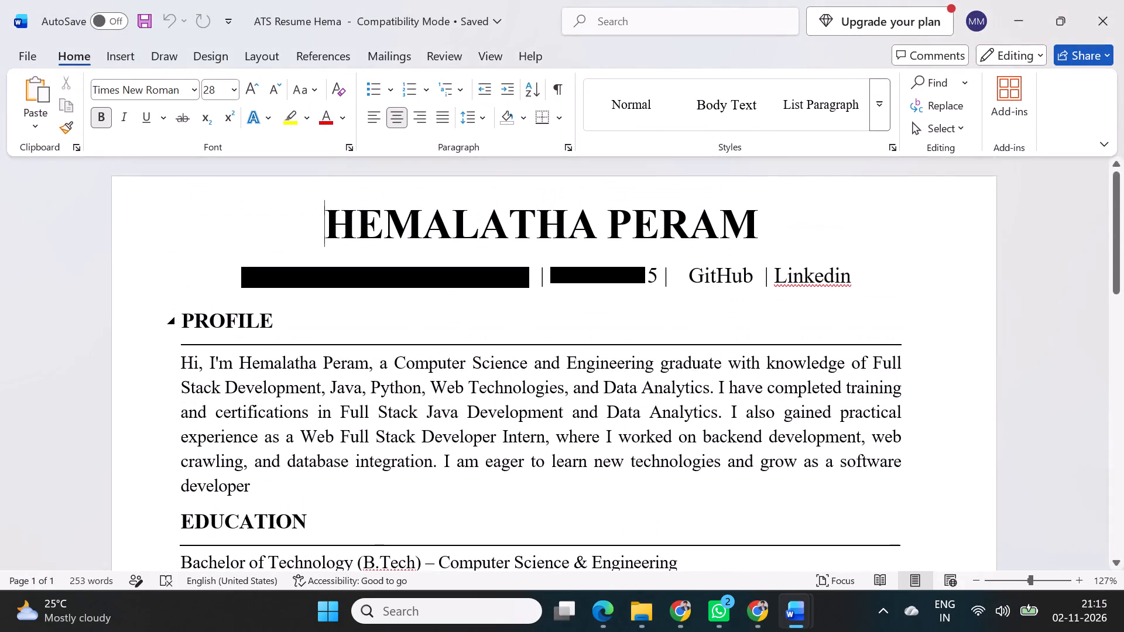
left_click(1018, 10)
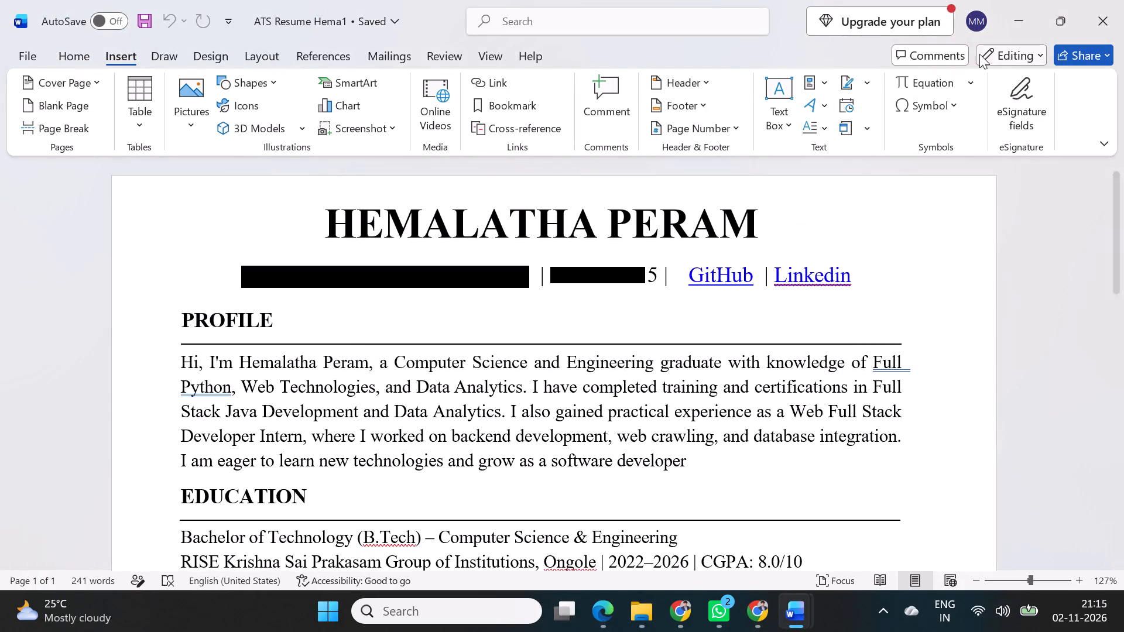
left_click(1010, 22)
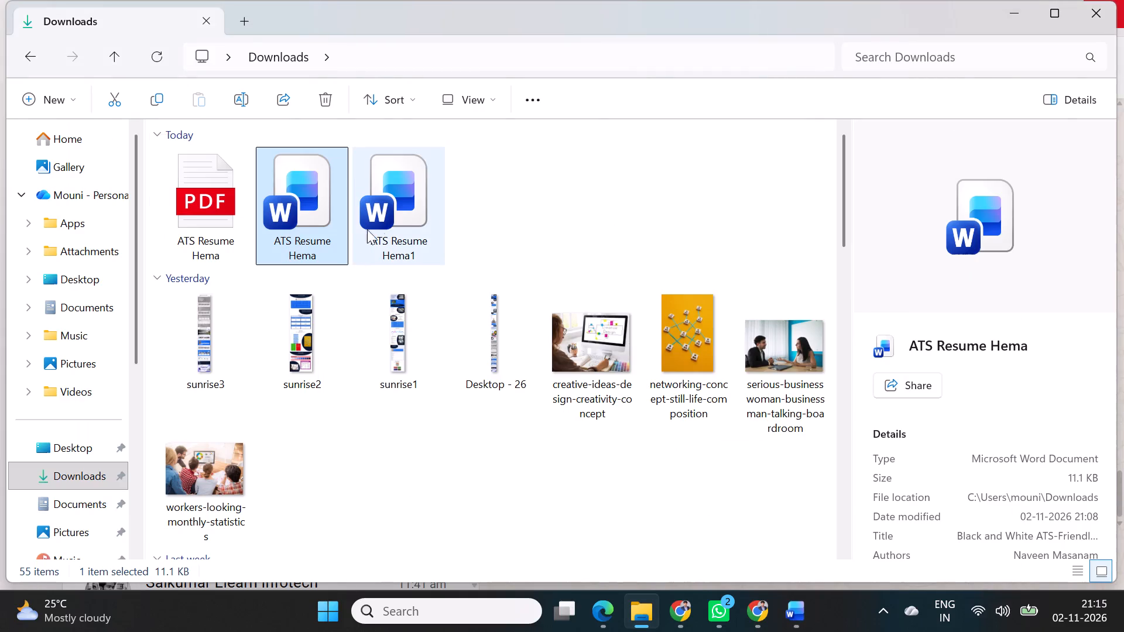
double_click(375, 224)
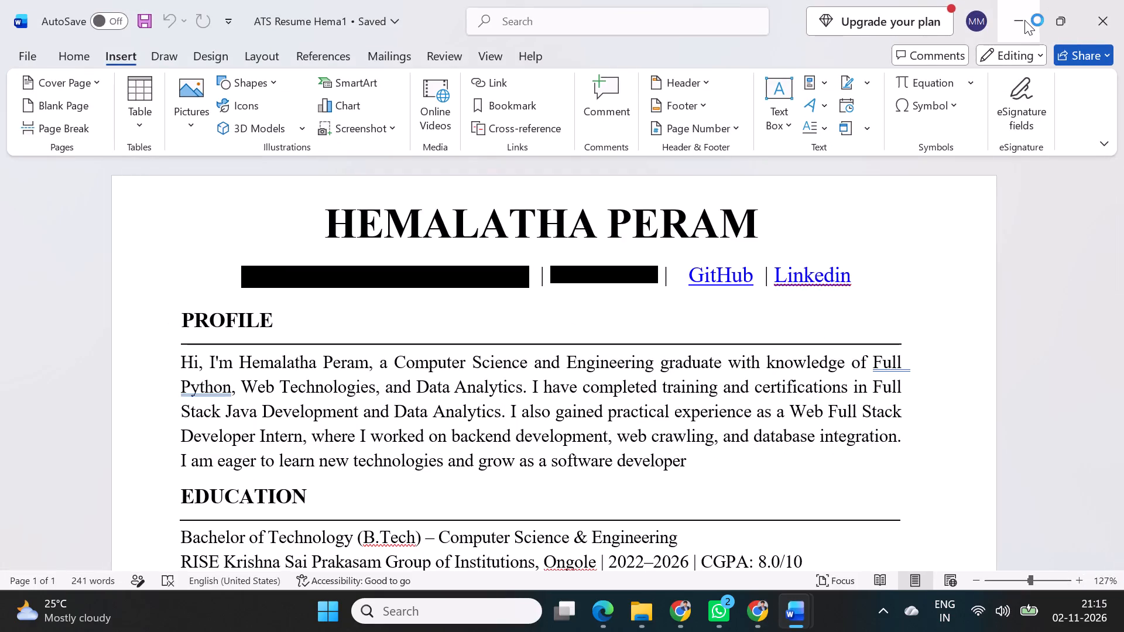
left_click(1022, 22)
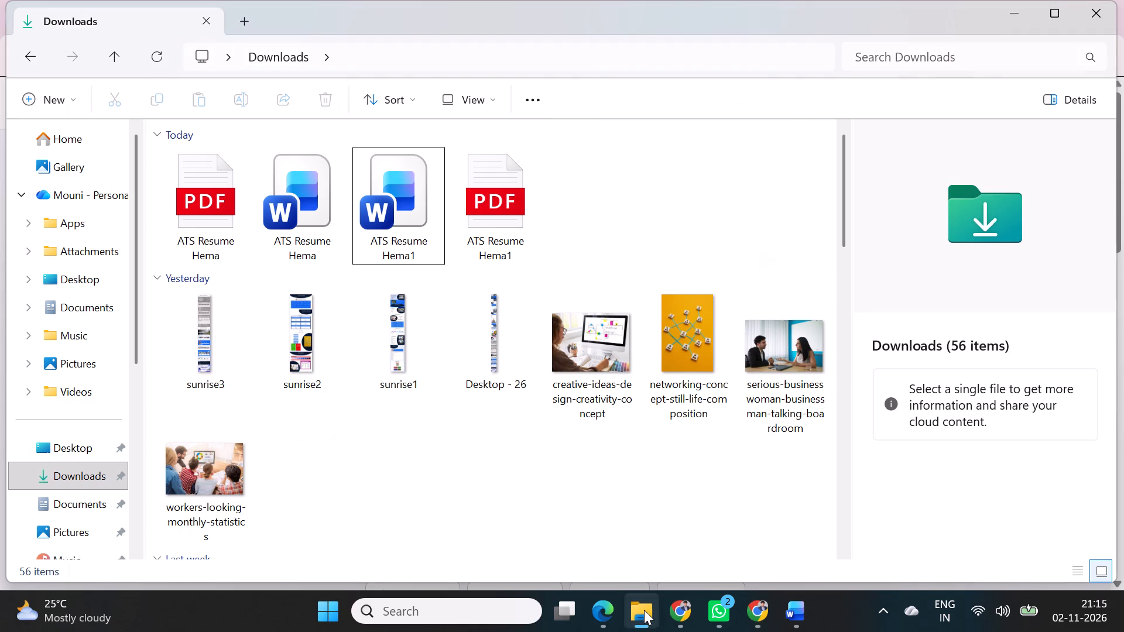
left_click(488, 226)
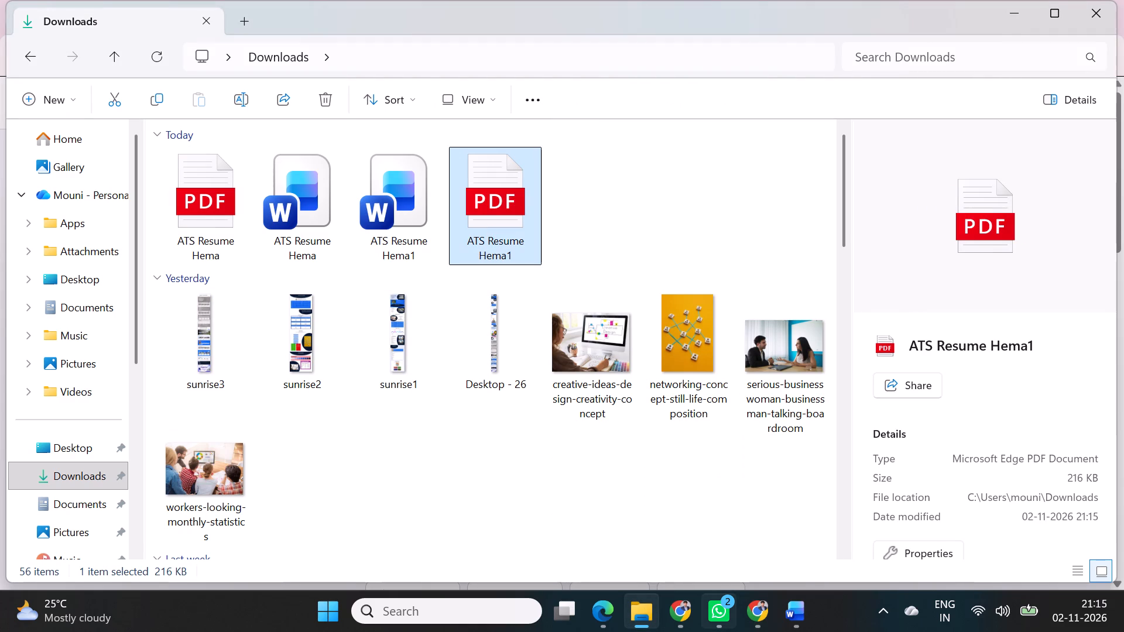
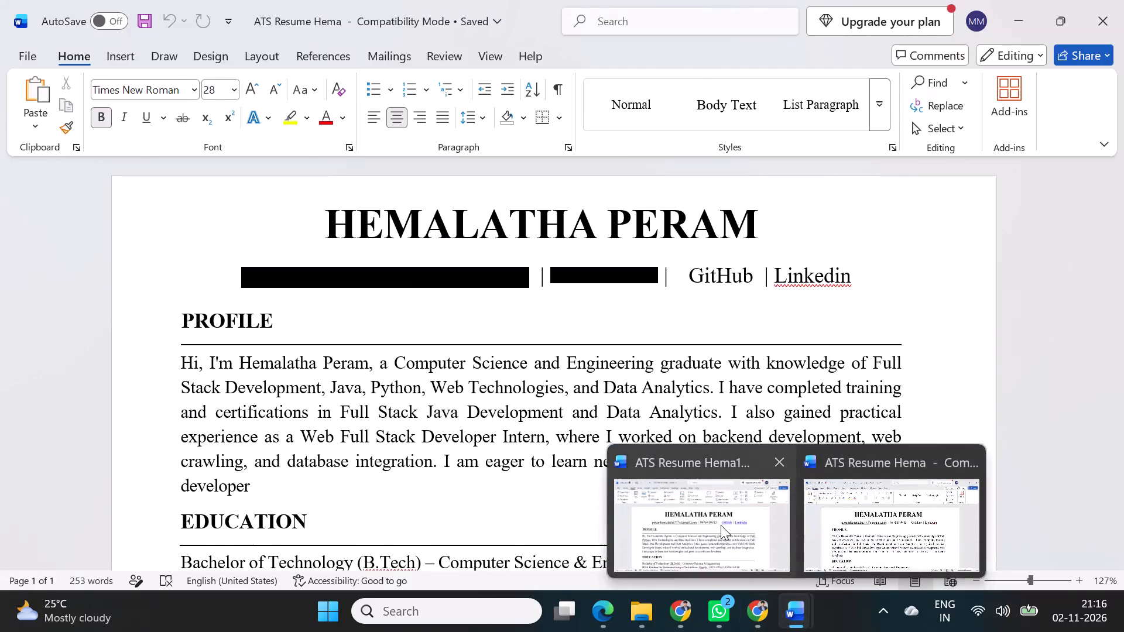
In the ATS Resume Hema1 document, copy the Data Analytics with Tableau project heading with its three points and paste a duplicate directly below it.
left_click(721, 525)
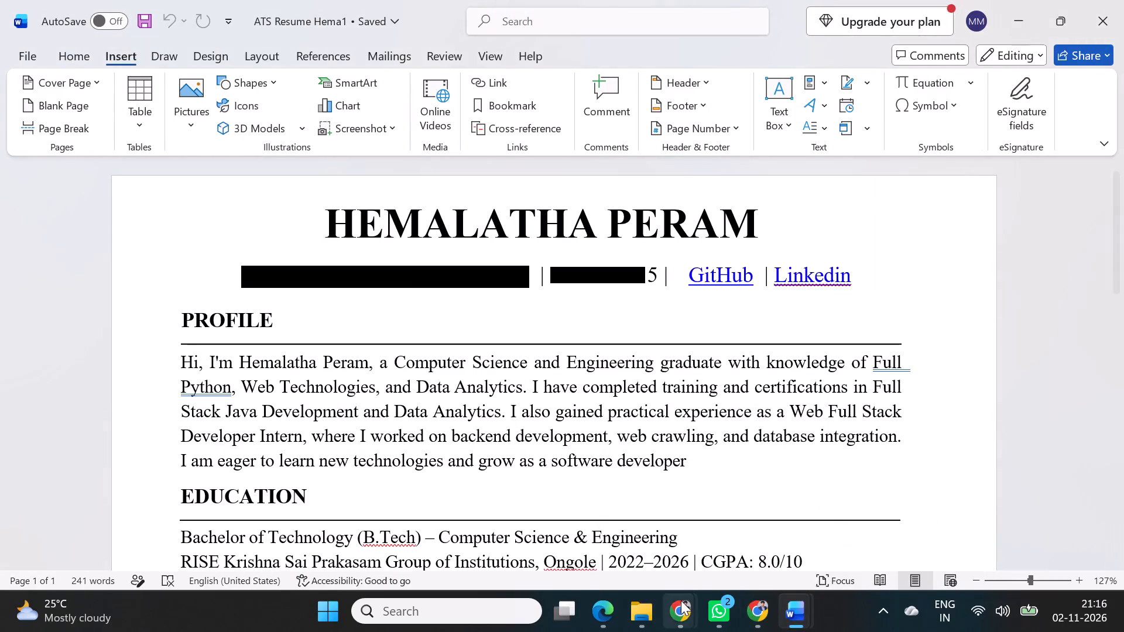
scroll(655, 457, "down", 6)
scroll(450, 352, "down", 17)
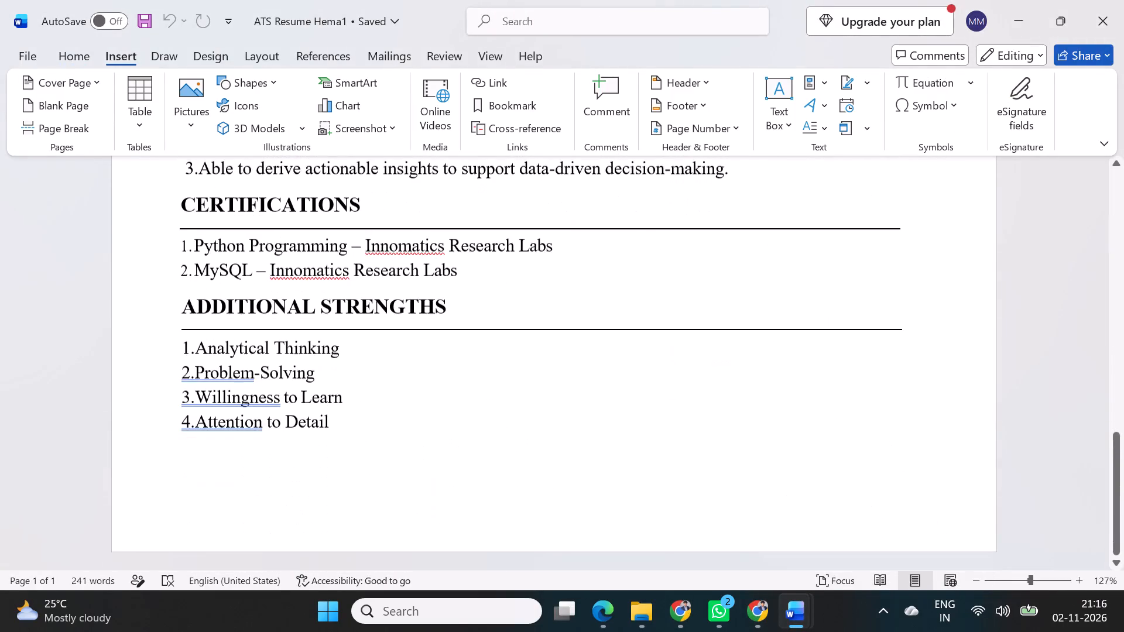
scroll(451, 320, "up", 2)
scroll(344, 308, "up", 1)
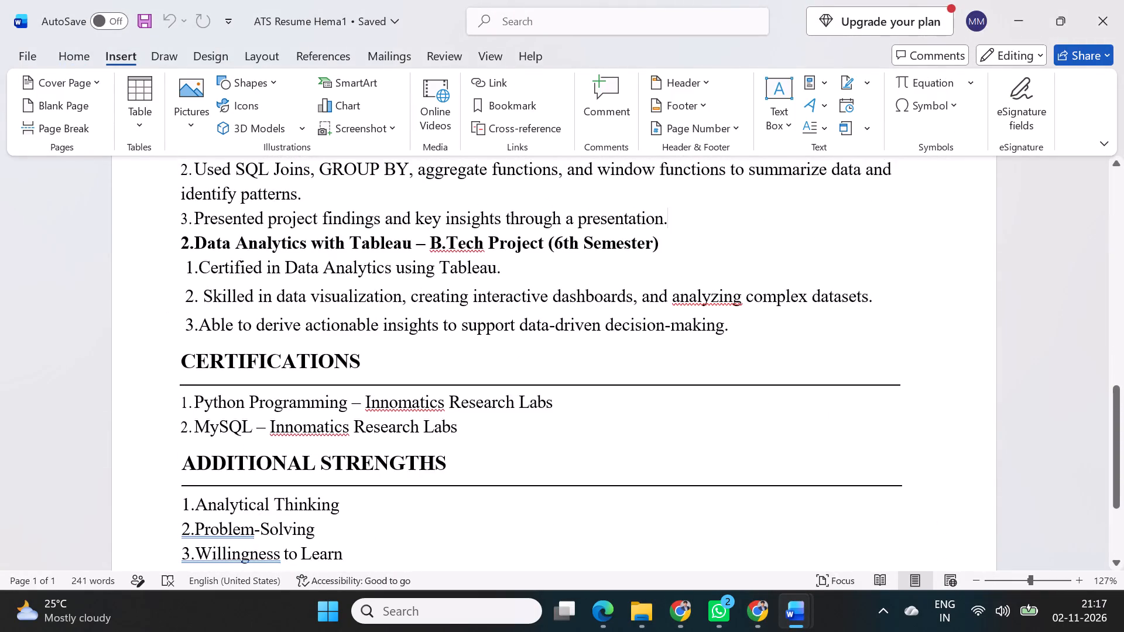
left_click_drag(179, 247, 311, 283)
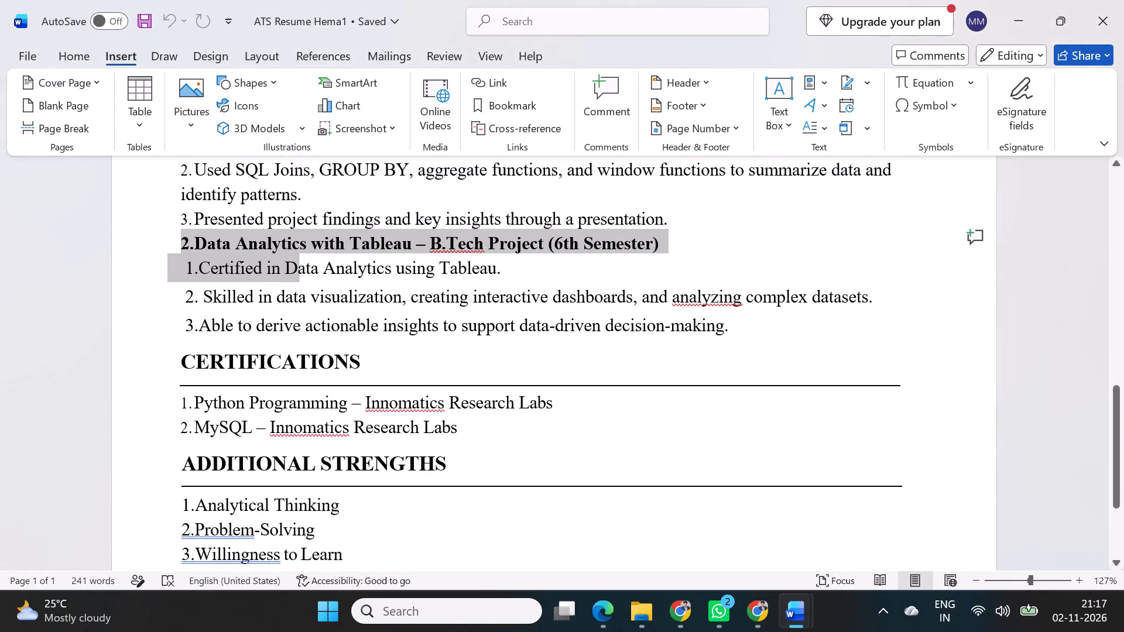
left_click_drag(311, 283, 748, 332)
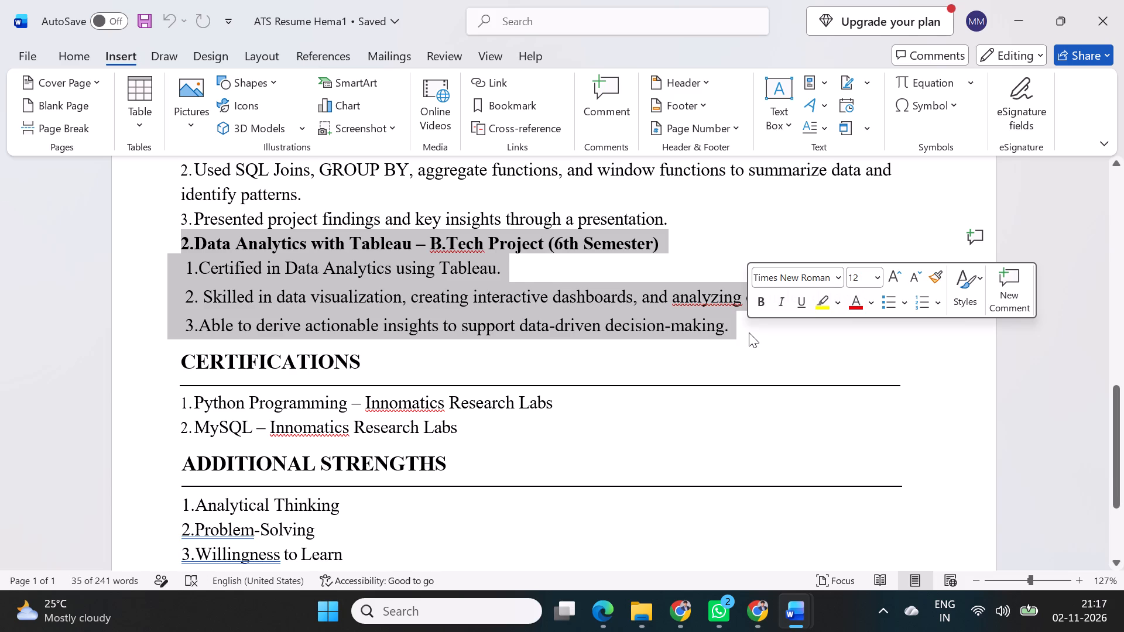
key("ctrl+d")
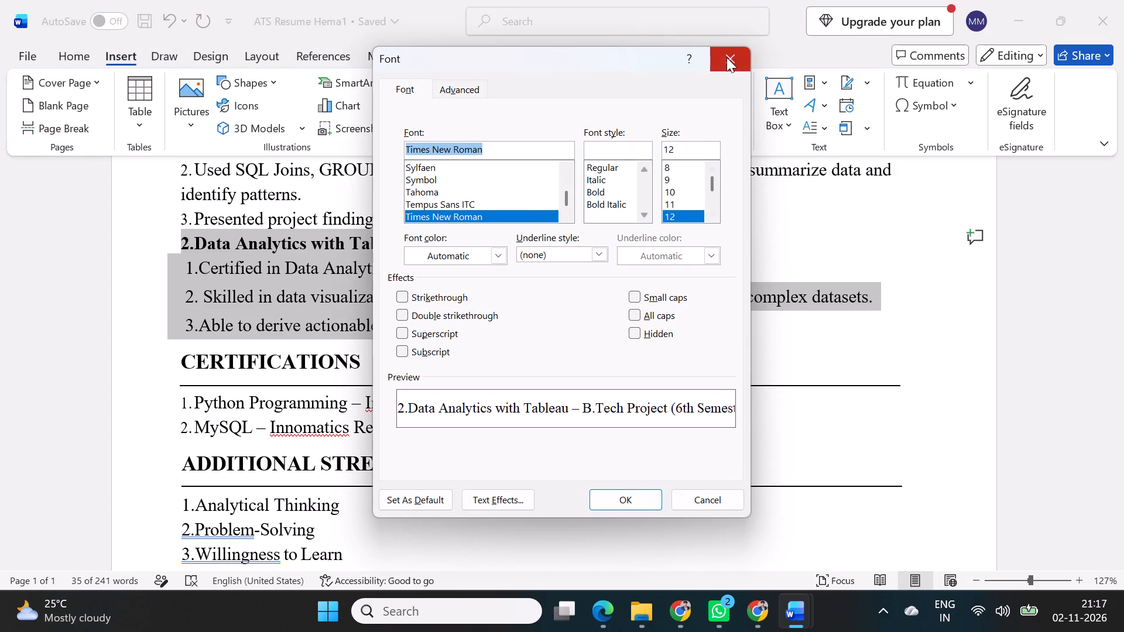
left_click(727, 57)
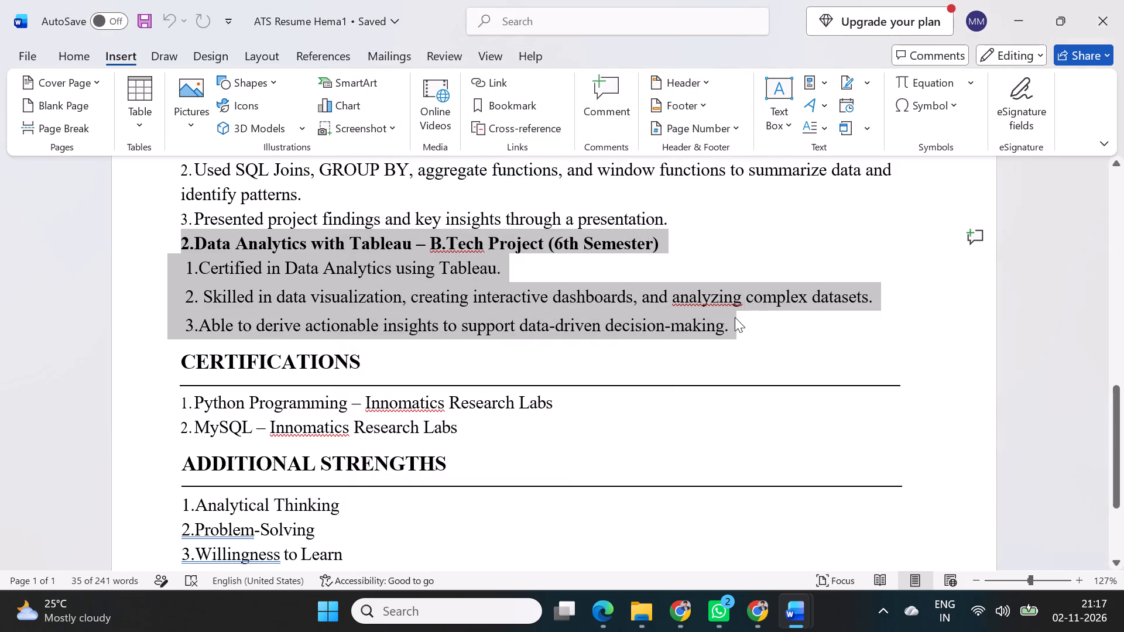
key("ctrl+c")
left_click(742, 328)
key("Return")
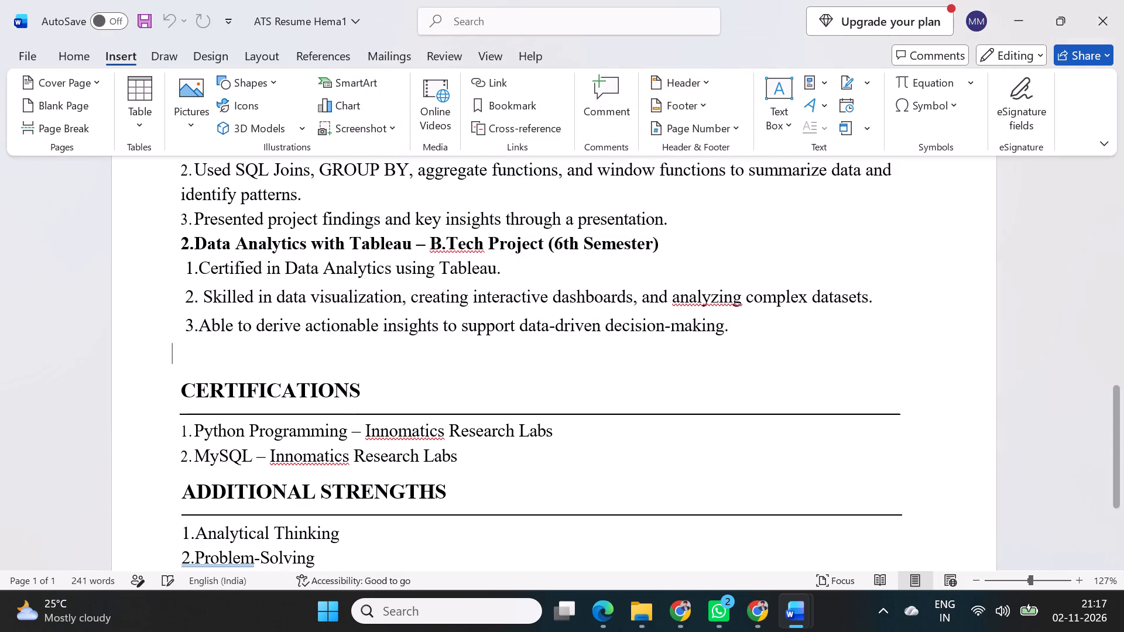
key("ctrl+v")
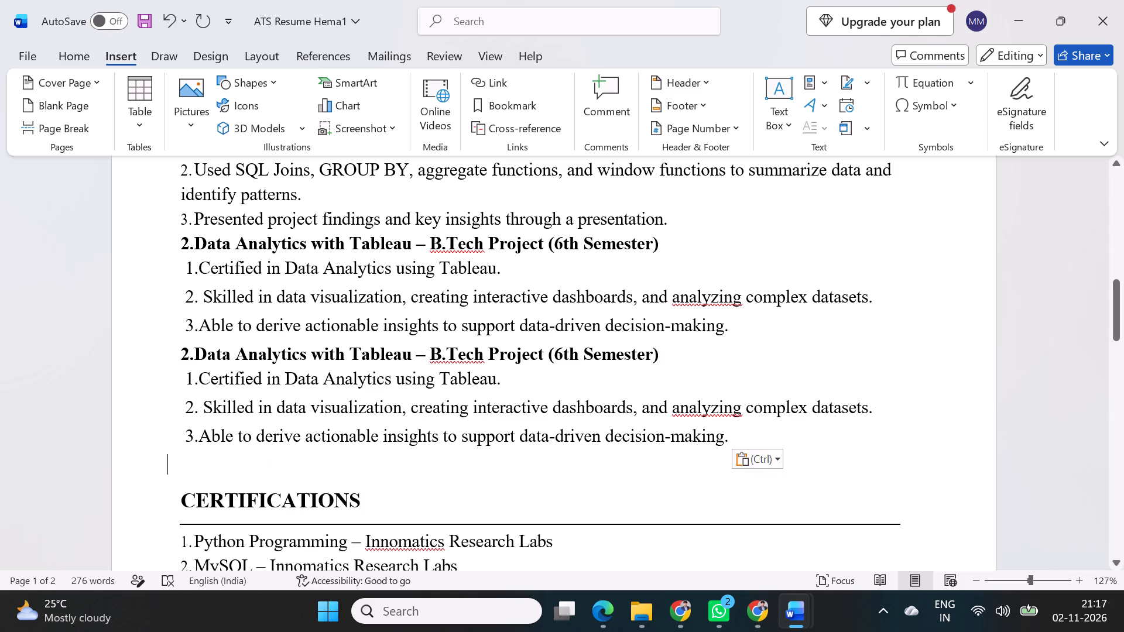
Delete the empty line between the duplicated Tableau project entry and the CERTIFICATIONS heading.
scroll(618, 365, "down", 5)
scroll(536, 376, "down", 5)
scroll(475, 380, "up", 8)
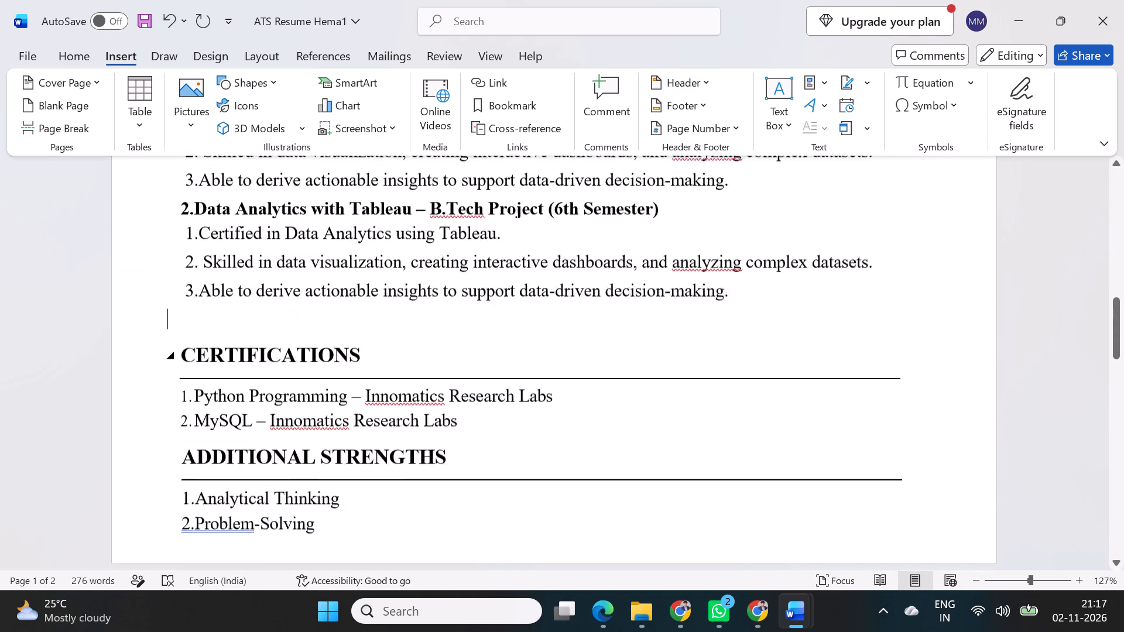
scroll(453, 379, "up", 1)
left_click(238, 410)
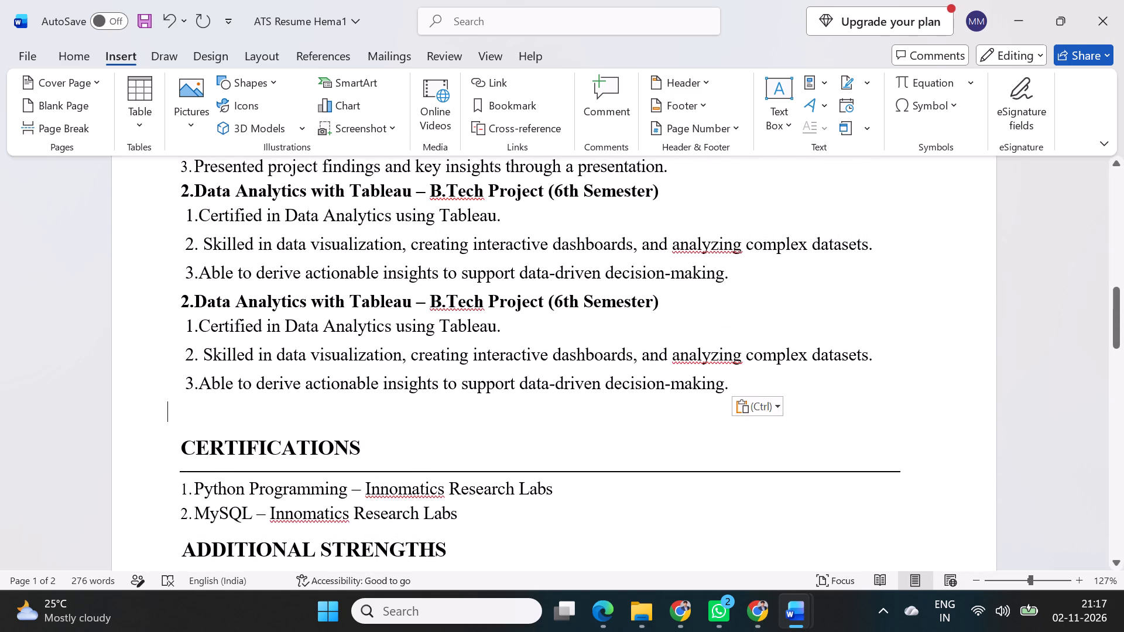
key("BackSpace")
key("BackSpace")
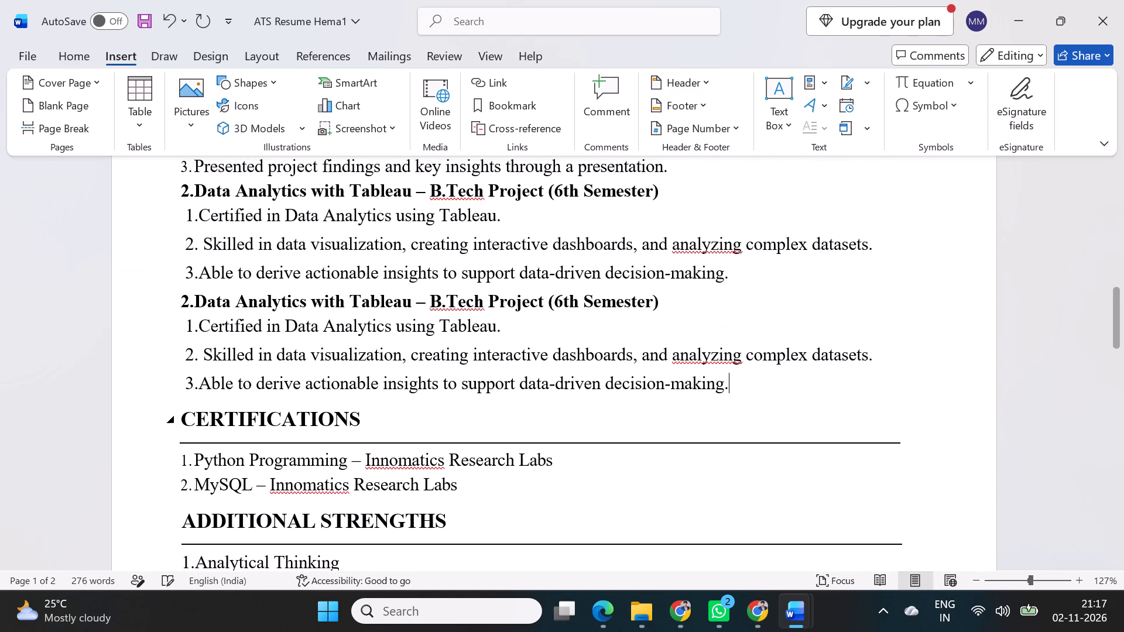
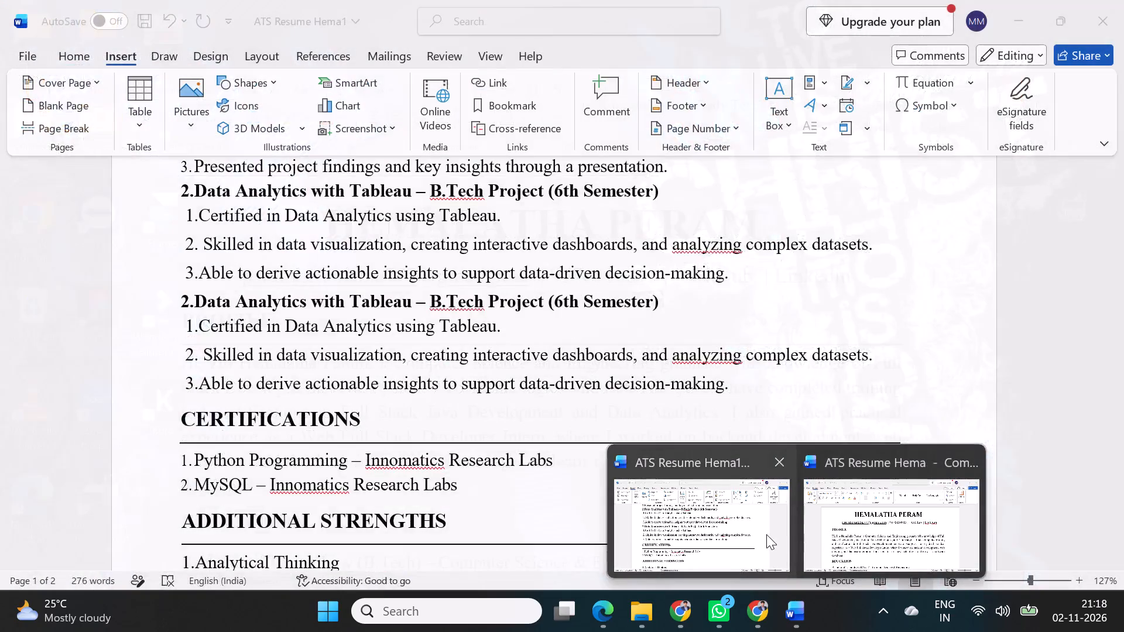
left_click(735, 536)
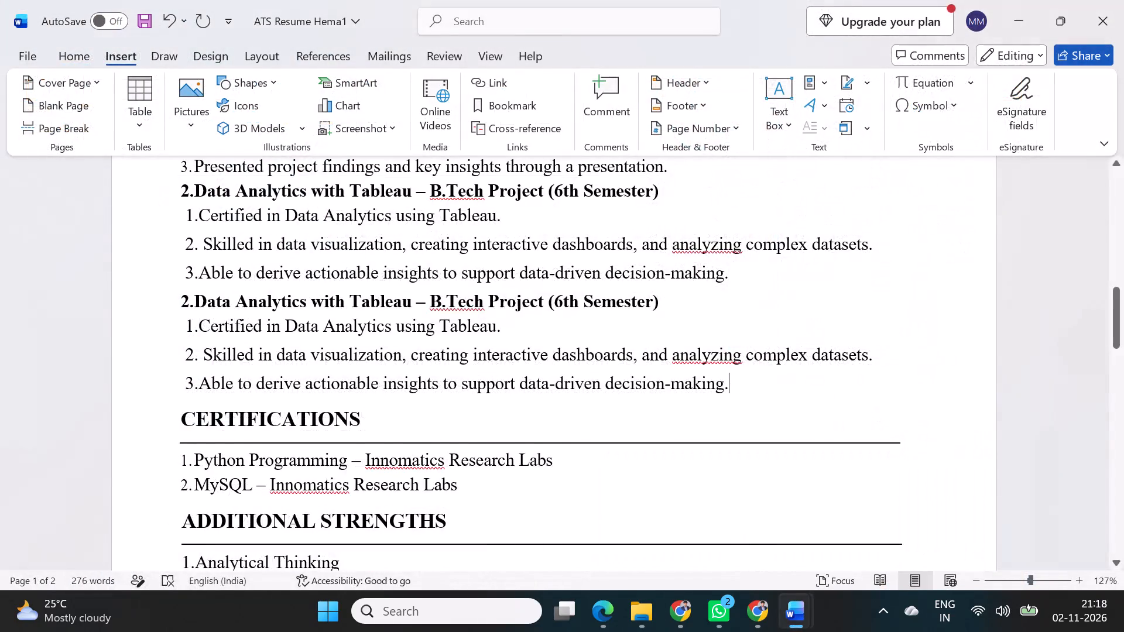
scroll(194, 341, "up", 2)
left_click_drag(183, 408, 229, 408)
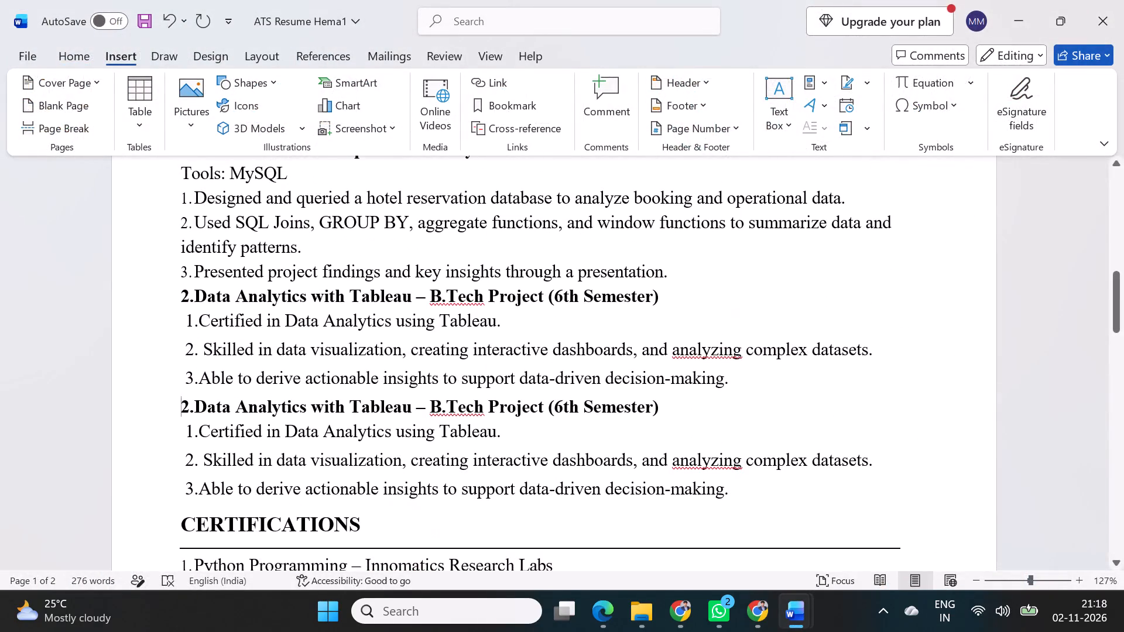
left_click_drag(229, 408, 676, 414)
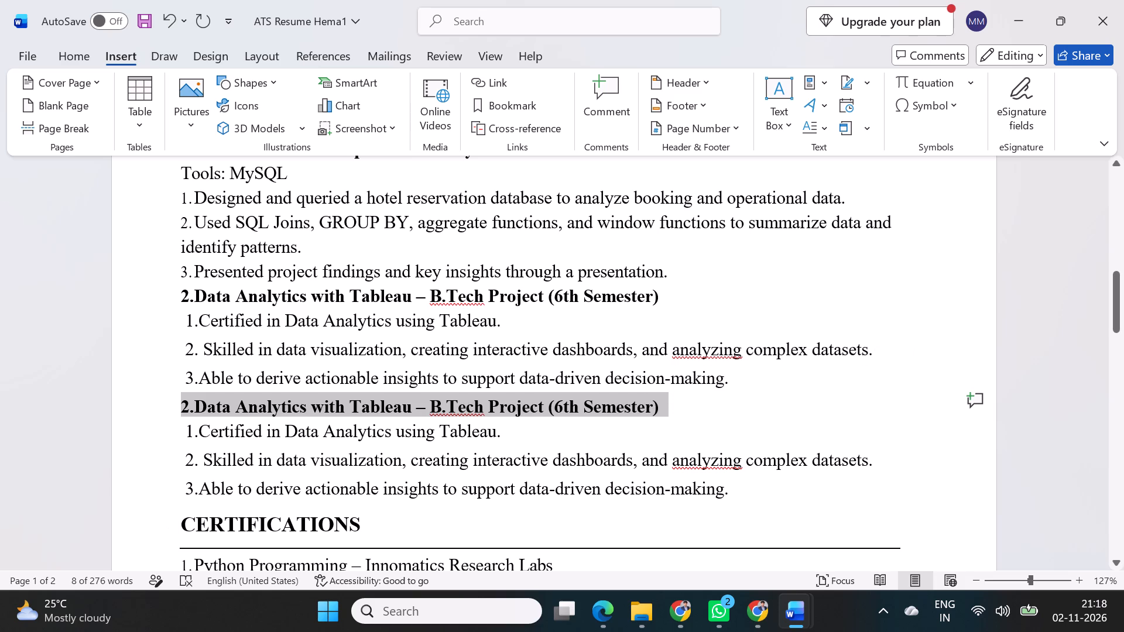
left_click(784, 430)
Switch to the original ATS Resume Hema document and go to the E-Commerce Sales Analytics entry under PROJECTS.
left_click(765, 614)
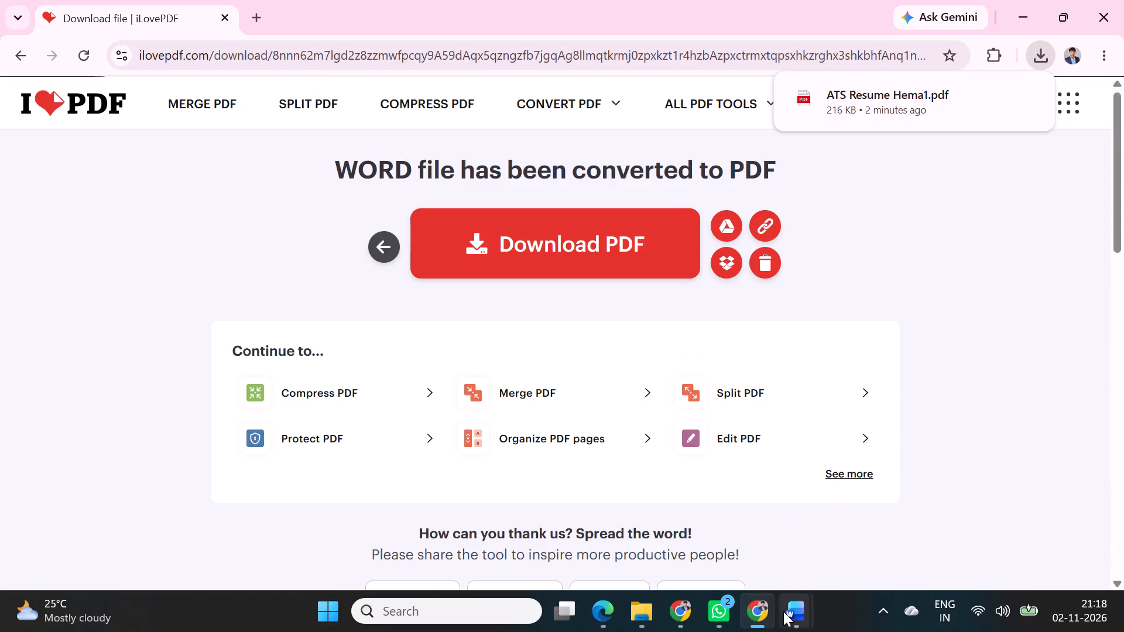
left_click(876, 523)
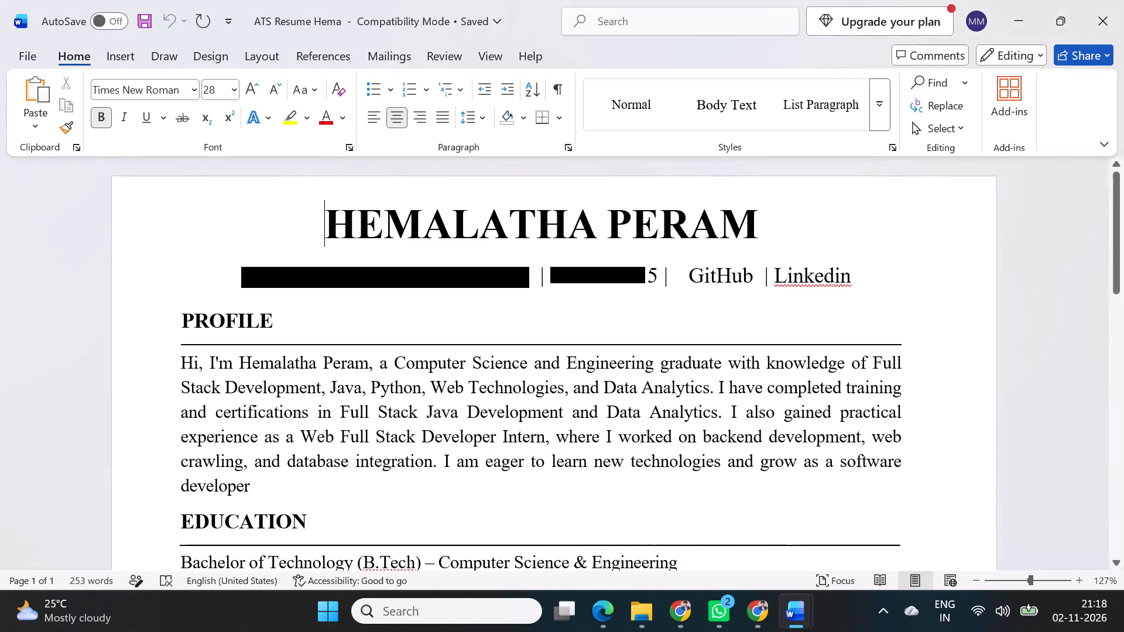
scroll(748, 454, "down", 5)
scroll(700, 441, "down", 2)
scroll(632, 440, "down", 4)
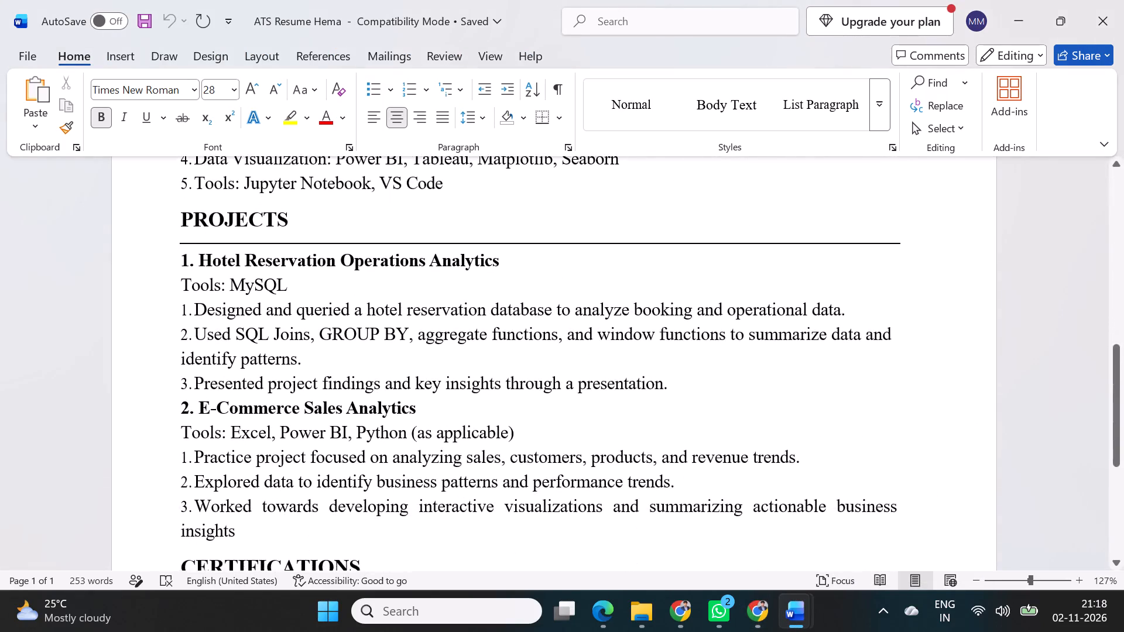
scroll(400, 426, "down", 1)
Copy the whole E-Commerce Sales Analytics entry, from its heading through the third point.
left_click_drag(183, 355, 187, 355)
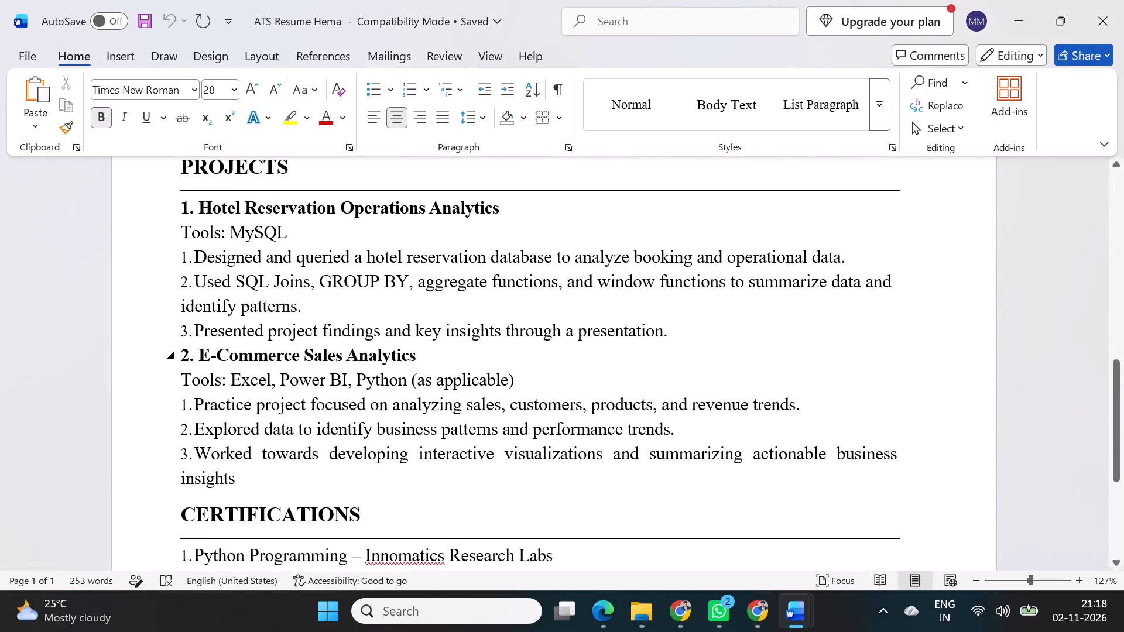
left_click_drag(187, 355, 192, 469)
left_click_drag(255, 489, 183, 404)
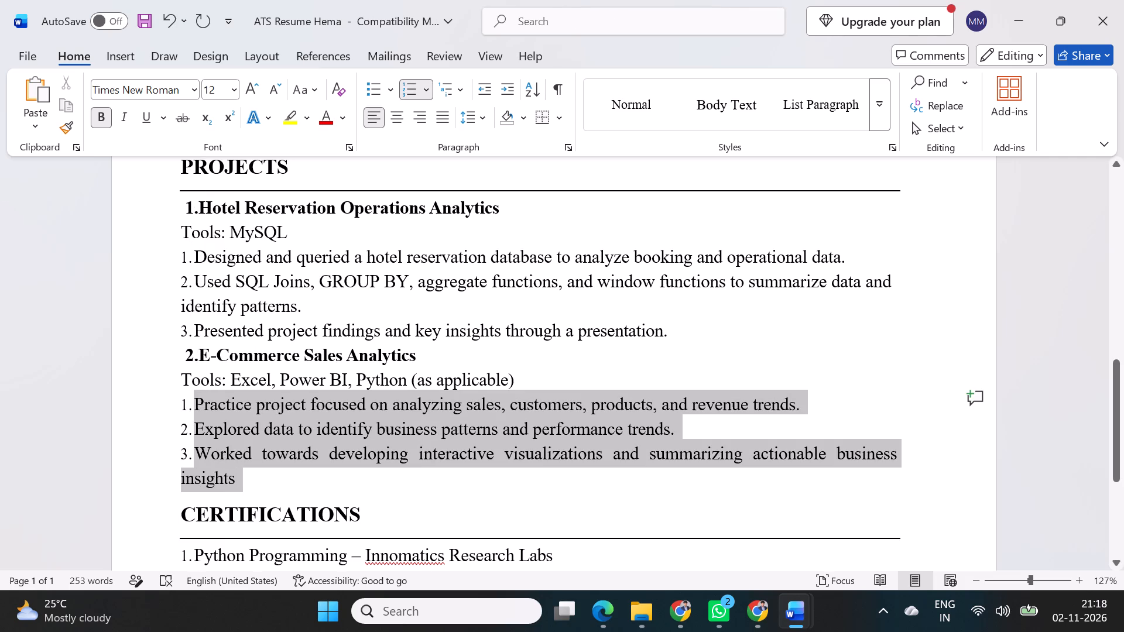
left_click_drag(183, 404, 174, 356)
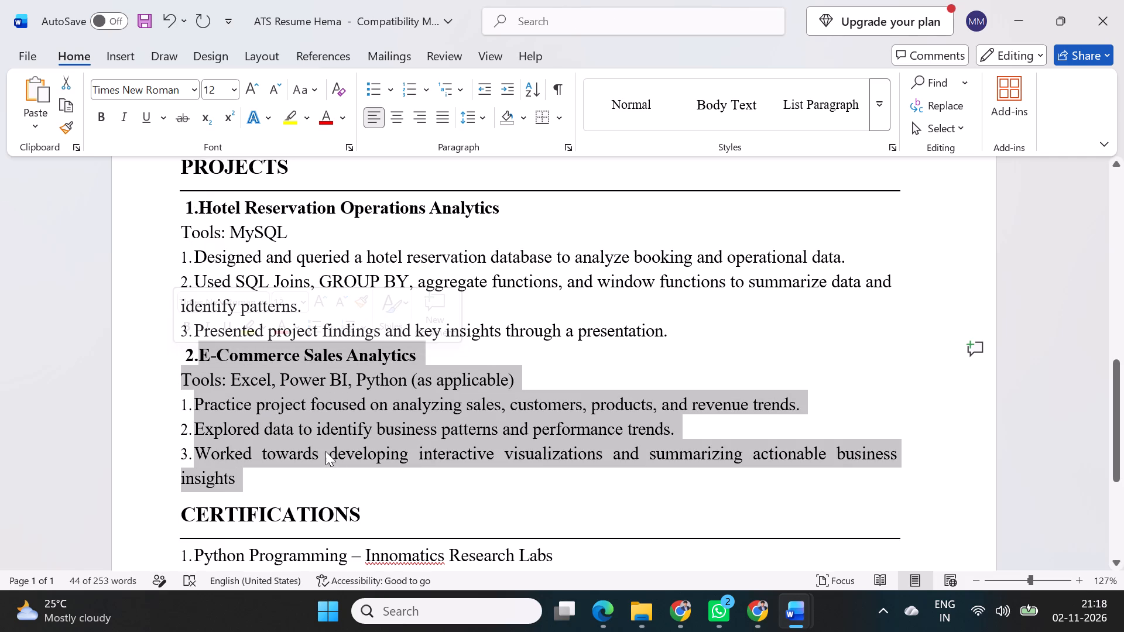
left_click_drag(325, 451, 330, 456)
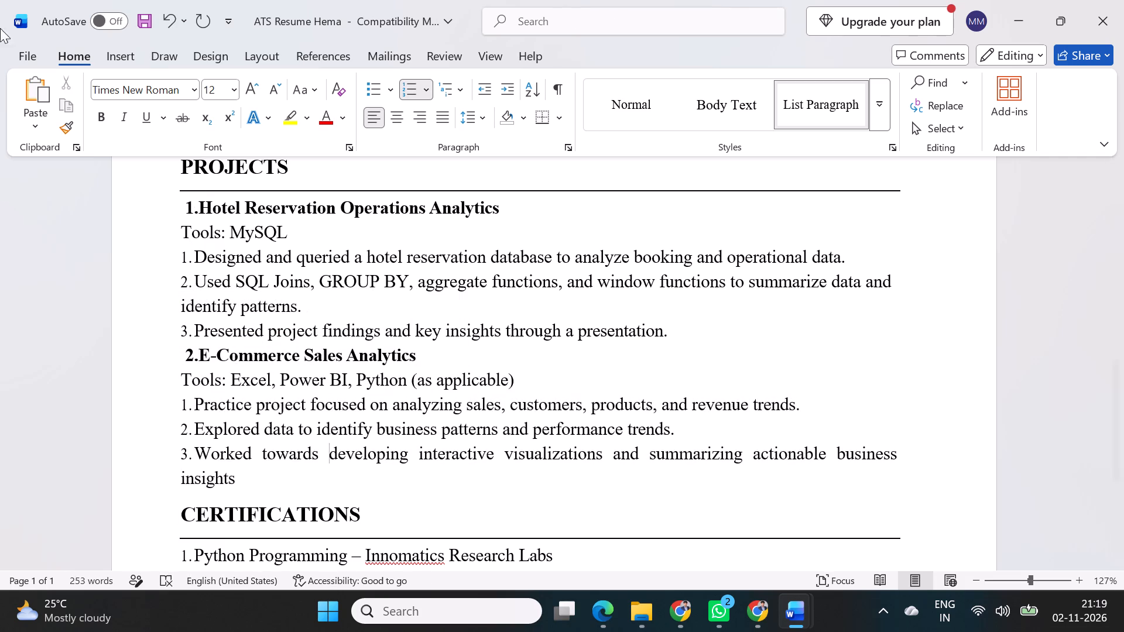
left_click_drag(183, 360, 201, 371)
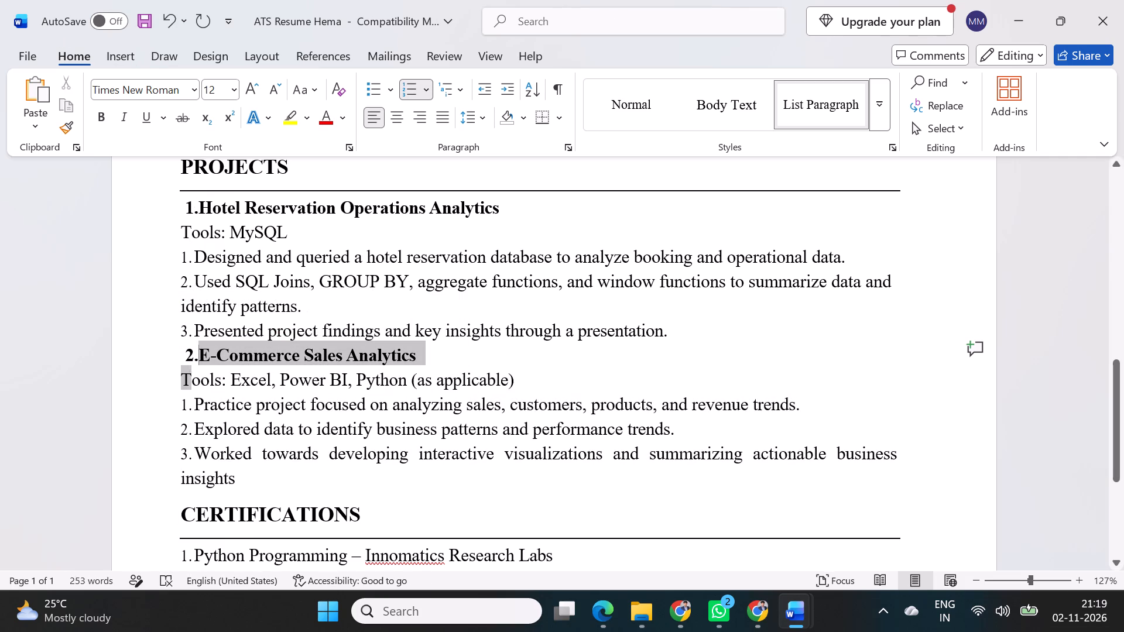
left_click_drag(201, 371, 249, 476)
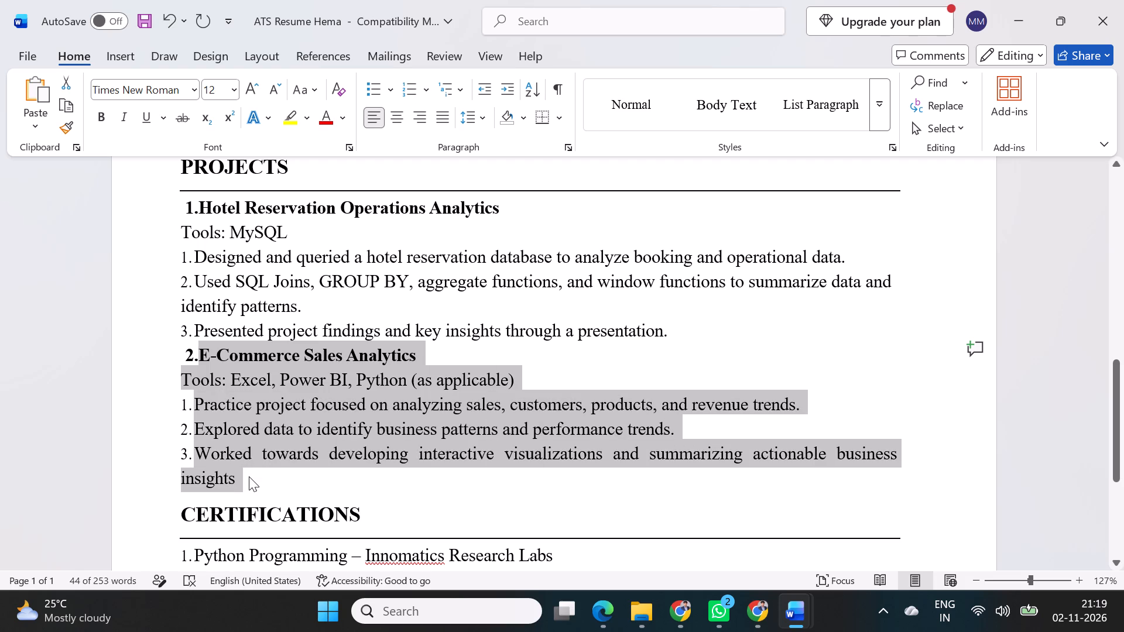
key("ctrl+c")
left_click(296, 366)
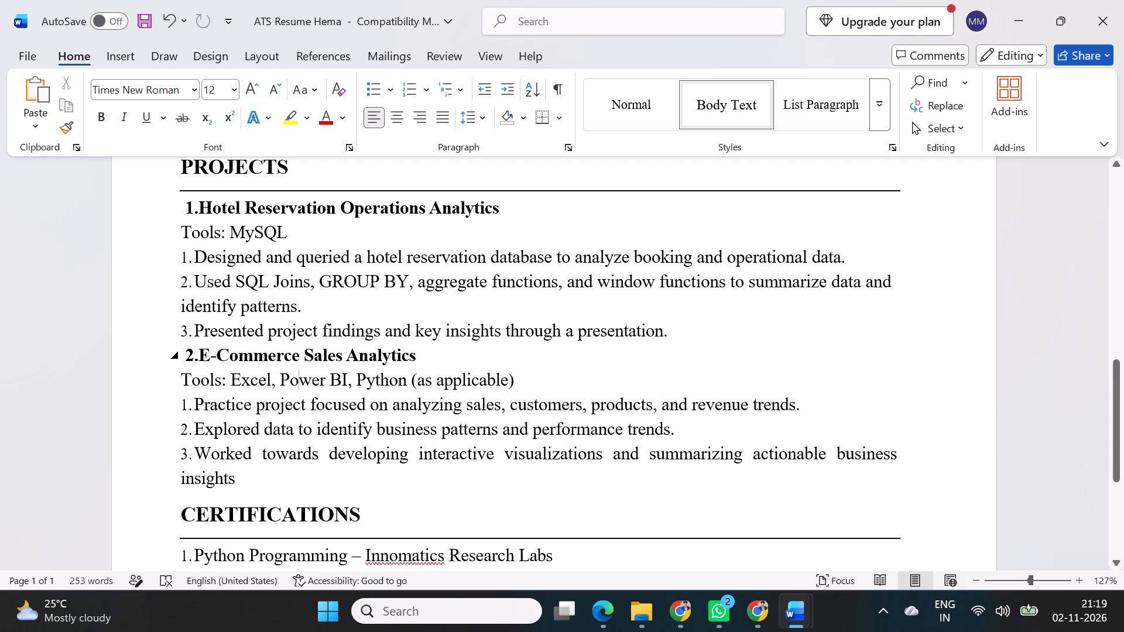
Replace the first Tableau project heading in ATS Resume Hema1 with the copied heading E-Commerce Sales Analytics, leaving no blank line below.
left_click_drag(417, 357, 179, 355)
key("ctrl+c")
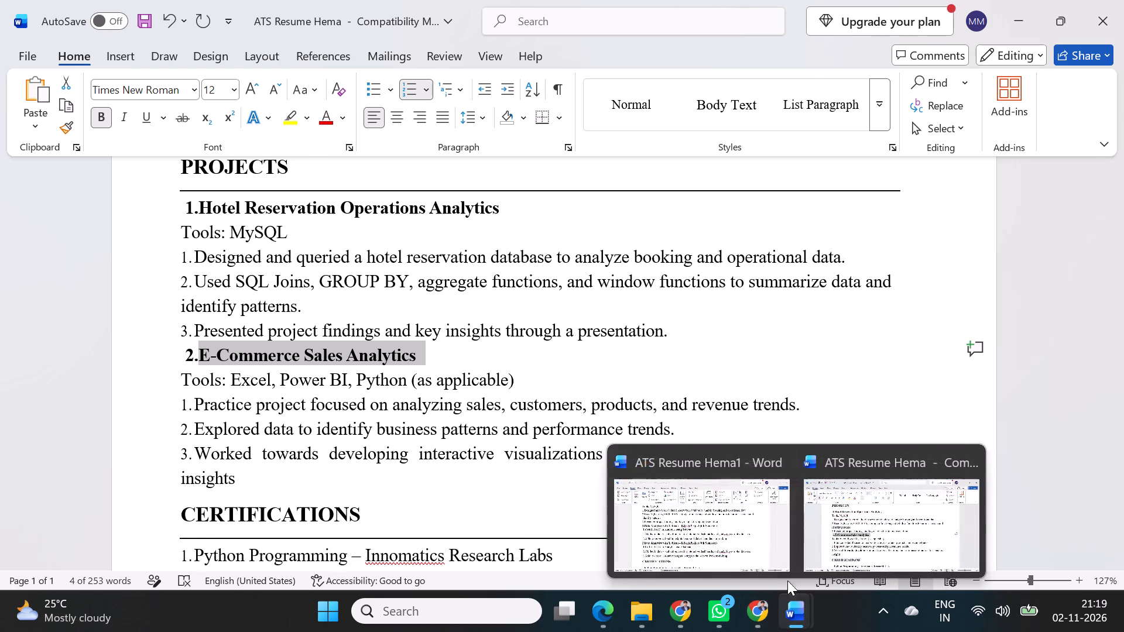
left_click(727, 538)
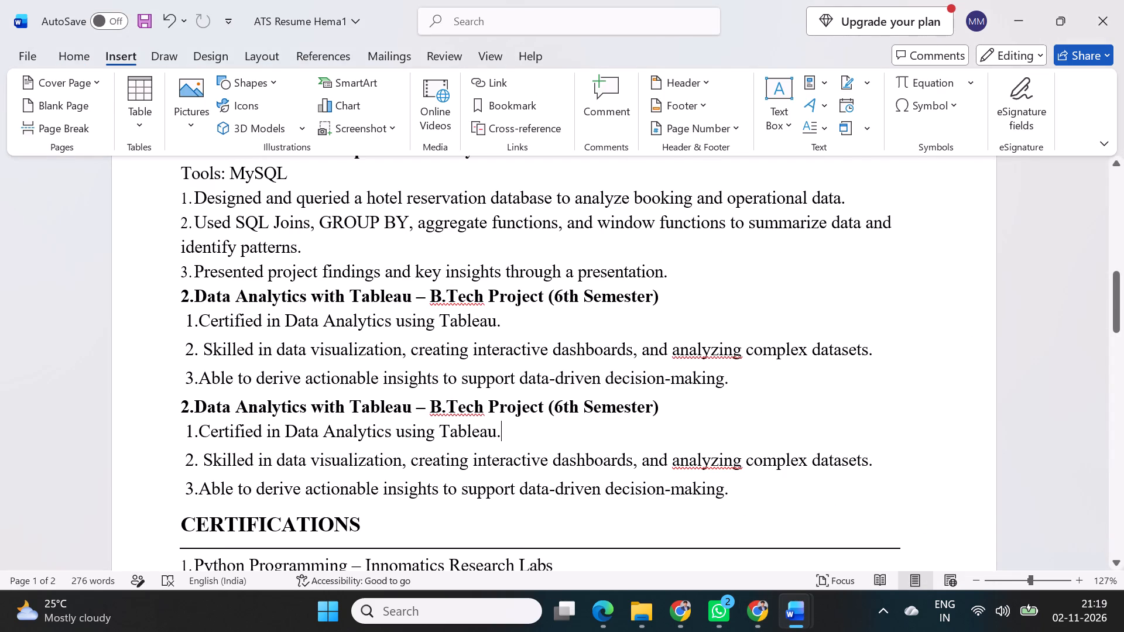
left_click_drag(192, 296, 653, 300)
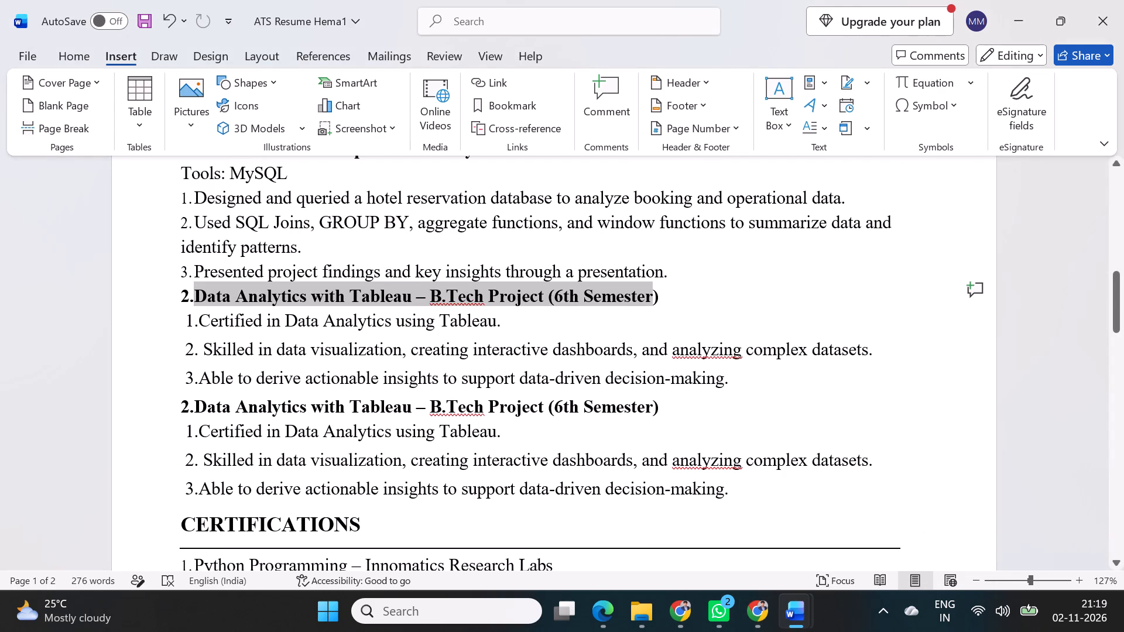
left_click_drag(653, 300, 663, 300)
key("ctrl+v")
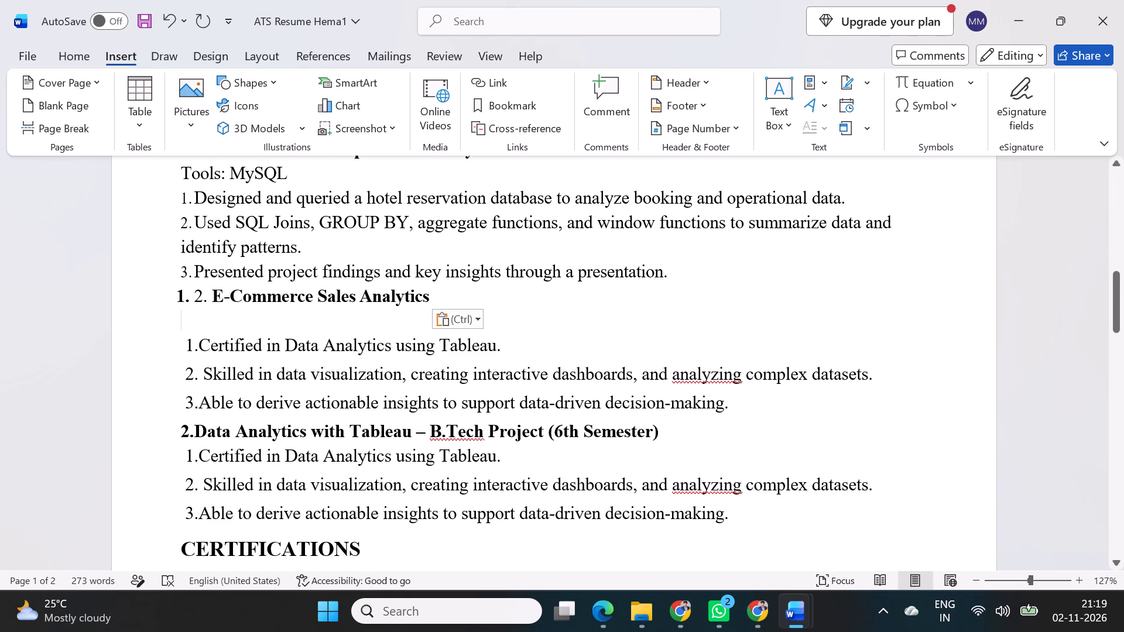
key("BackSpace")
key("BackSpace")
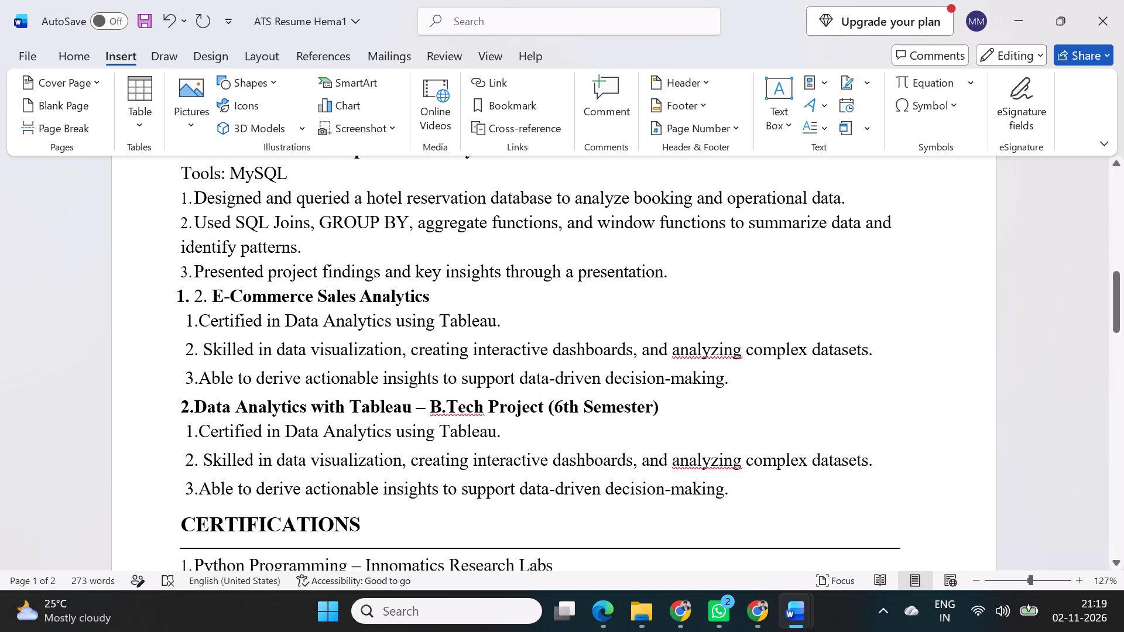
Remove the doubled numbering before the E-Commerce Sales Analytics heading and number it "2.".
scroll(198, 296, "up", 2)
scroll(190, 377, "down", 1)
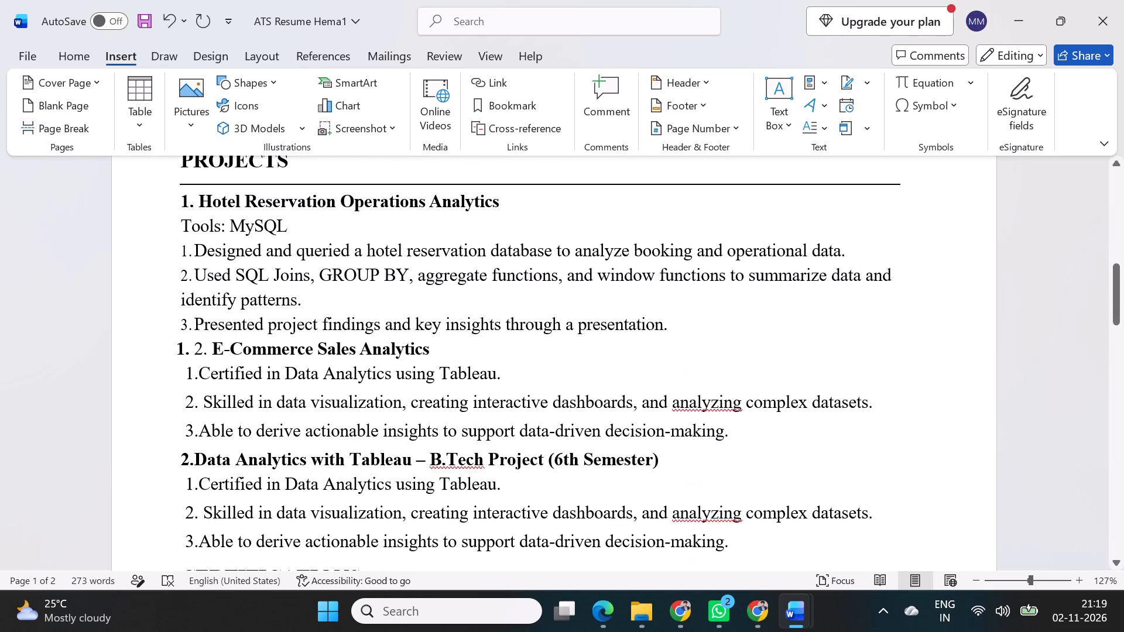
left_click(207, 352)
key("BackSpace")
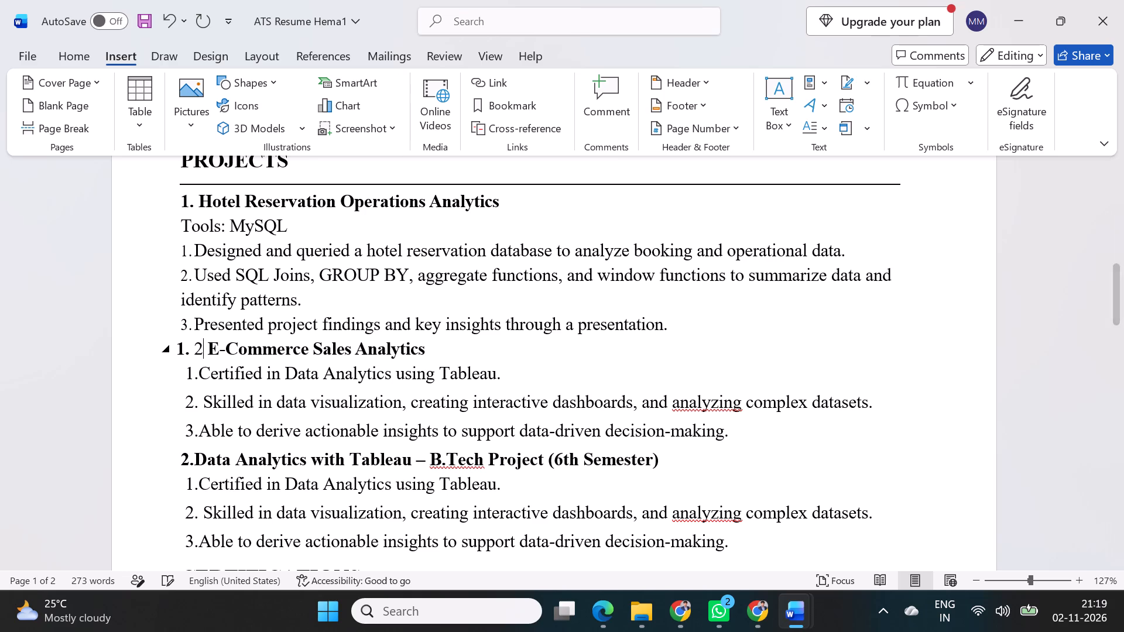
key("BackSpace")
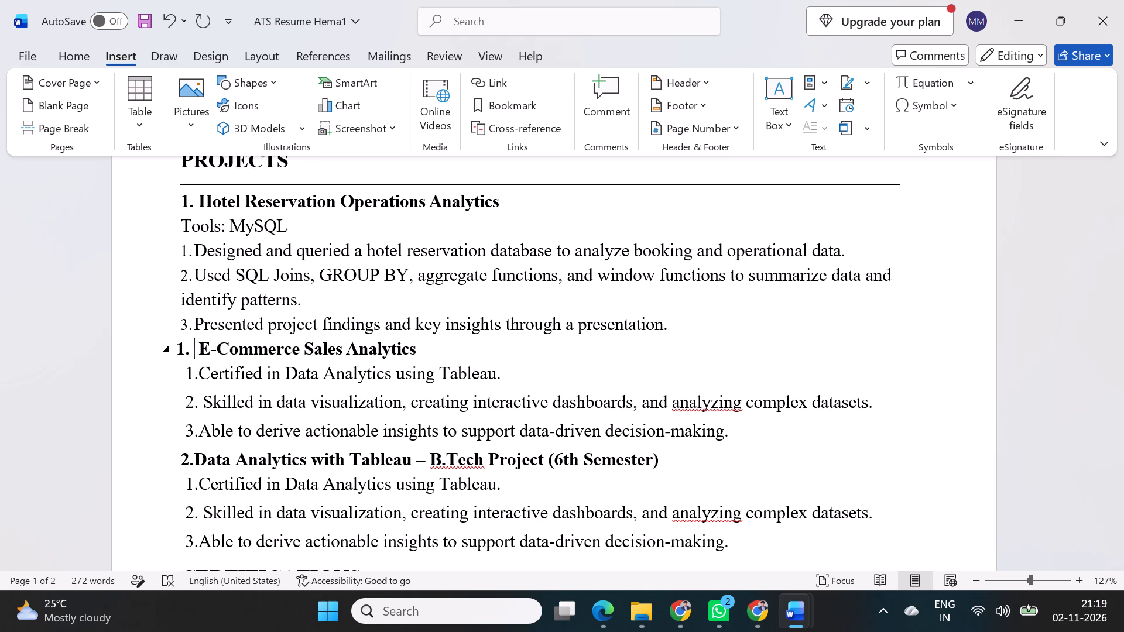
key("Left")
key("Left")
left_click(191, 347)
key("Left")
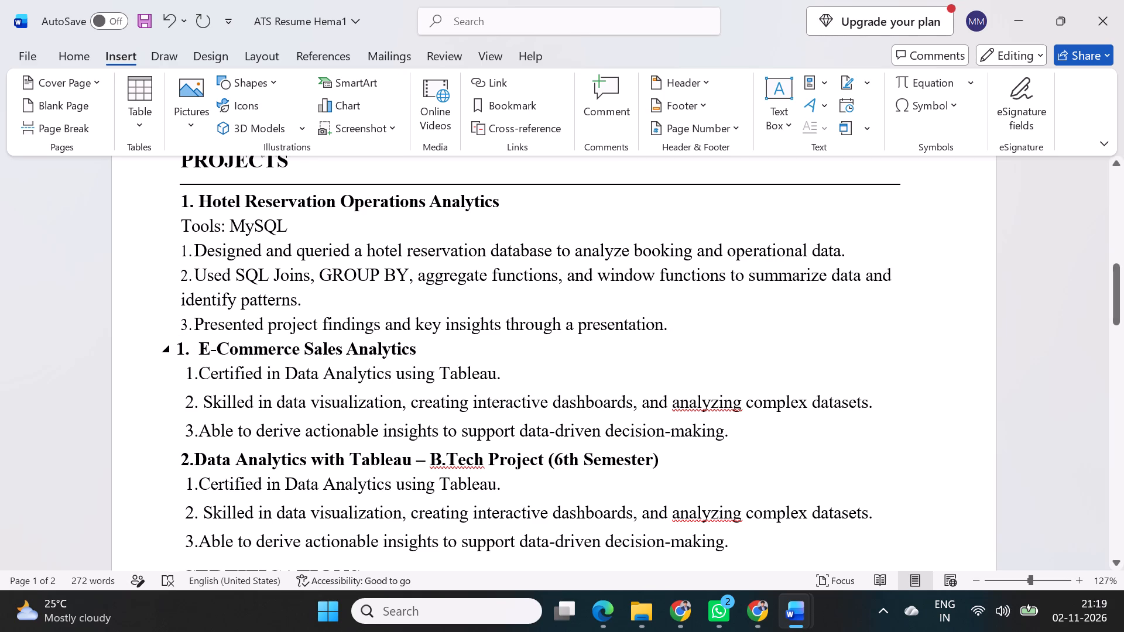
key("BackSpace")
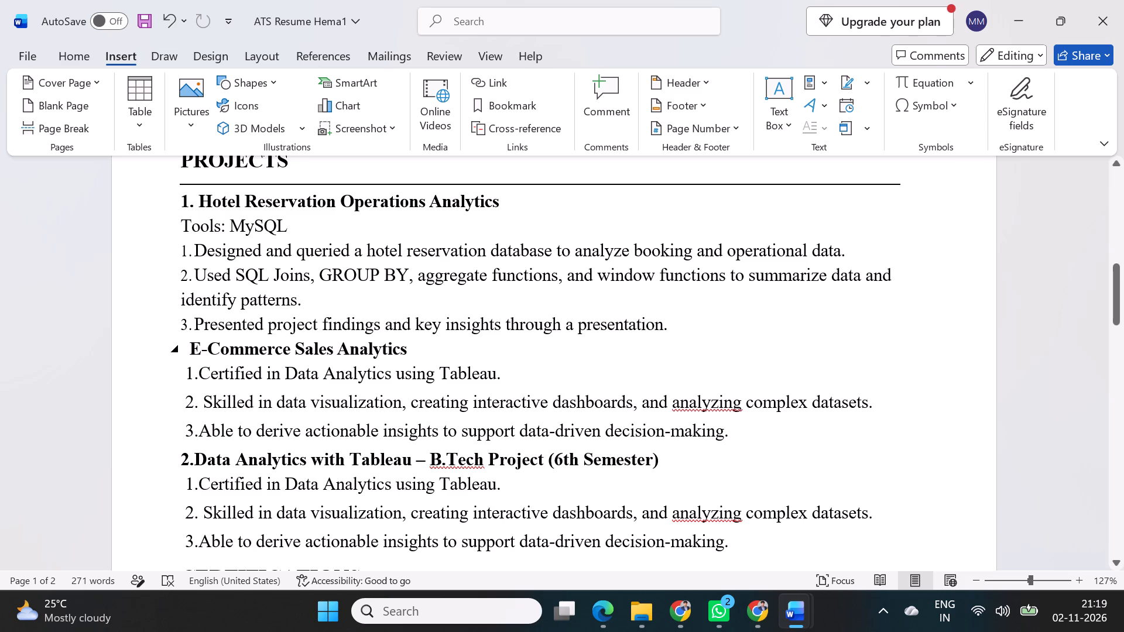
key("2")
key("period")
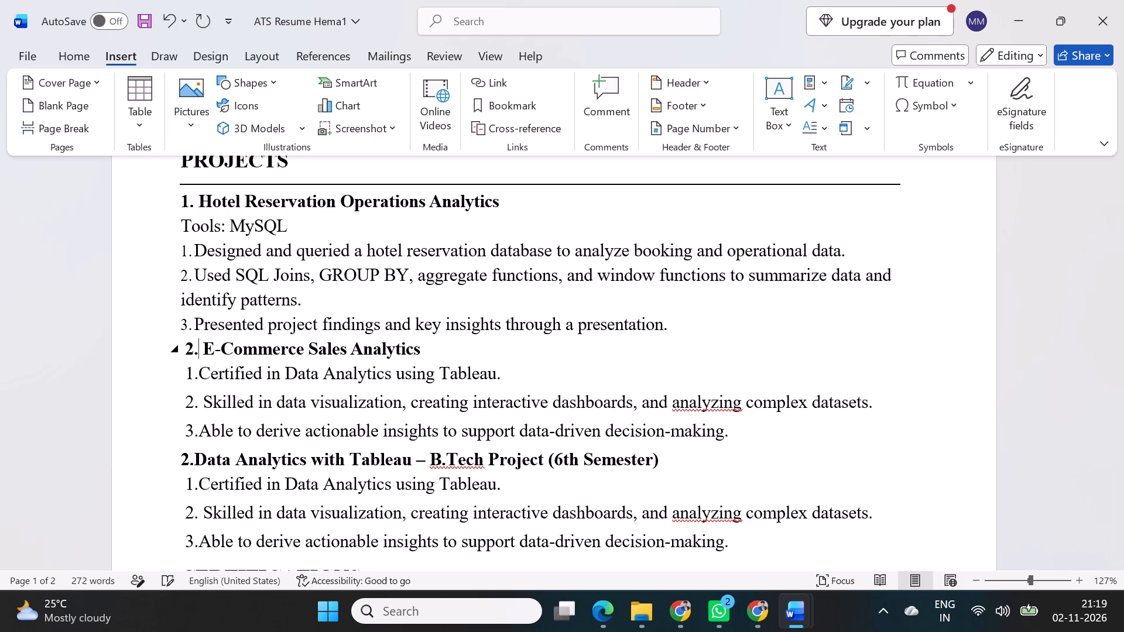
Switch to ATS Resume Hema and copy the Tools line and three points under E-Commerce Sales Analytics.
scroll(187, 355, "down", 2)
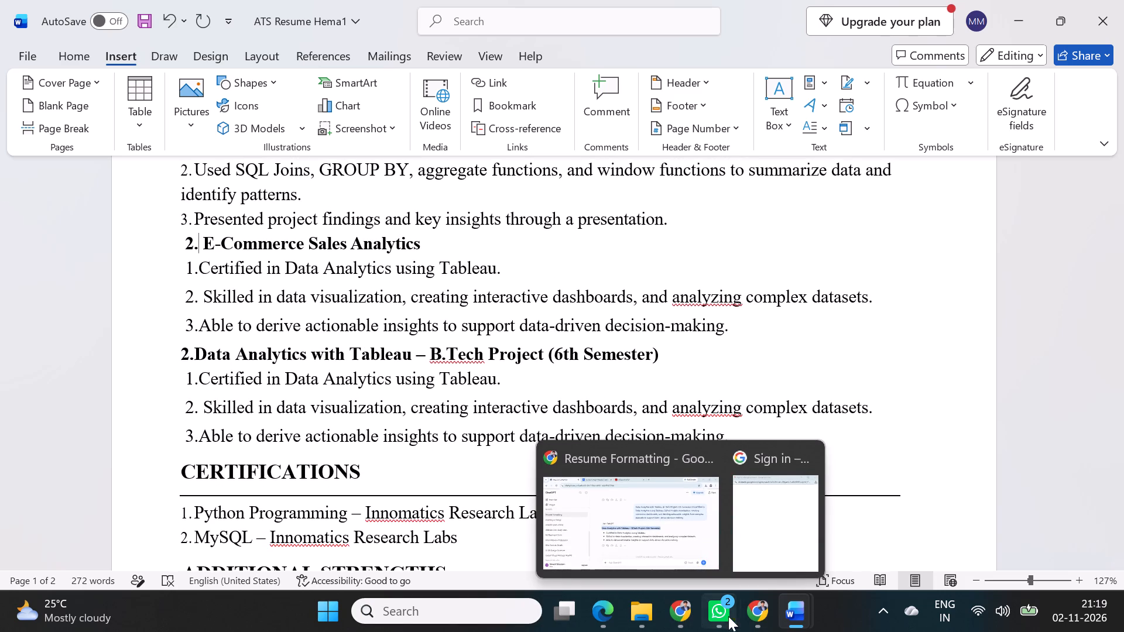
left_click(854, 518)
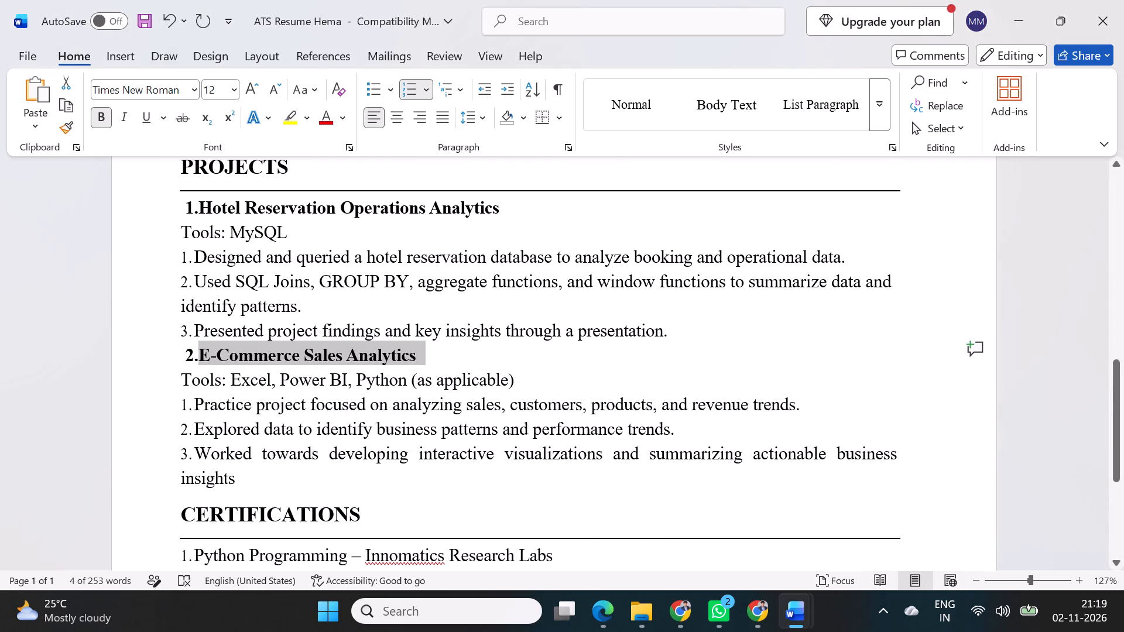
left_click(179, 301)
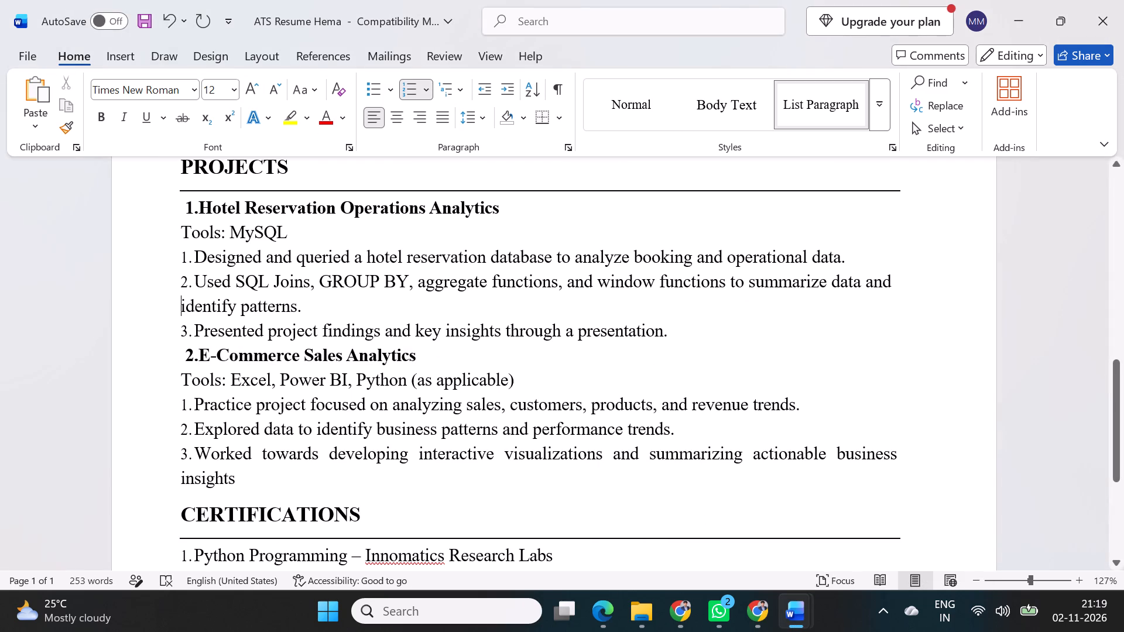
left_click_drag(181, 382, 230, 472)
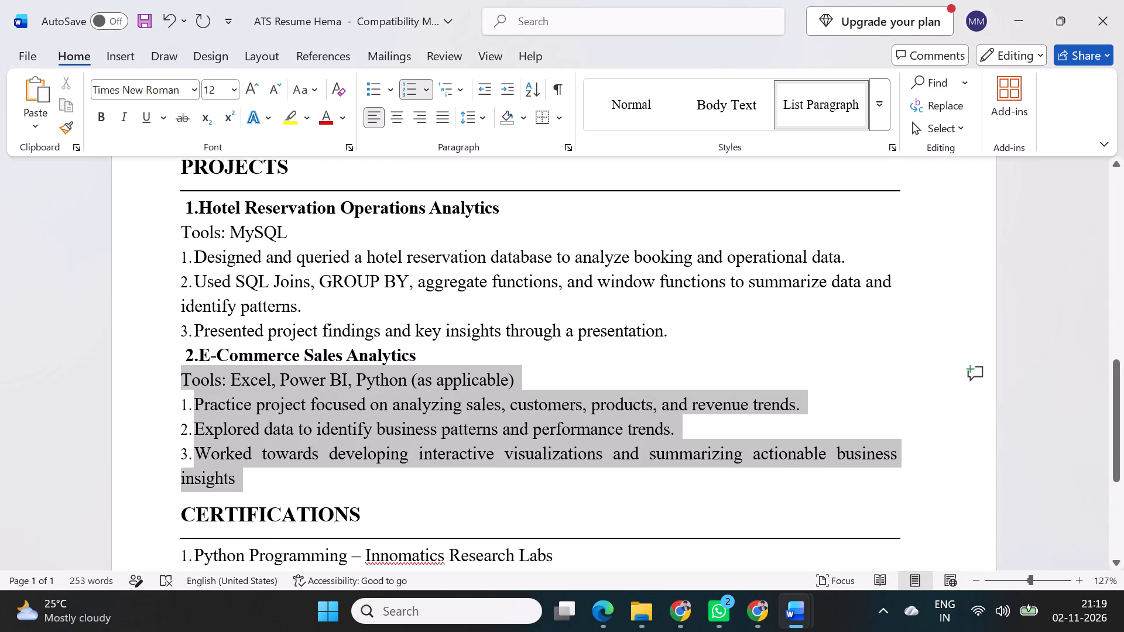
left_click_drag(230, 472, 232, 482)
key("ctrl+c")
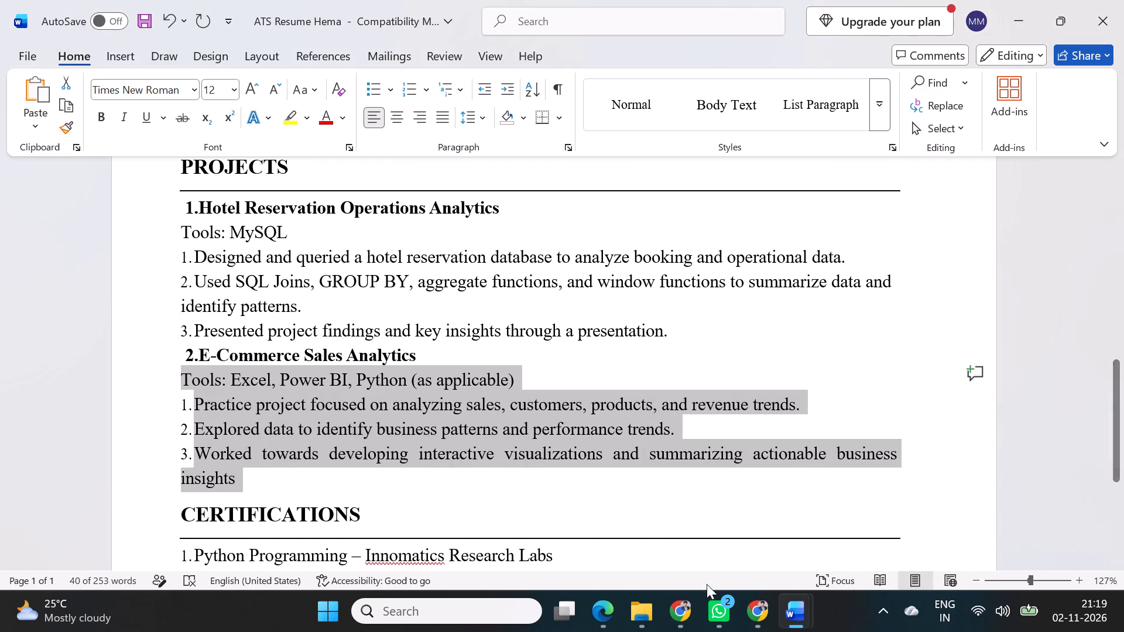
In ATS Resume Hema1, replace the three Tableau points under E-Commerce Sales Analytics with the copied Tools line and points.
left_click(714, 542)
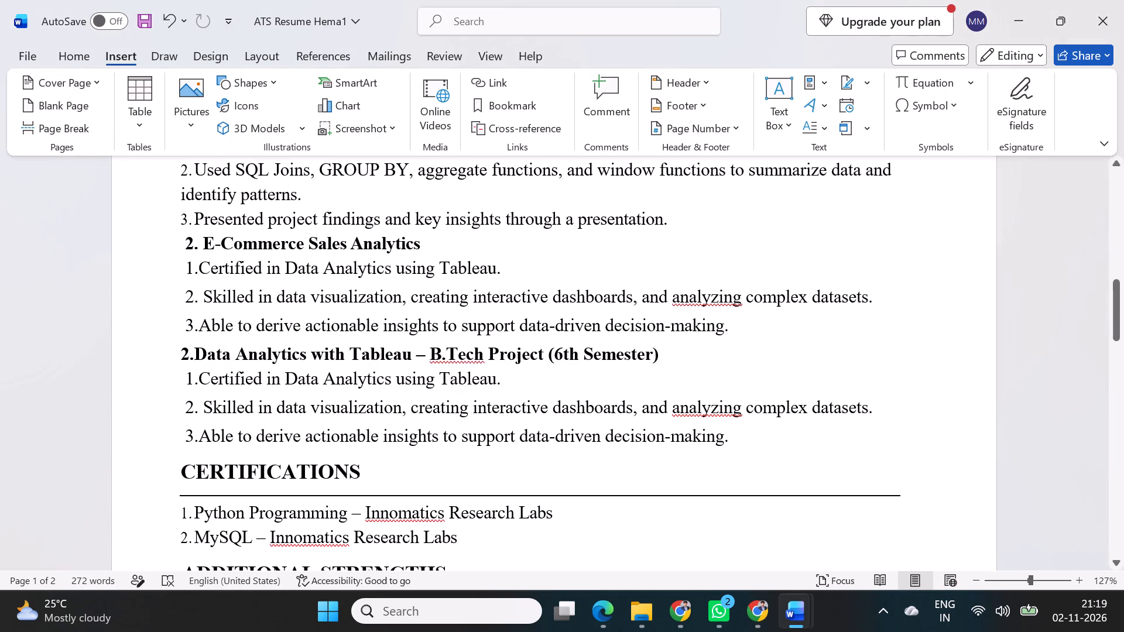
left_click_drag(184, 265, 708, 337)
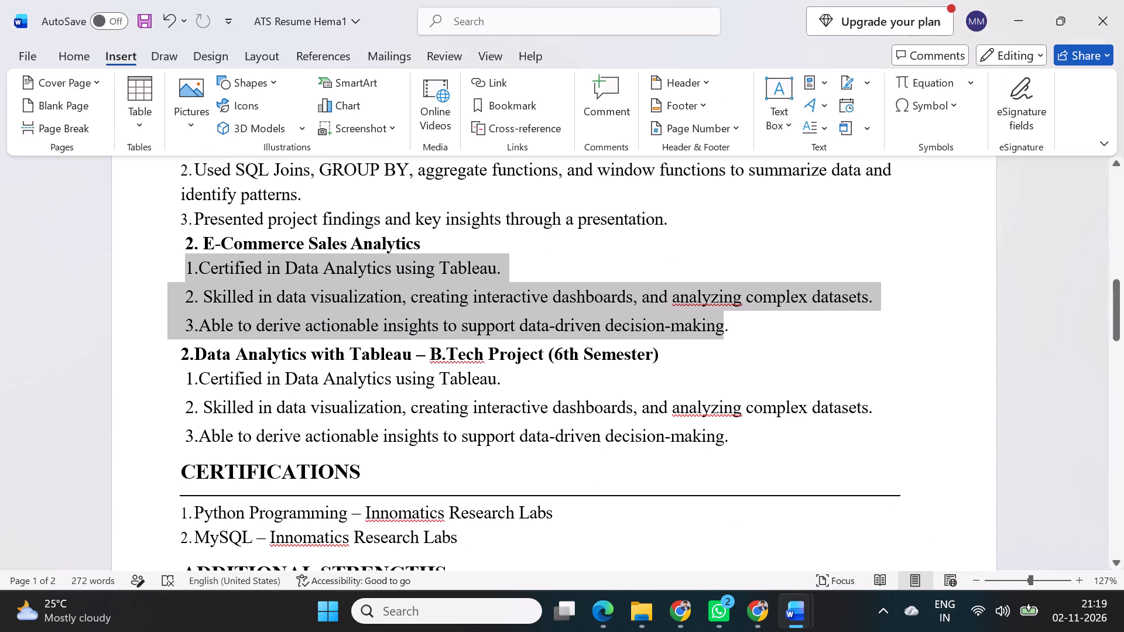
left_click_drag(708, 337, 734, 337)
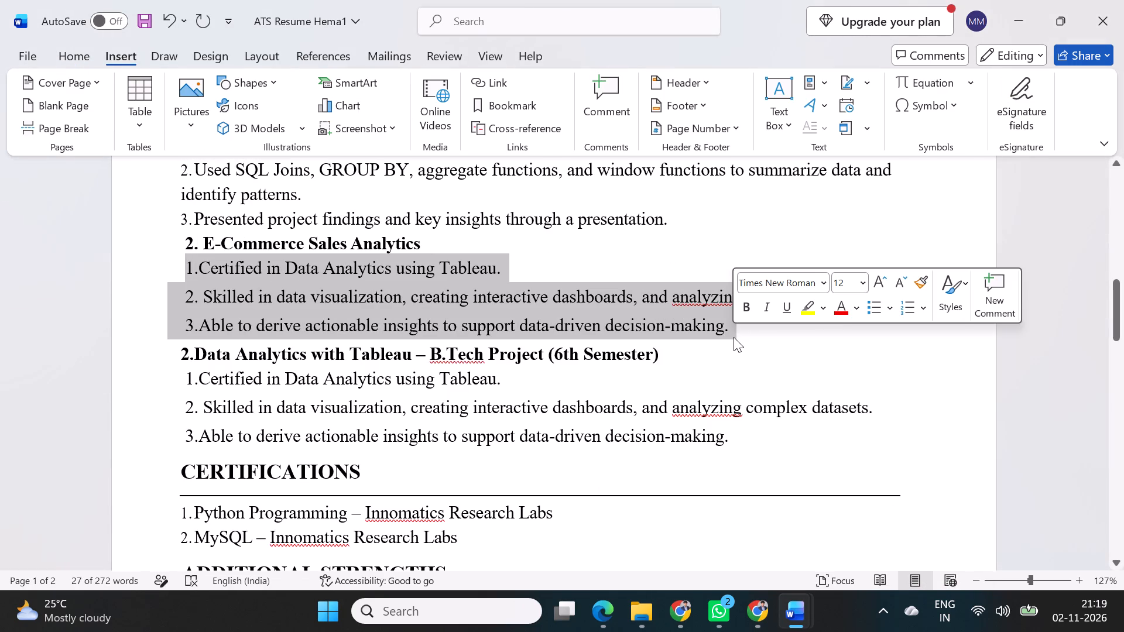
key("ctrl+v")
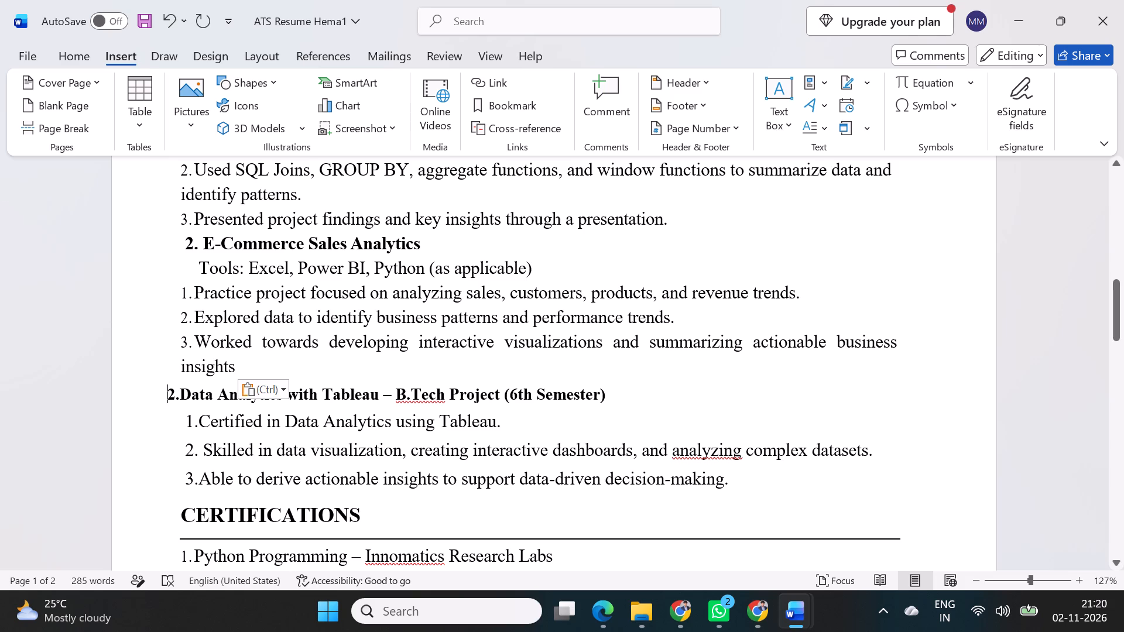
Reduce the indent before the E-Commerce Tools line and remove the leading space before the E-Commerce Sales Analytics heading.
left_click(200, 263)
key("BackSpace")
key("BackSpace")
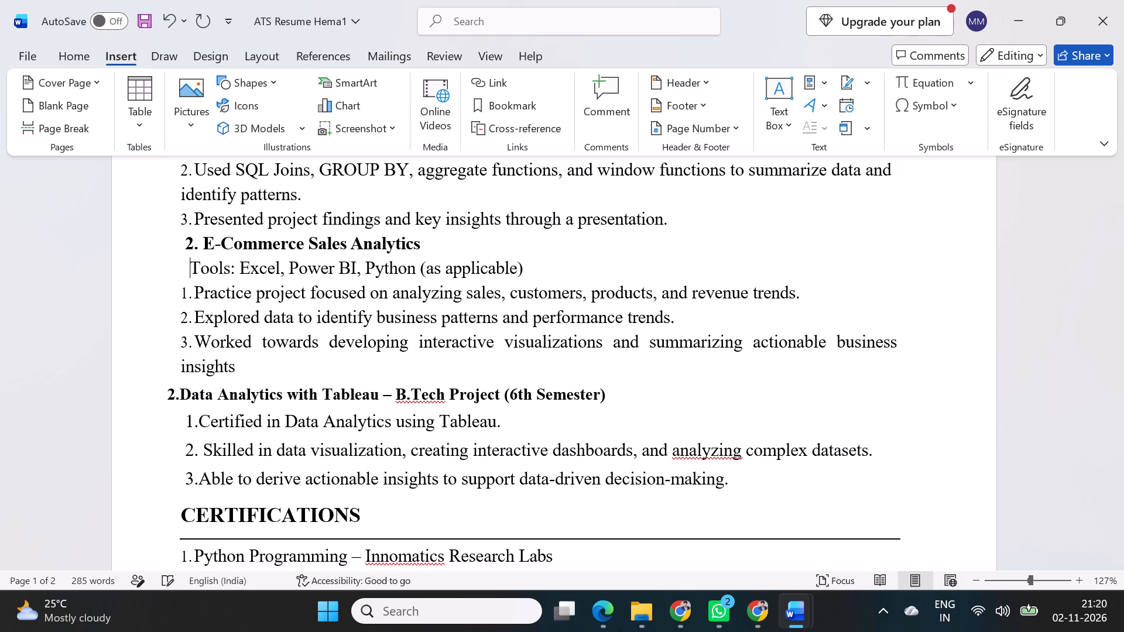
key("BackSpace")
key("Down")
key("Left")
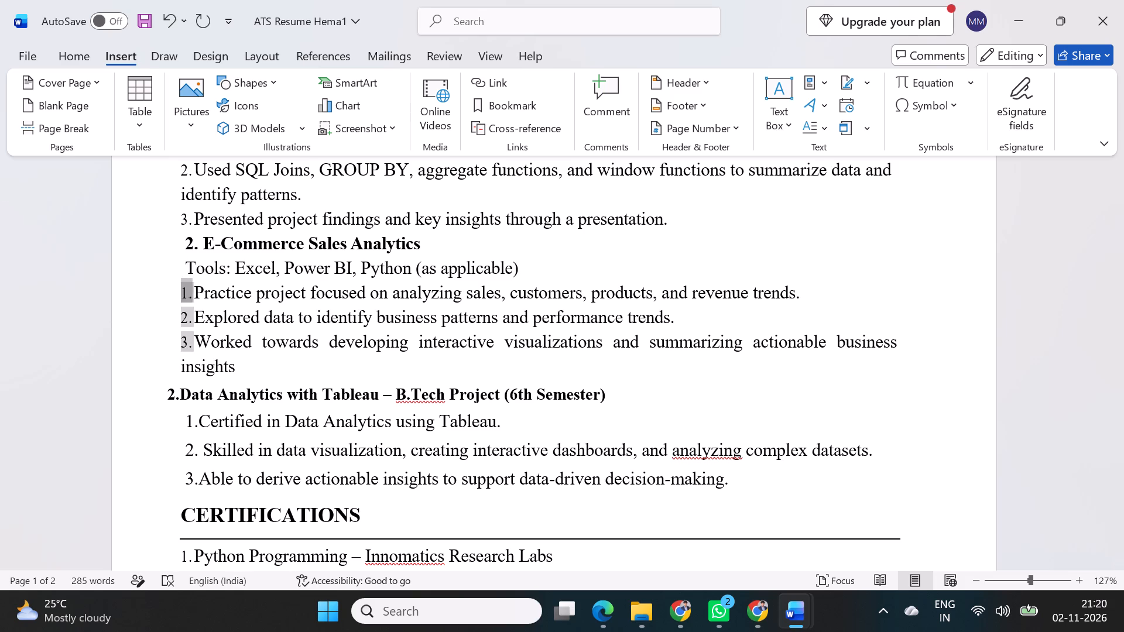
key("Left")
key("Left")
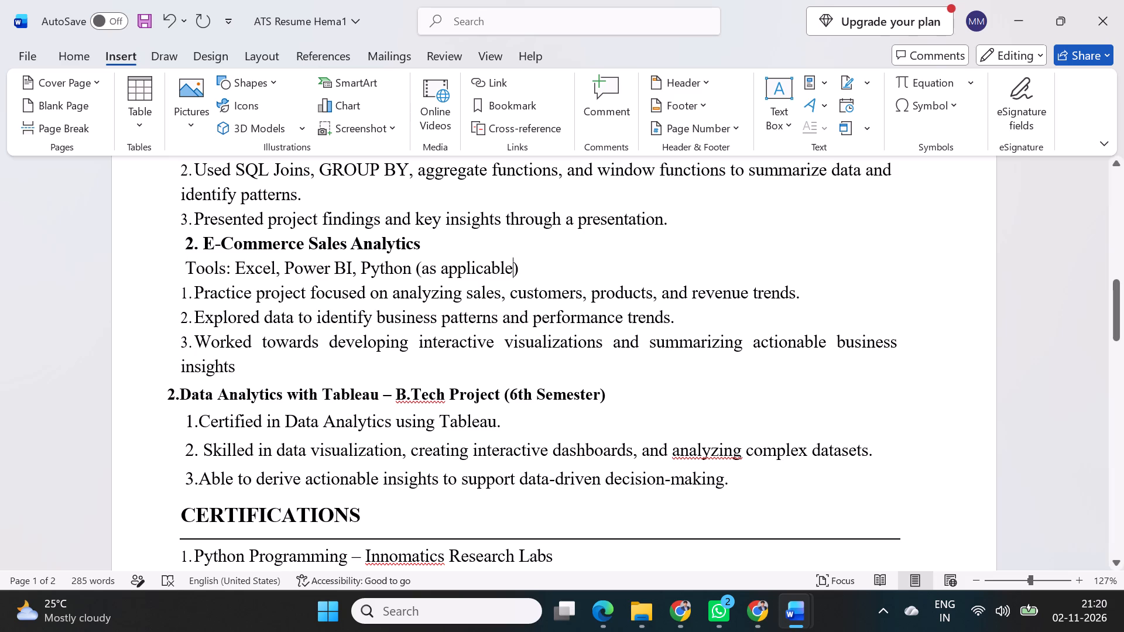
left_click(180, 291)
left_click(184, 246)
key("BackSpace")
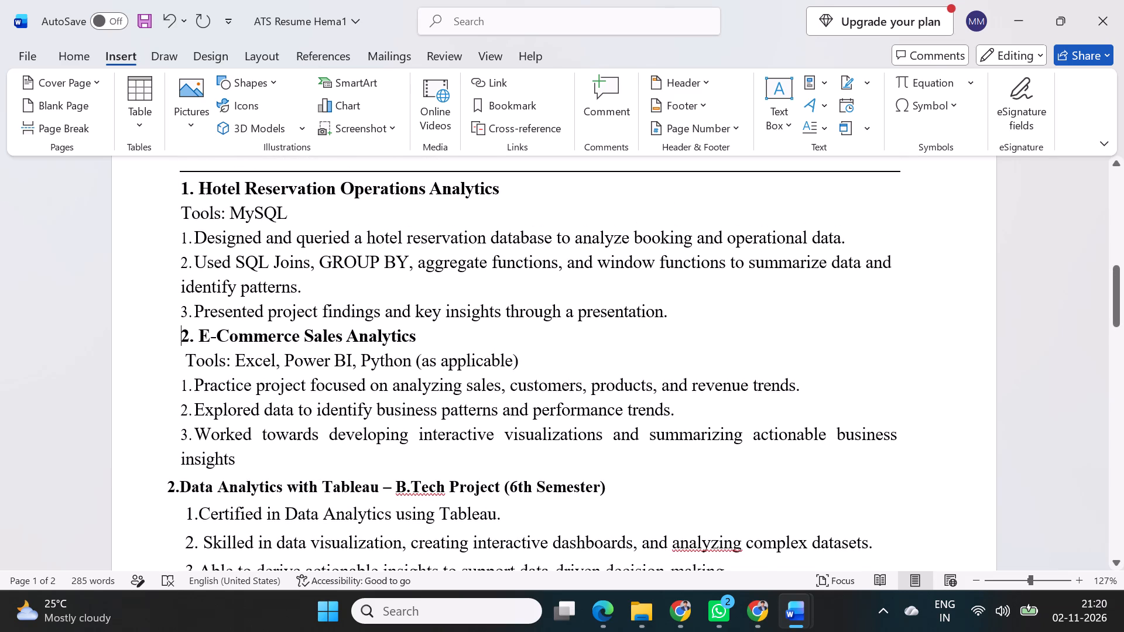
Insert three leading spaces before the Data Analytics with Tableau heading to line it up with the other project headings.
scroll(184, 246, "down", 1)
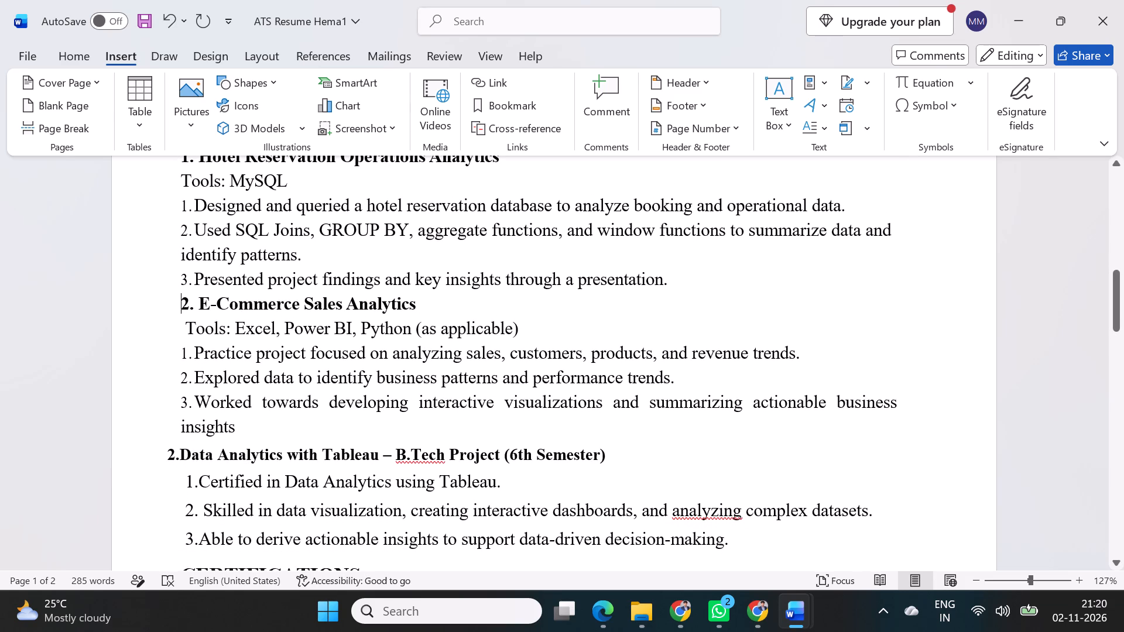
left_click(169, 452)
key("space")
key("space")
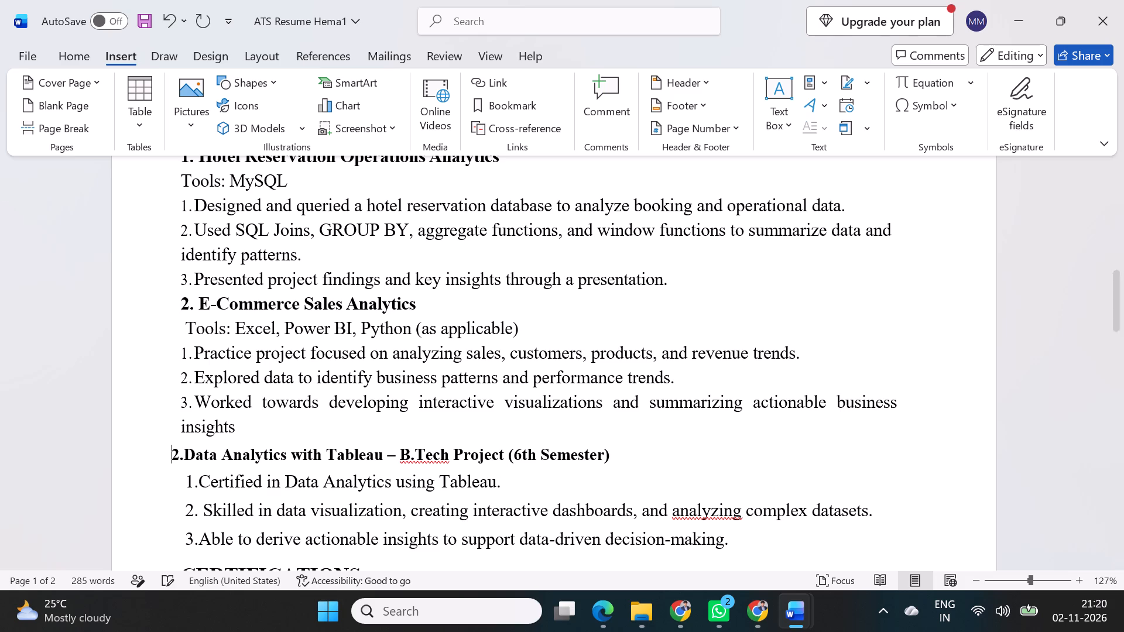
key("space")
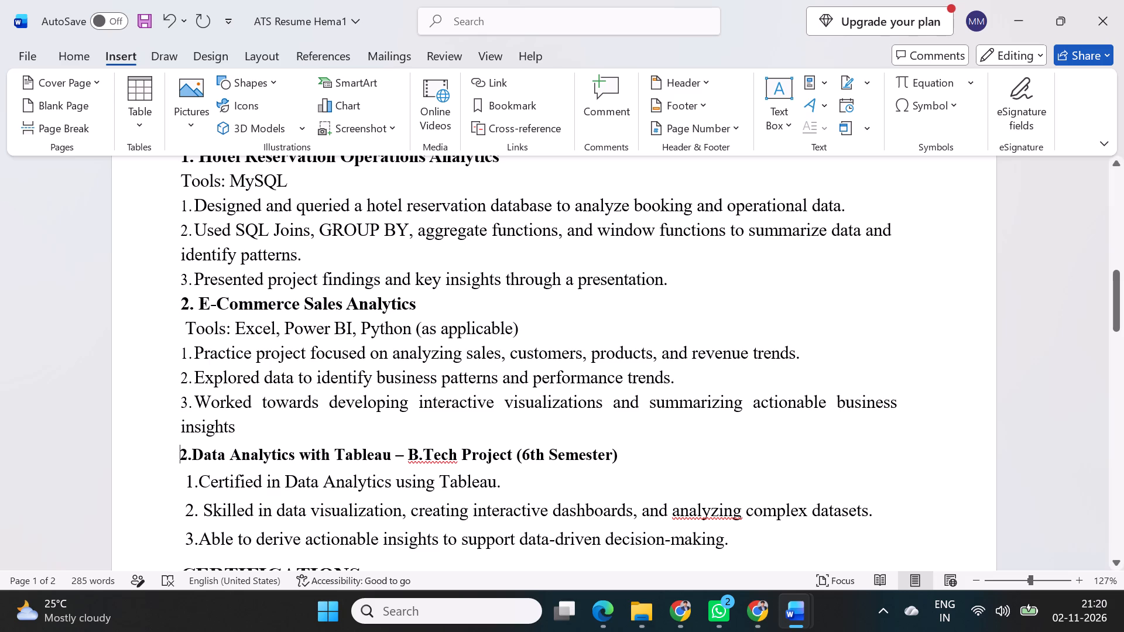
Remove the remaining leading space before the Tools line of the E-Commerce Sales Analytics project.
scroll(174, 297, "up", 2)
scroll(184, 373, "down", 1)
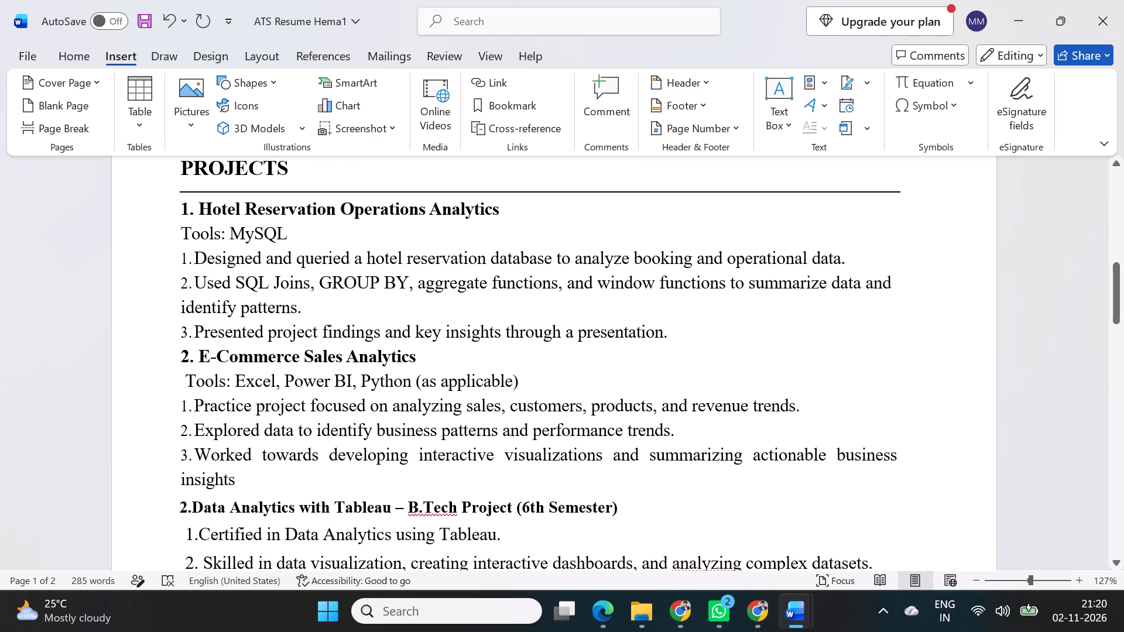
left_click(184, 379)
key("BackSpace")
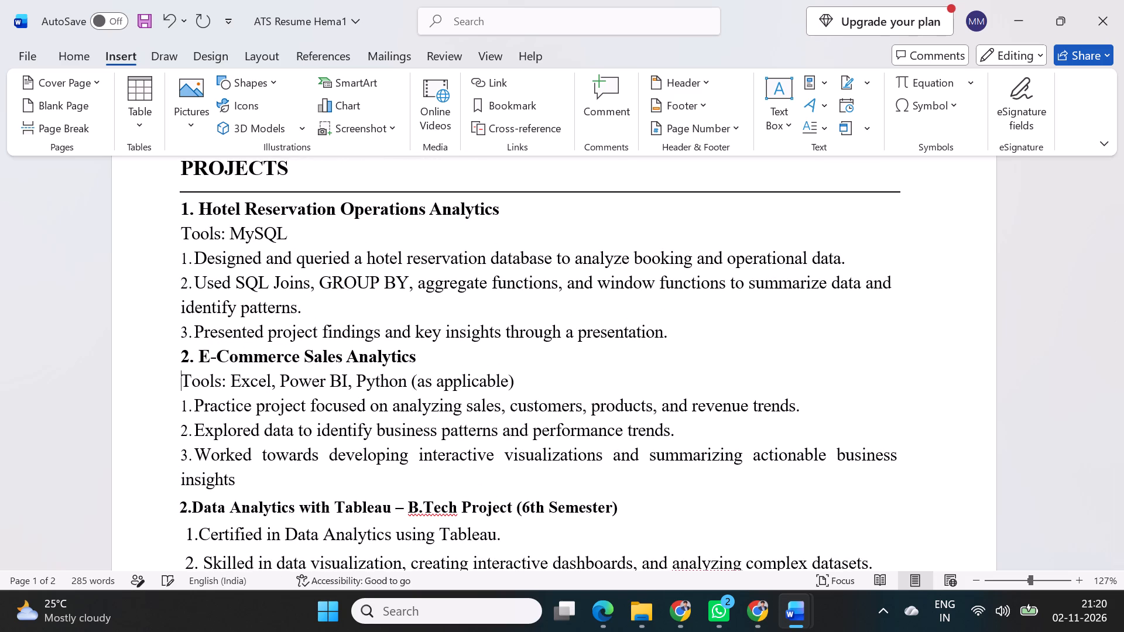
Remove the leading space before each of the three points under the Data Analytics with Tableau project.
scroll(222, 514, "down", 2)
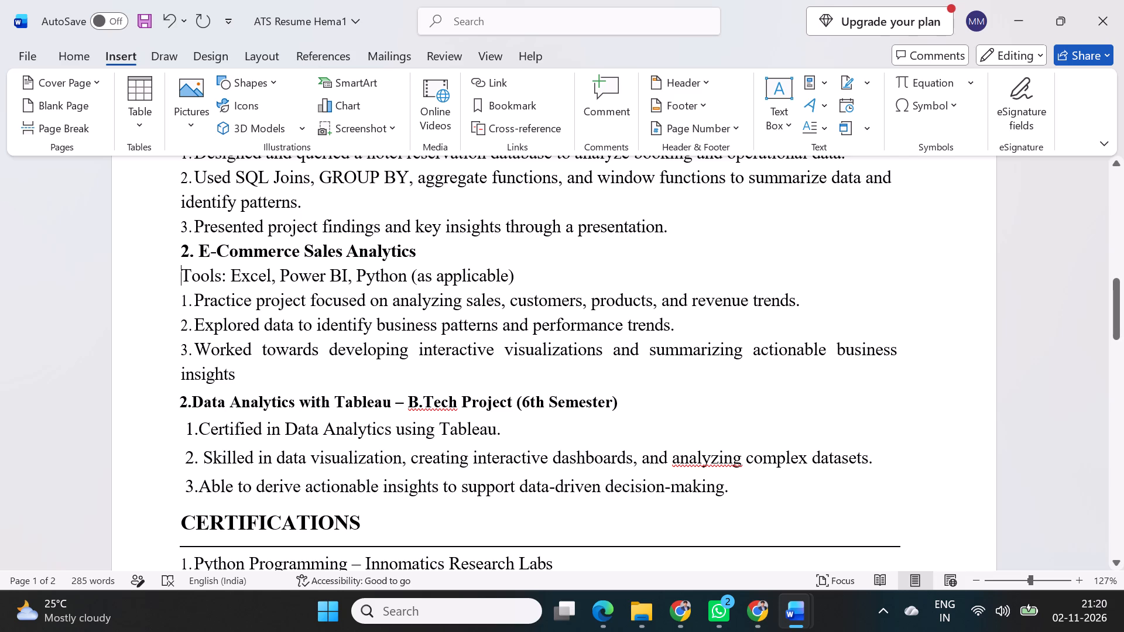
scroll(170, 303, "up", 2)
left_click(182, 254)
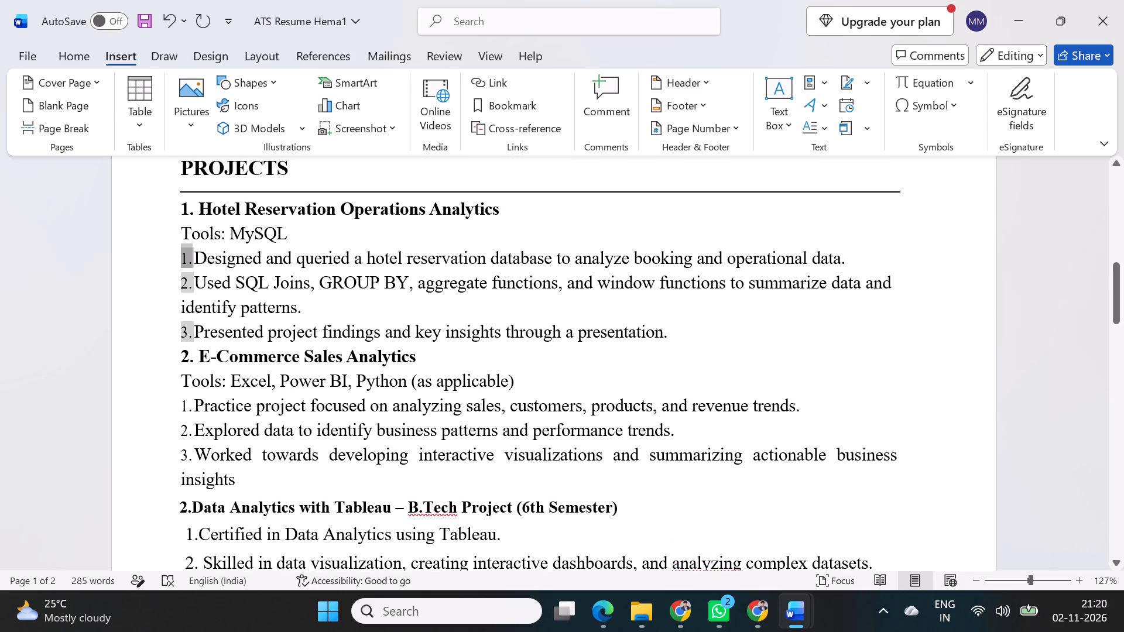
left_click(145, 439)
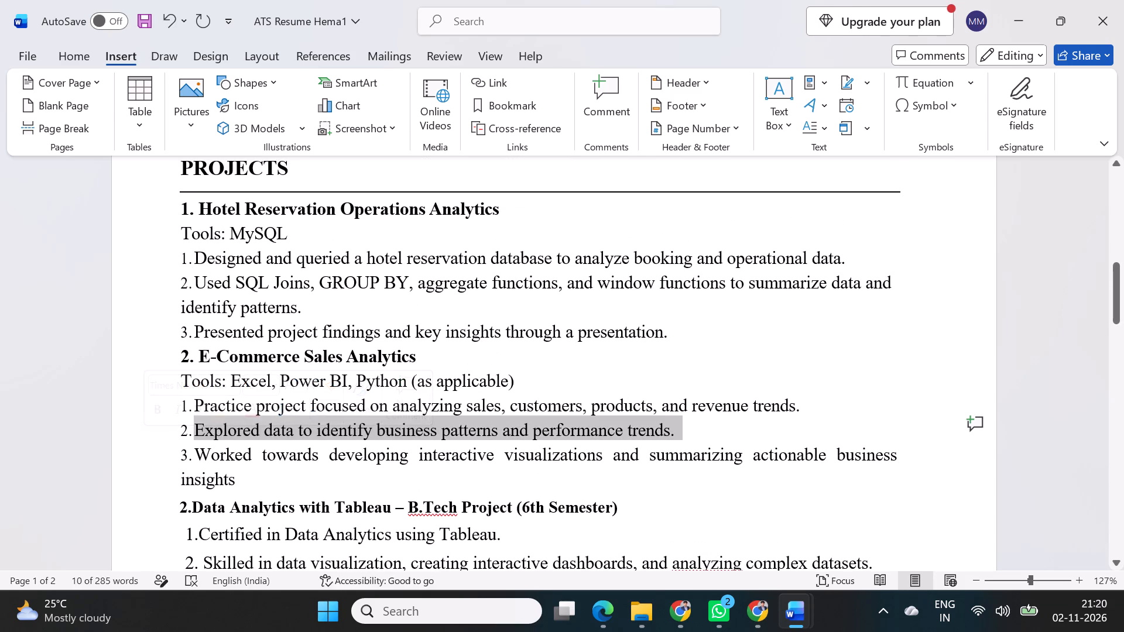
left_click(171, 493)
scroll(179, 492, "down", 1)
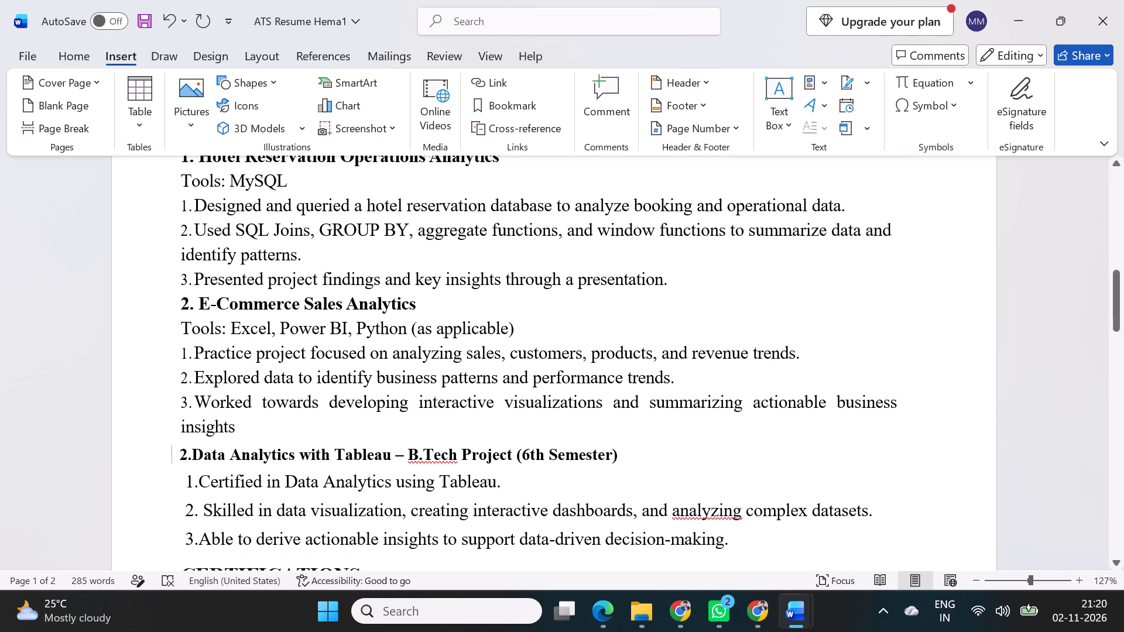
left_click(182, 480)
key("BackSpace")
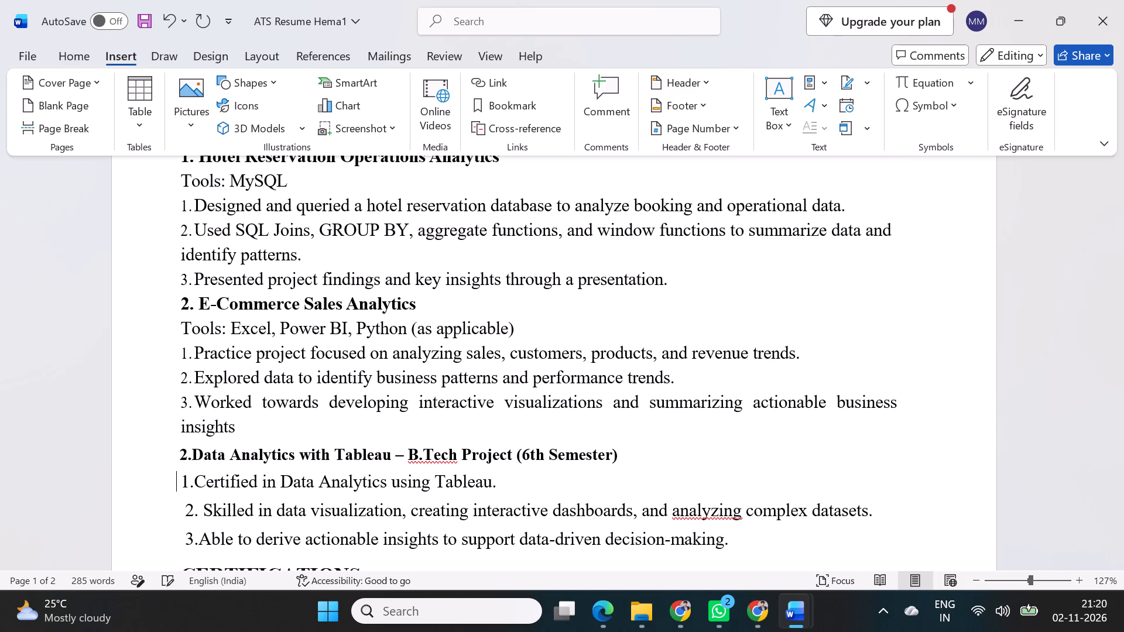
key("Down")
key("BackSpace")
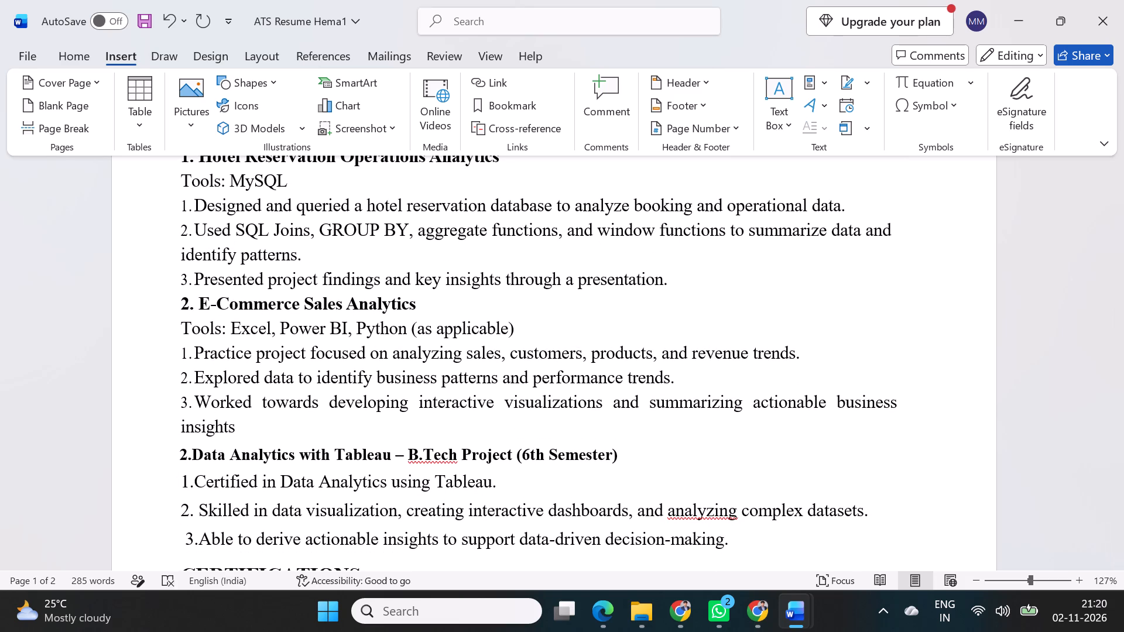
key("Down")
key("BackSpace")
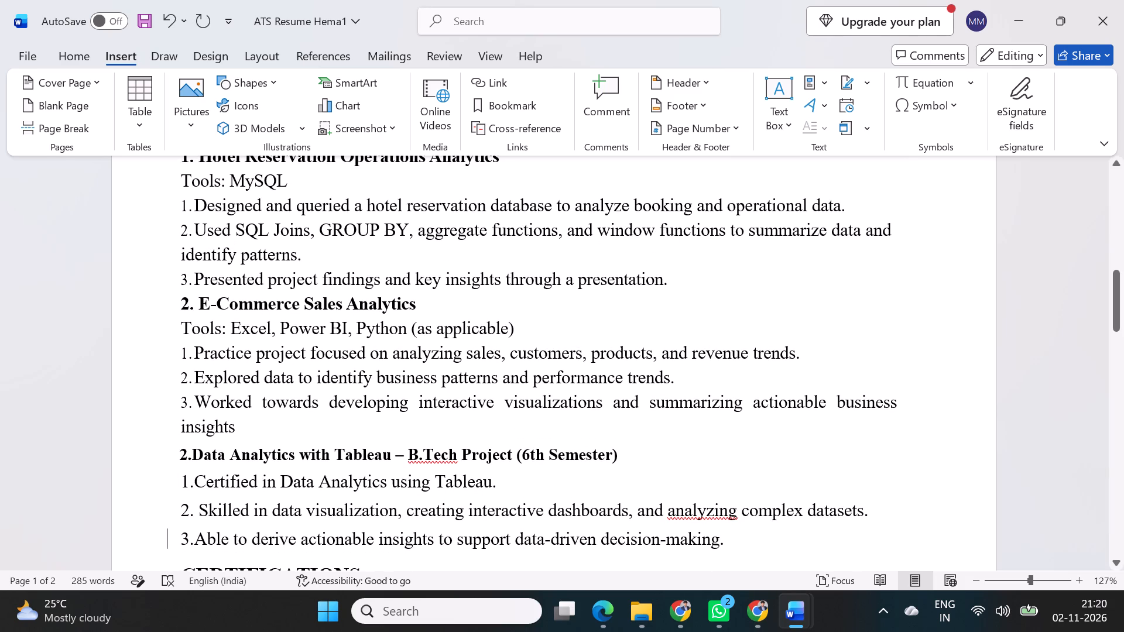
Renumber the Data Analytics with Tableau project heading as 3.
left_click(189, 451)
key("BackSpace")
key("3")
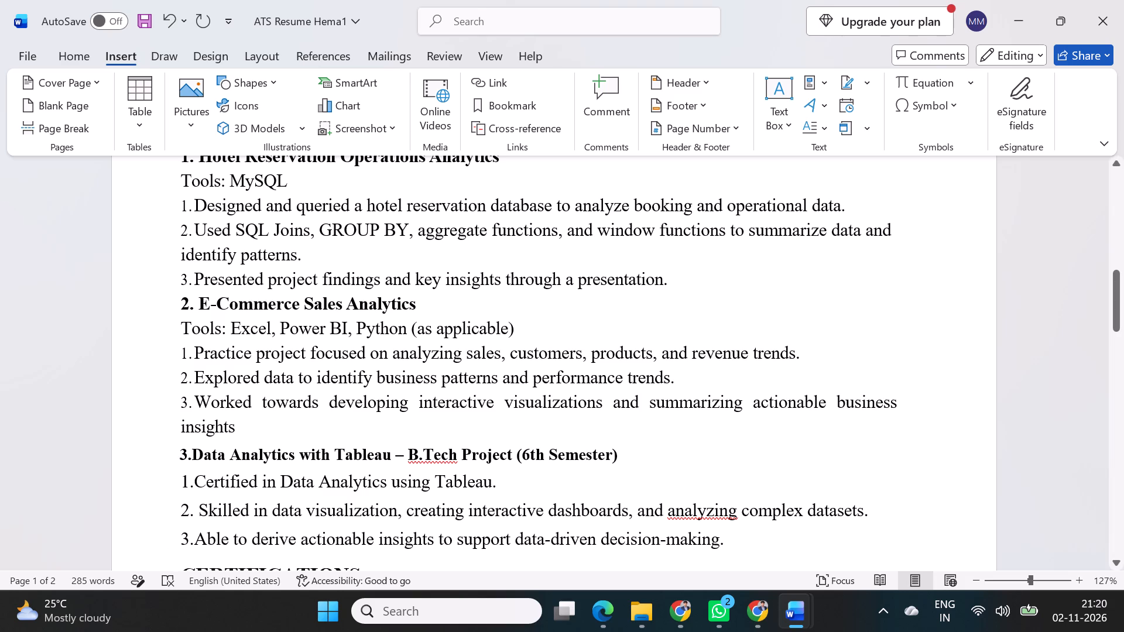
Review the resume's layout from Technical Skills through Projects and Certifications to Additional Strengths on the second page.
scroll(175, 468, "up", 6)
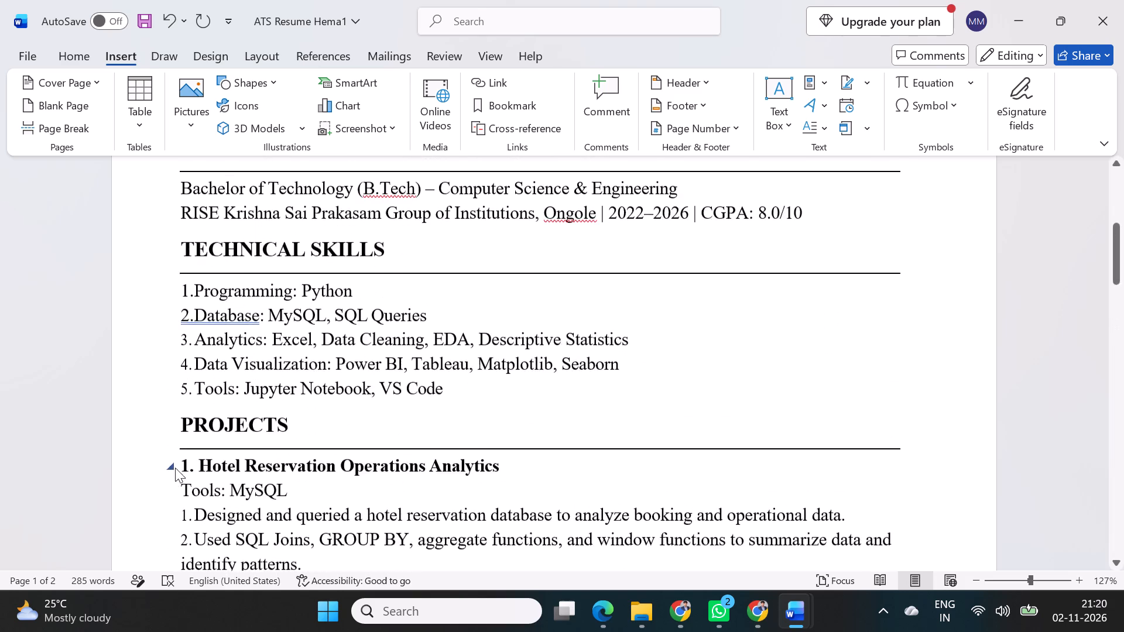
scroll(175, 468, "down", 20)
scroll(182, 457, "up", 5)
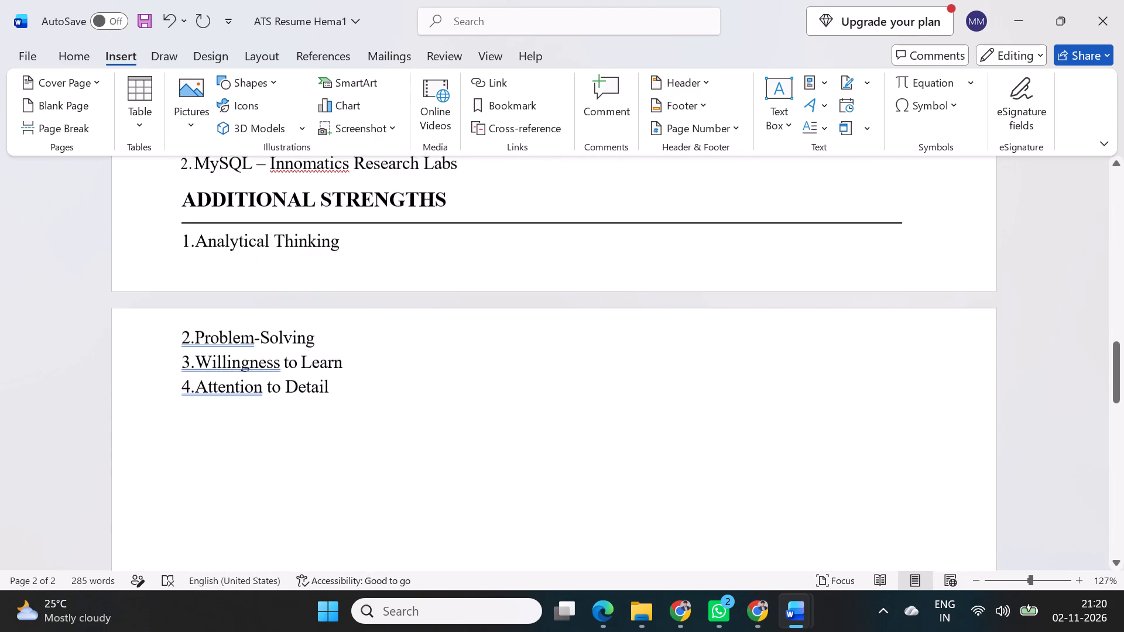
scroll(182, 457, "up", 12)
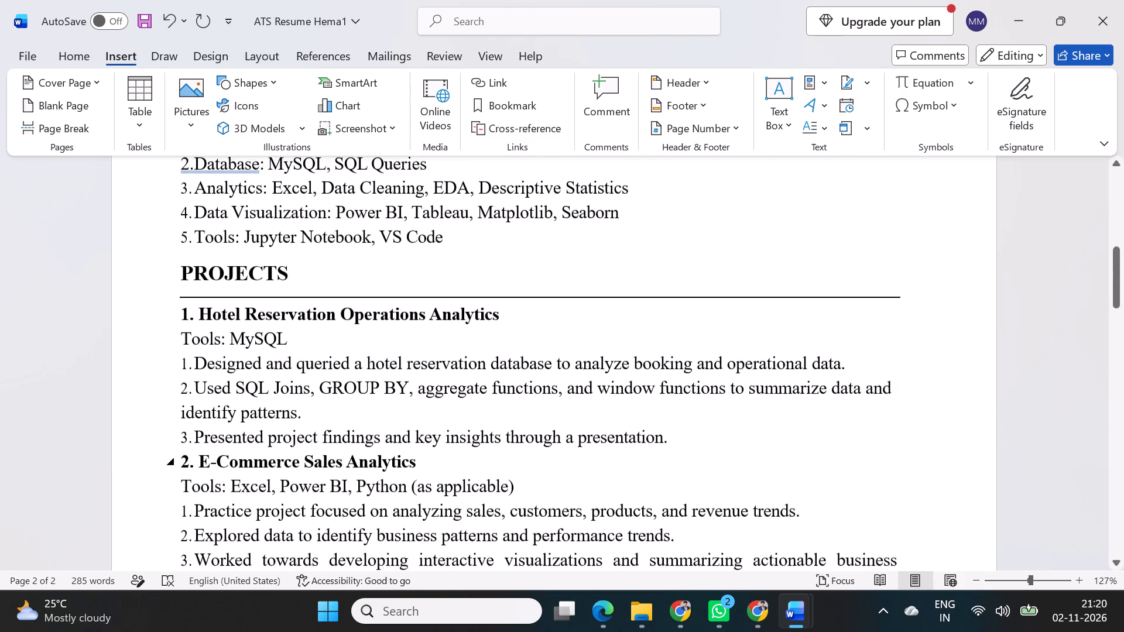
scroll(182, 457, "up", 4)
scroll(179, 455, "down", 9)
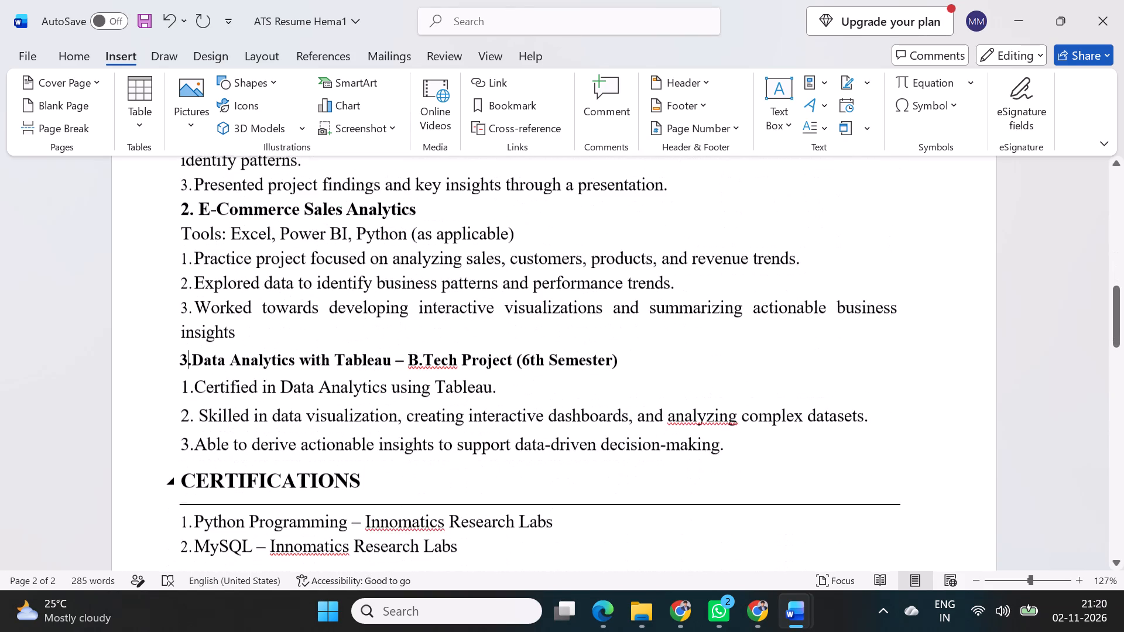
scroll(215, 451, "down", 2)
scroll(442, 424, "up", 6)
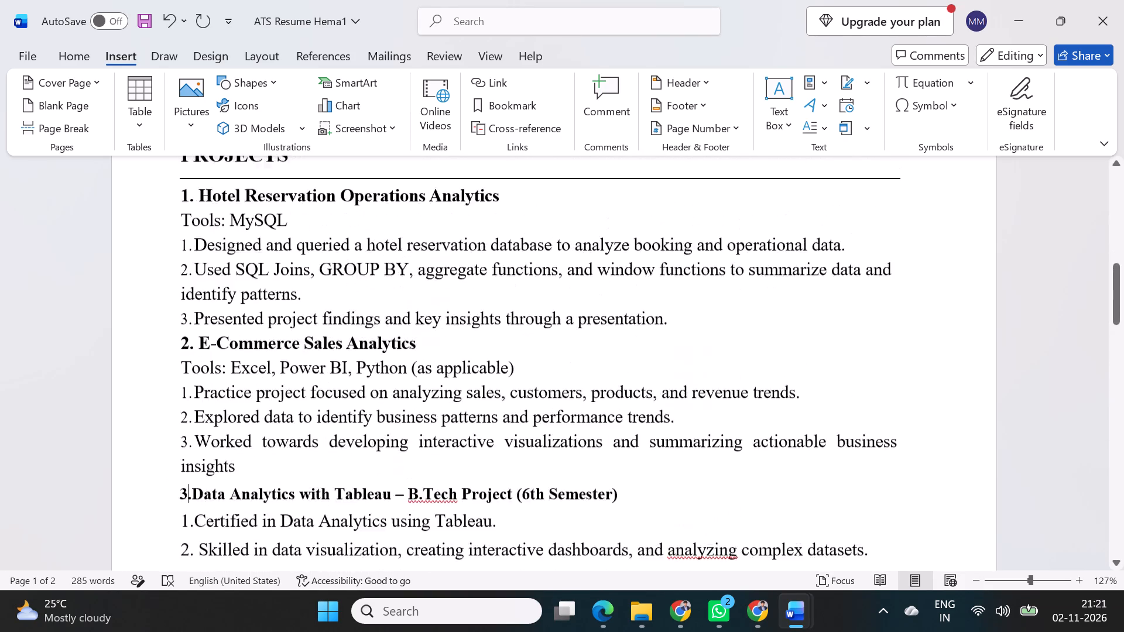
scroll(442, 424, "up", 3)
Save a copy of the resume in the Downloads folder as a Word document named ATS Resume Hema12.
left_click(21, 53)
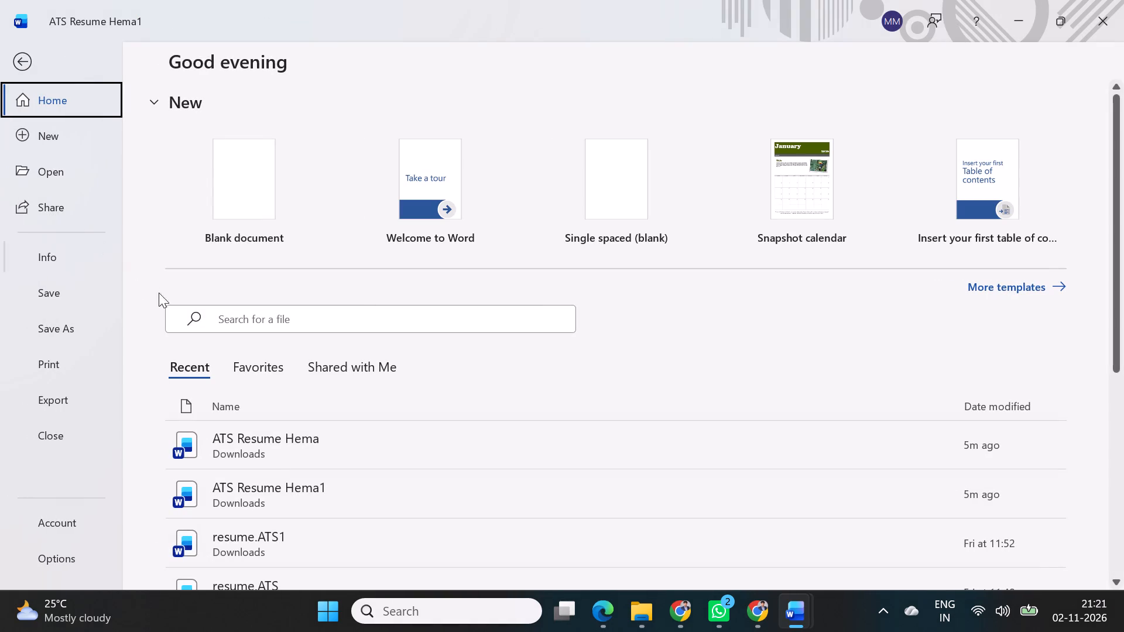
left_click(46, 328)
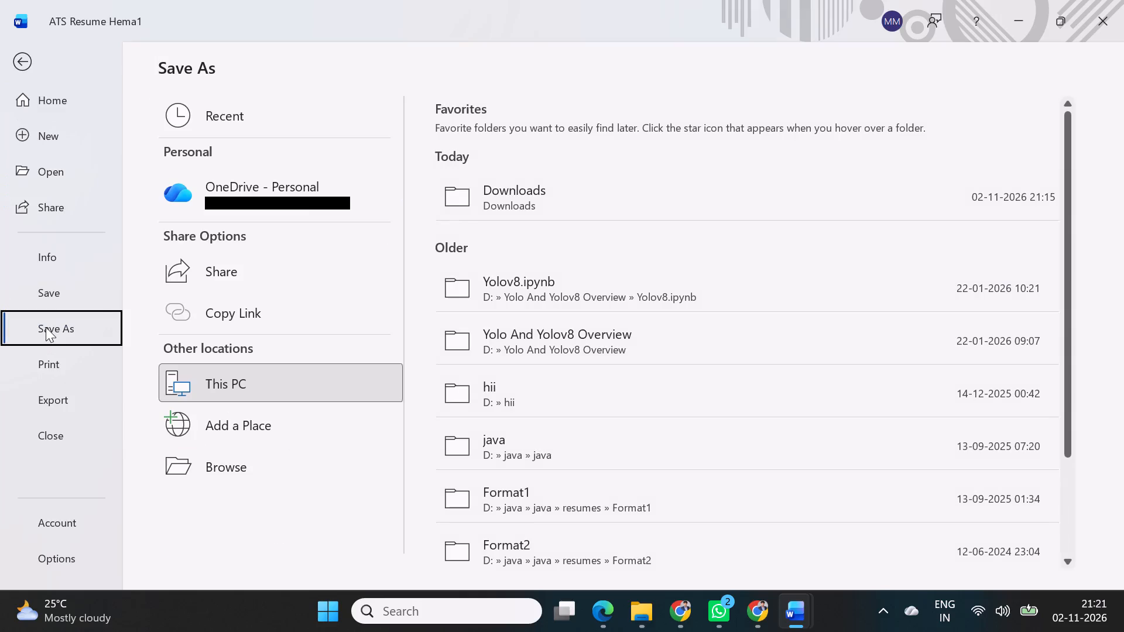
left_click(469, 206)
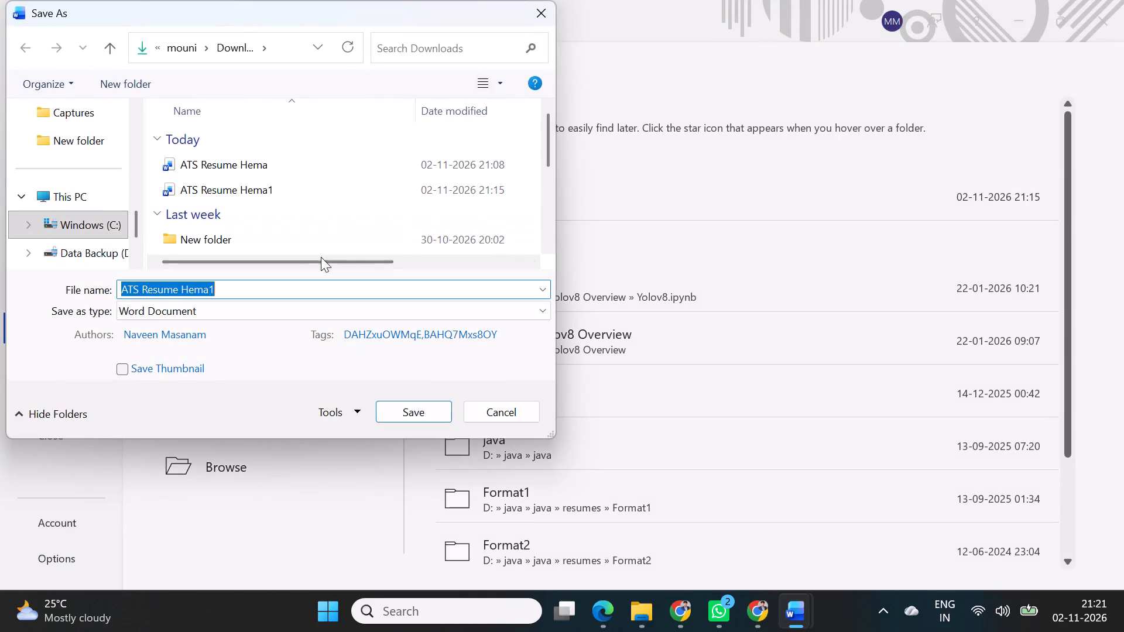
left_click(258, 287)
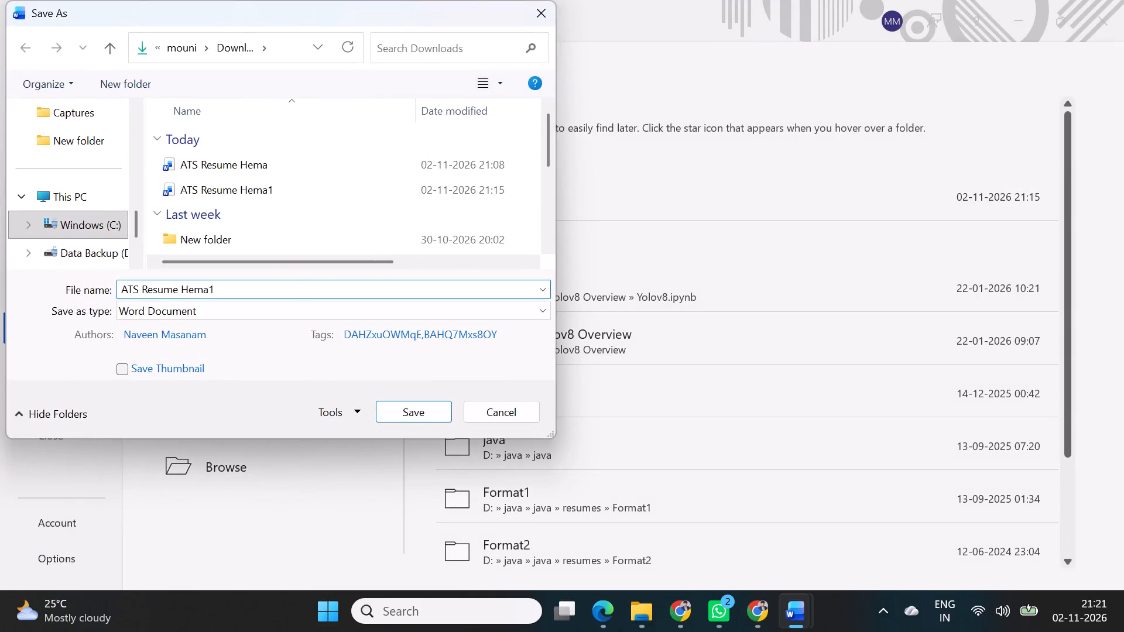
key("2")
left_click(412, 416)
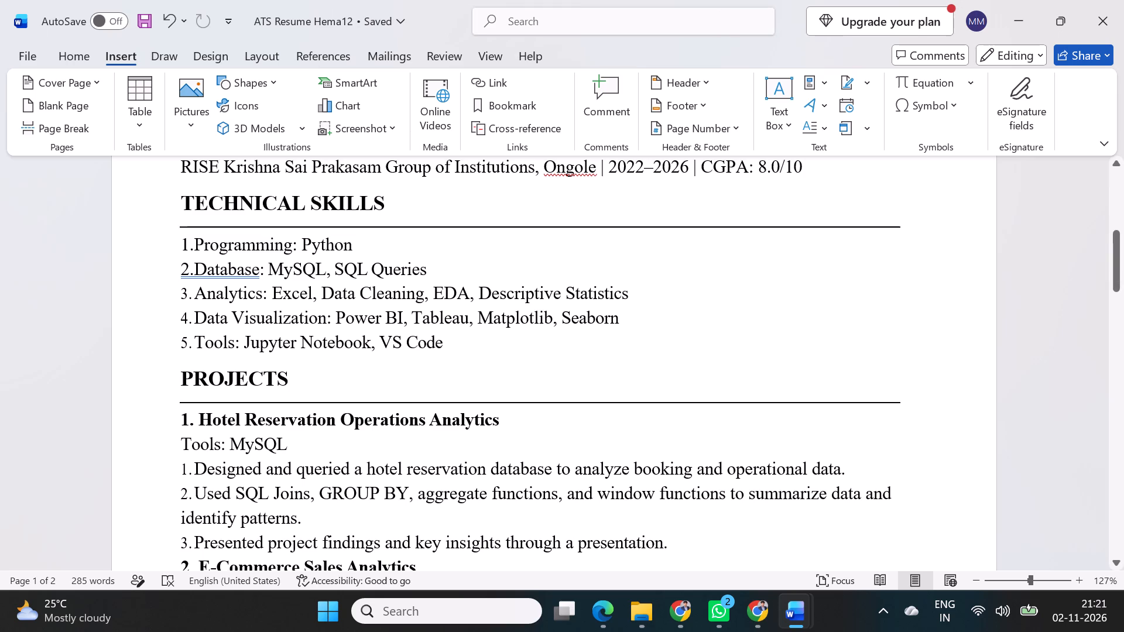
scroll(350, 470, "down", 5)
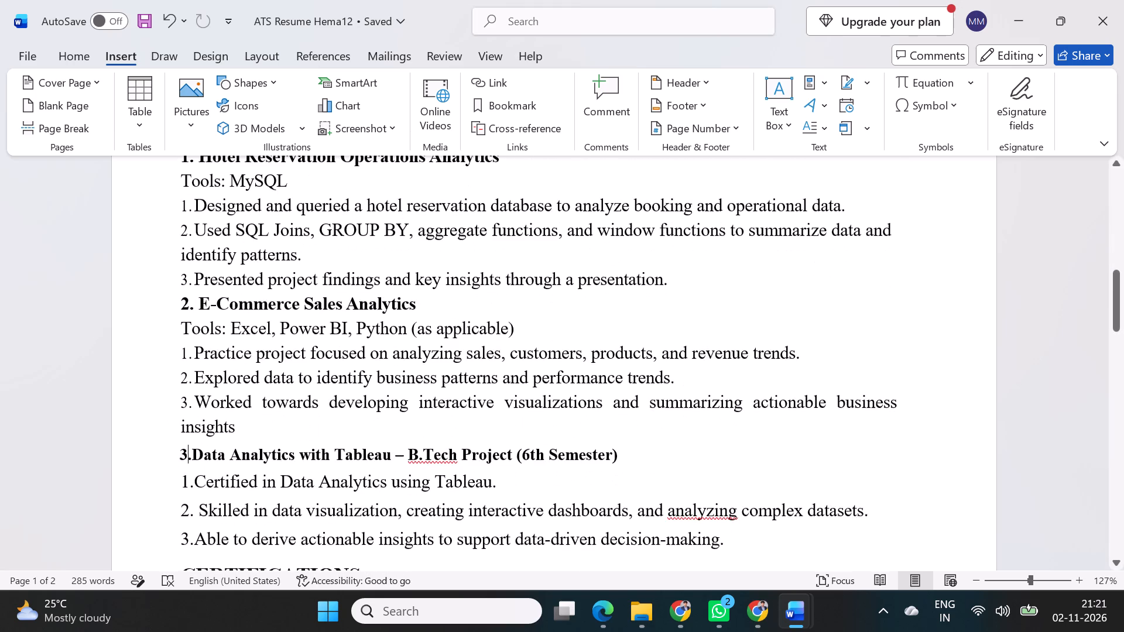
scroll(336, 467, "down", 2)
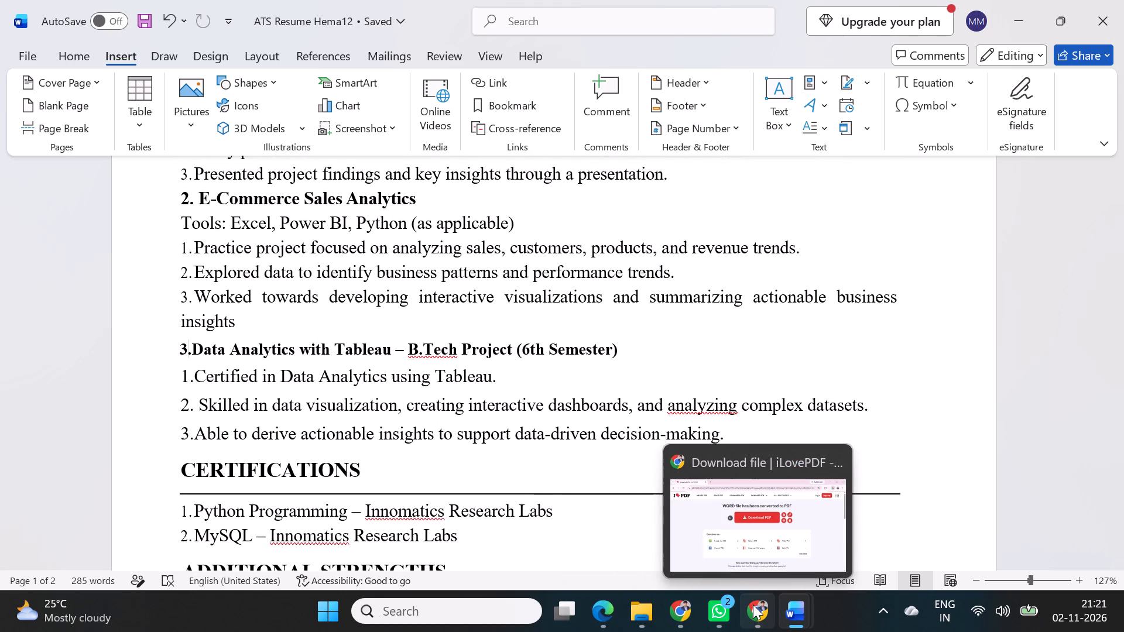
Switch to iLovePDF in Chrome, convert the ATS Resume Hema12 Word document from Downloads to PDF, and download the PDF.
left_click(723, 494)
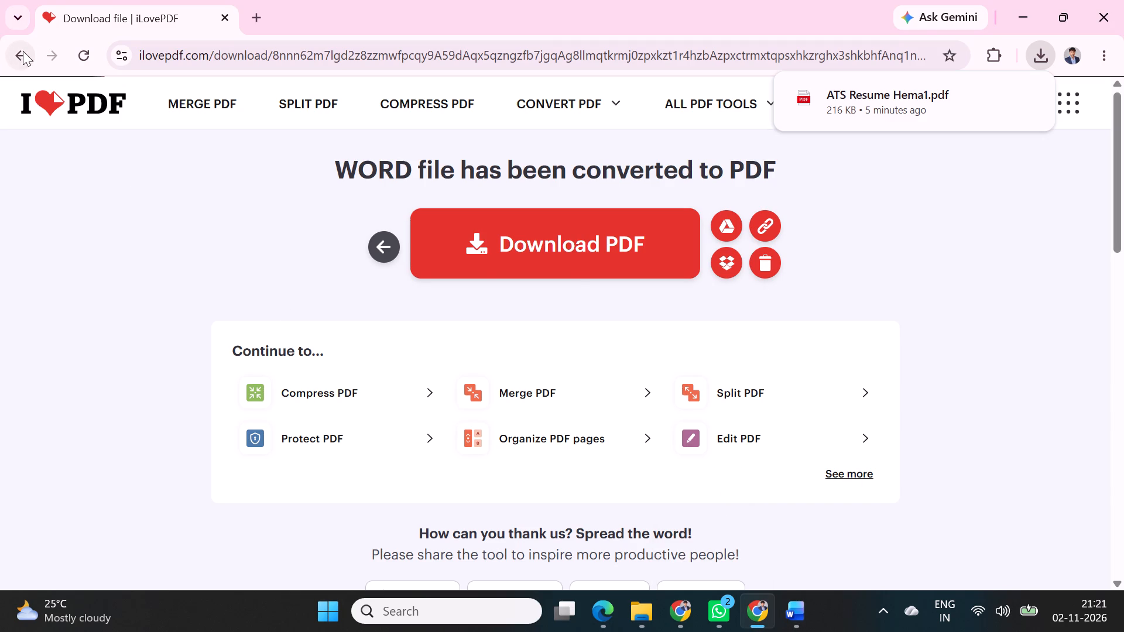
left_click(23, 51)
left_click(23, 51)
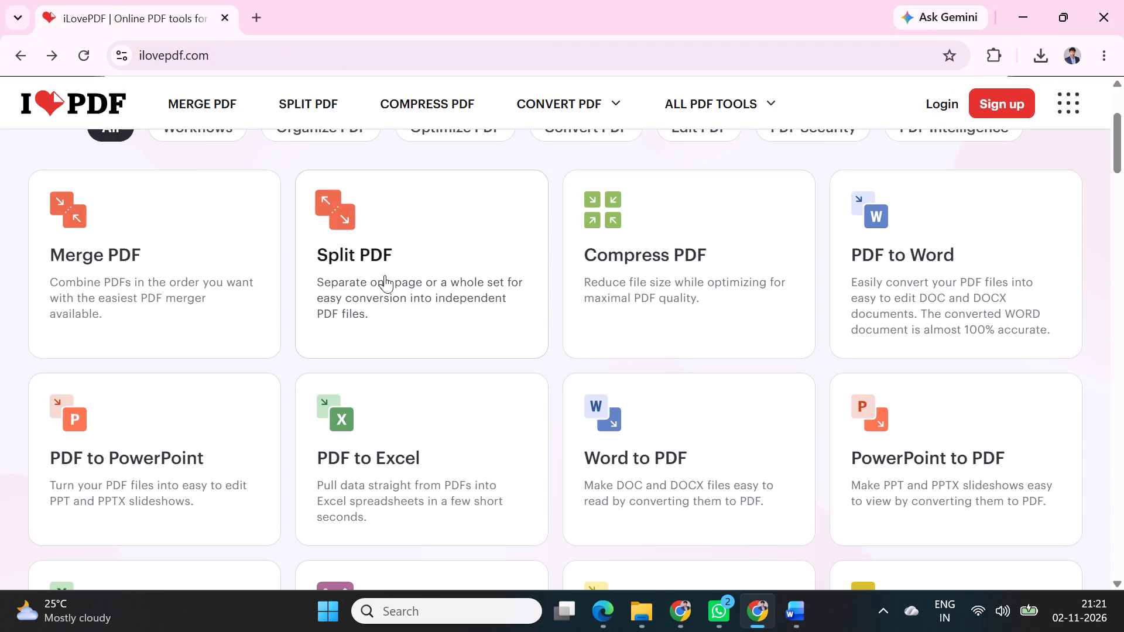
left_click(620, 432)
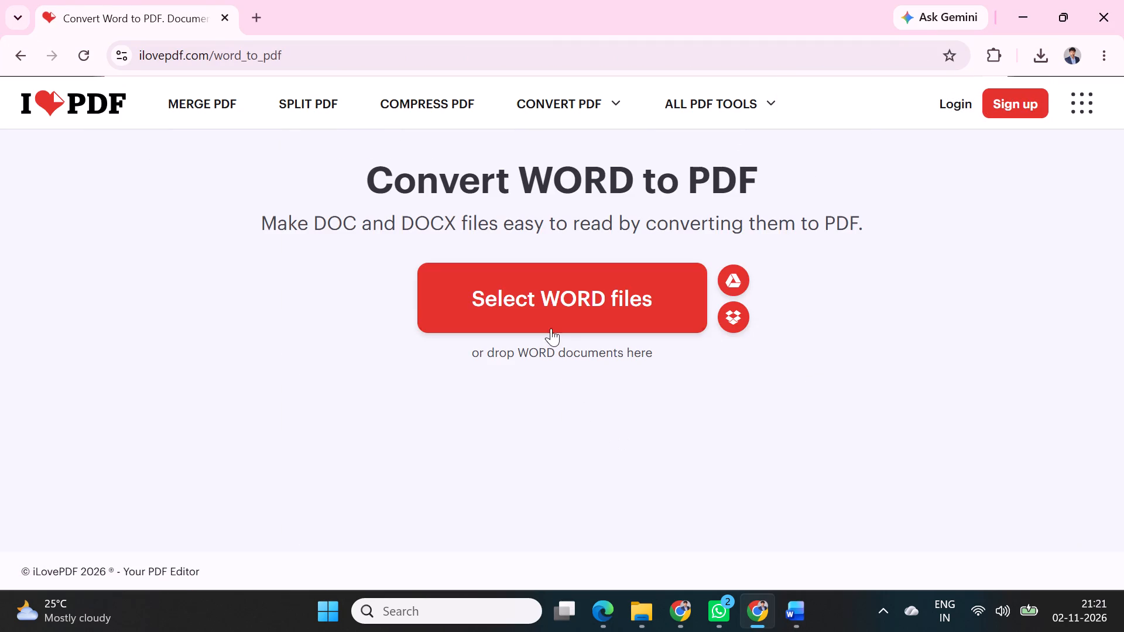
left_click(537, 314)
left_click(189, 207)
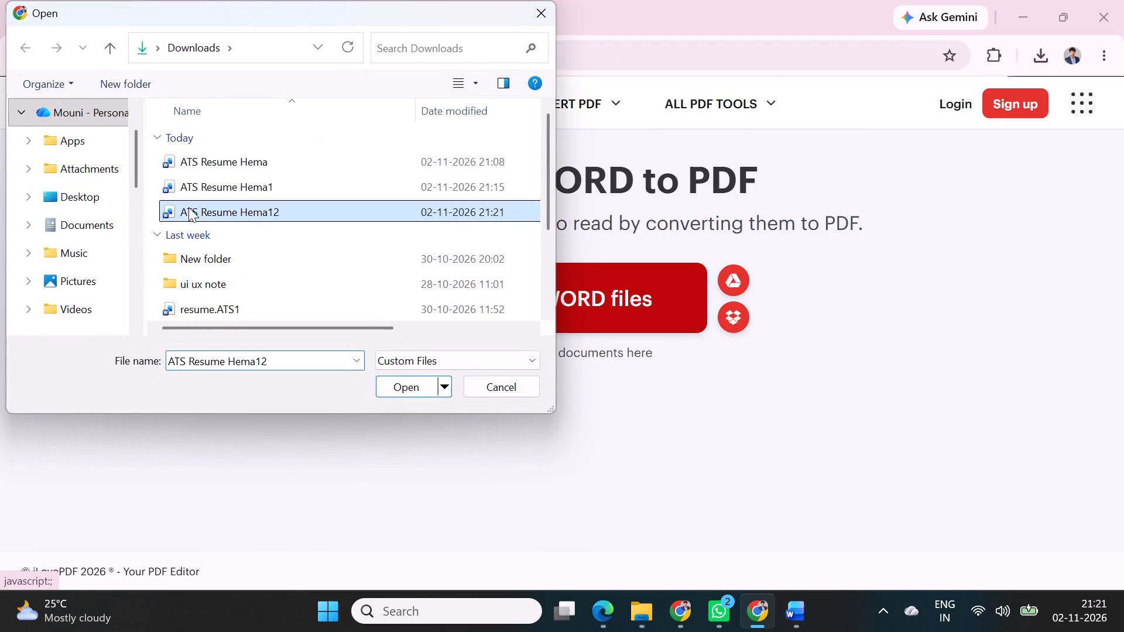
left_click(399, 383)
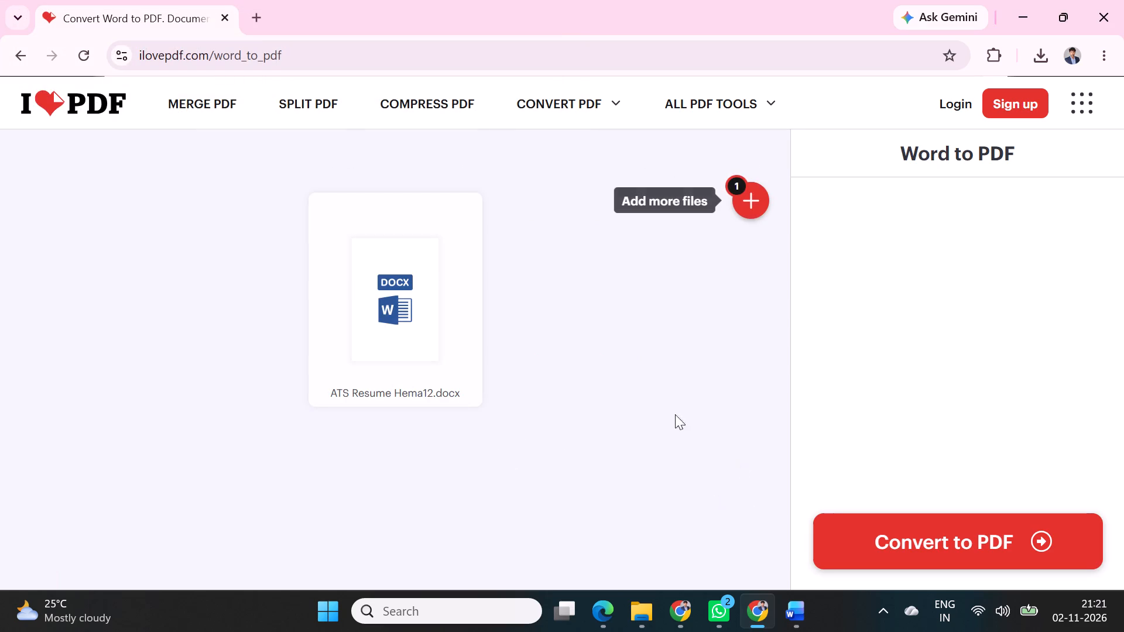
left_click(930, 535)
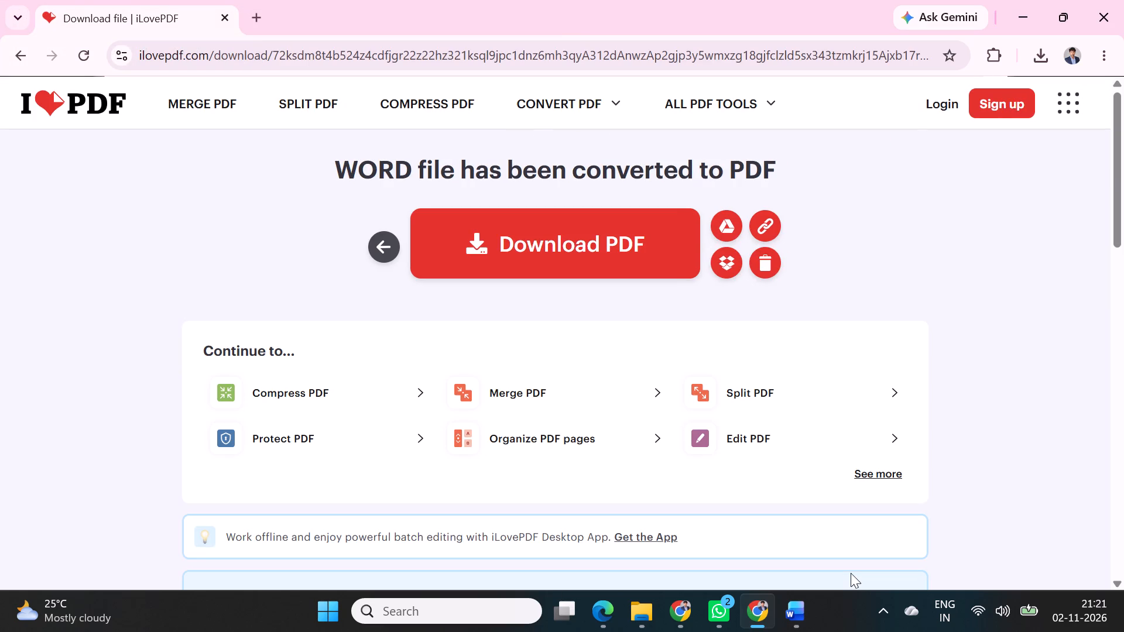
left_click(560, 238)
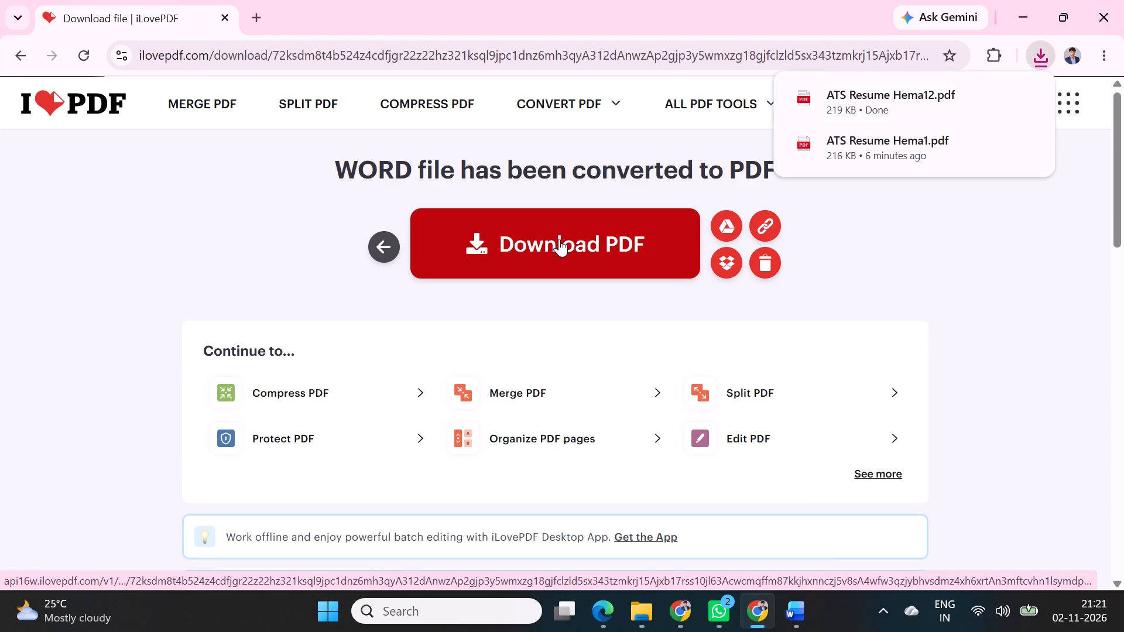
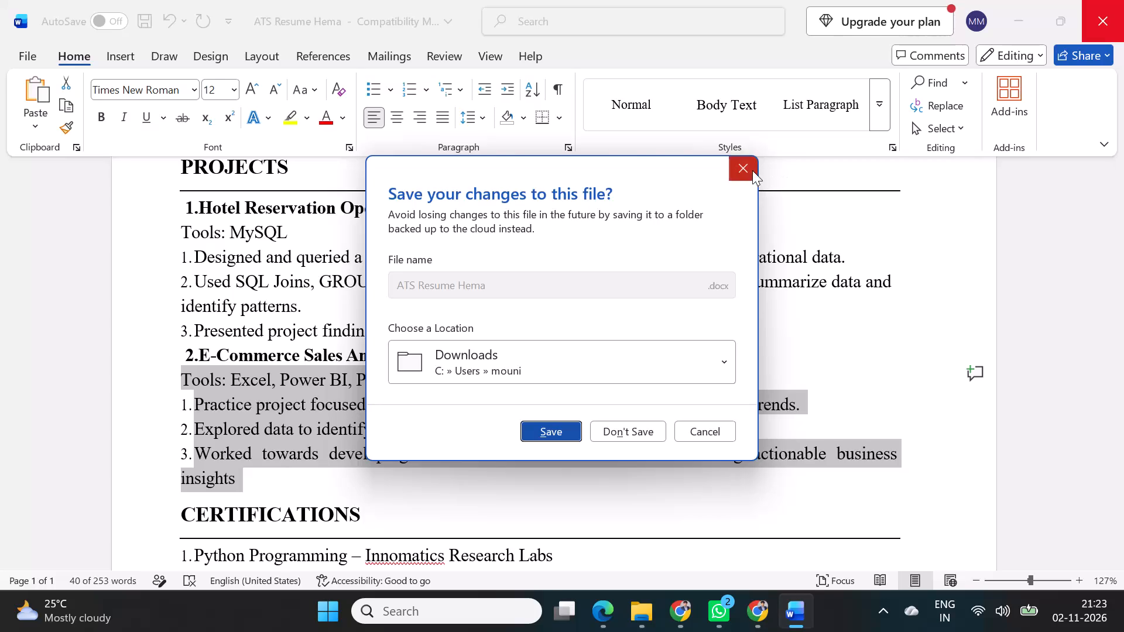
Close the original ATS Resume Hema document window.
left_click(750, 169)
double_click(1109, 14)
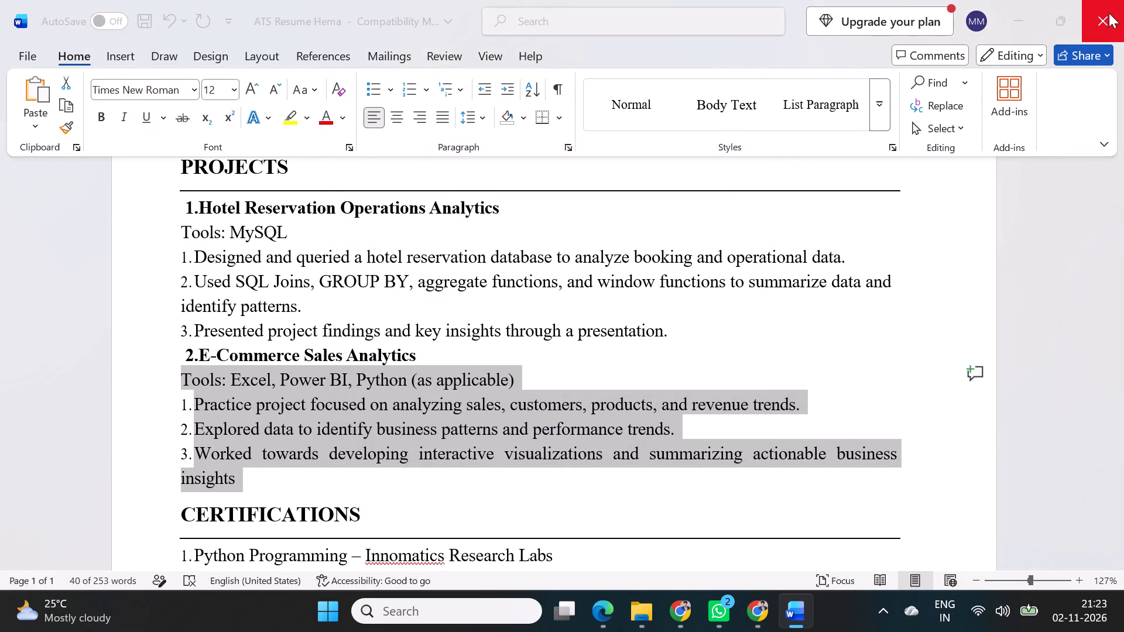
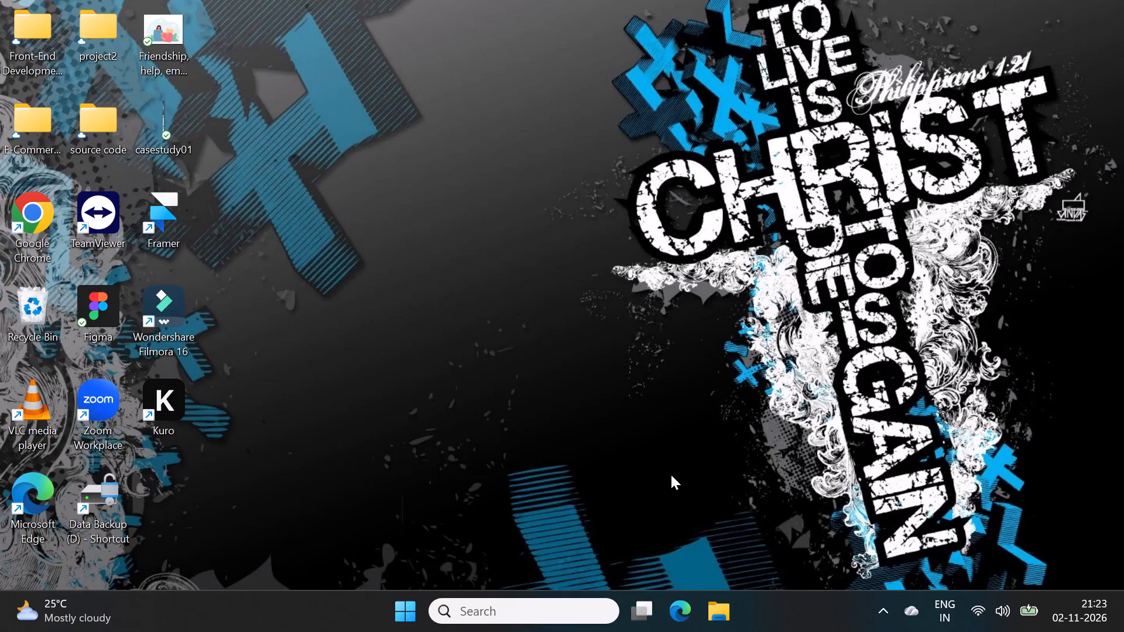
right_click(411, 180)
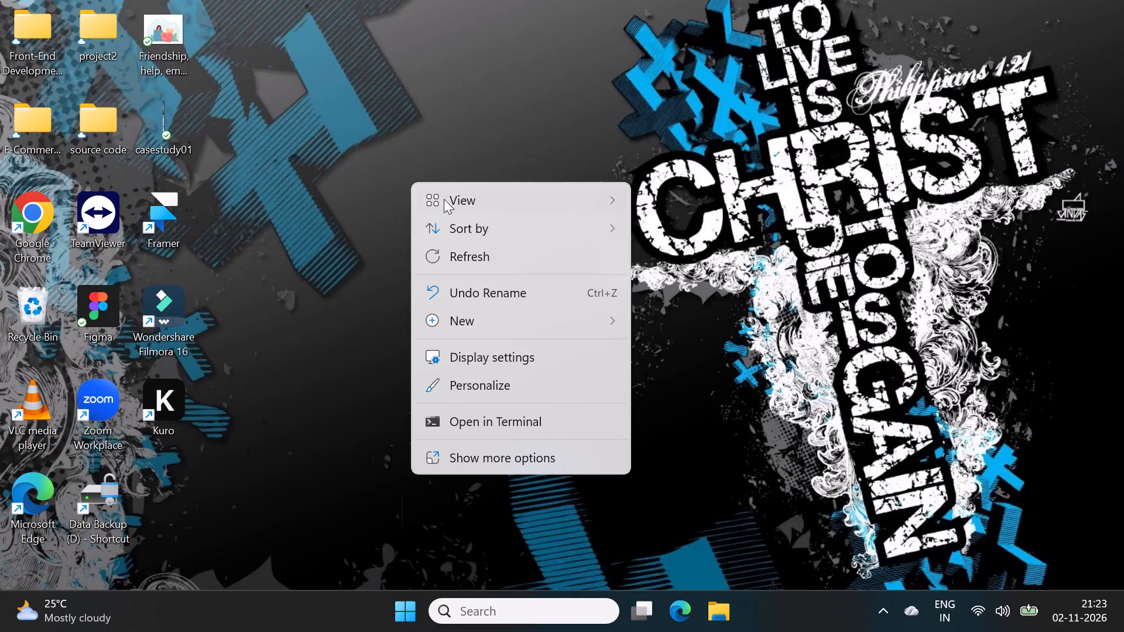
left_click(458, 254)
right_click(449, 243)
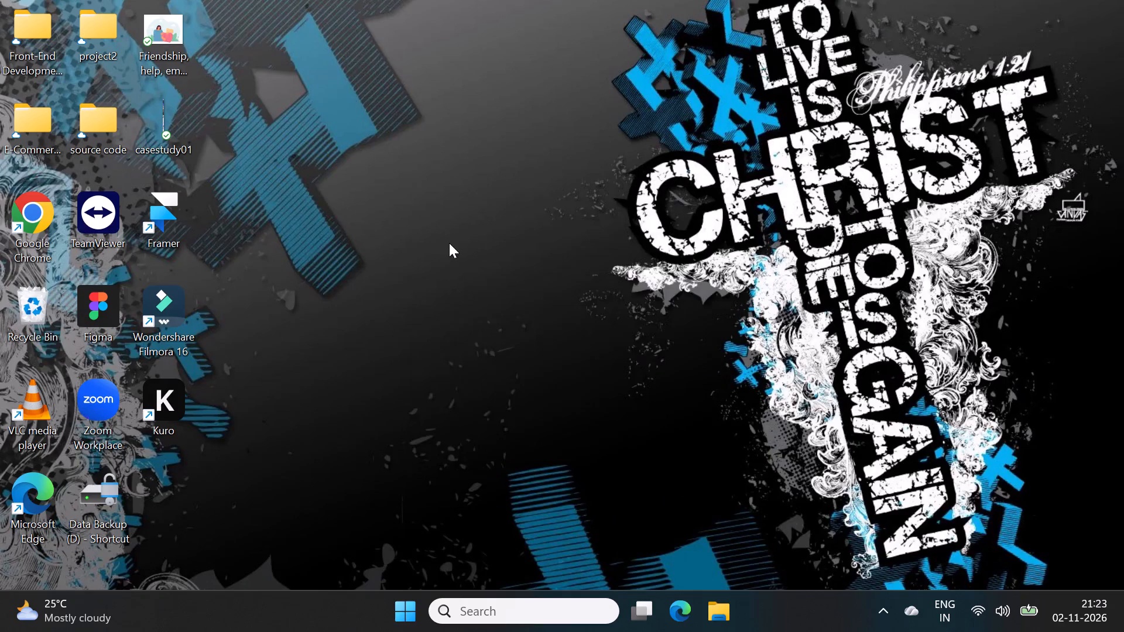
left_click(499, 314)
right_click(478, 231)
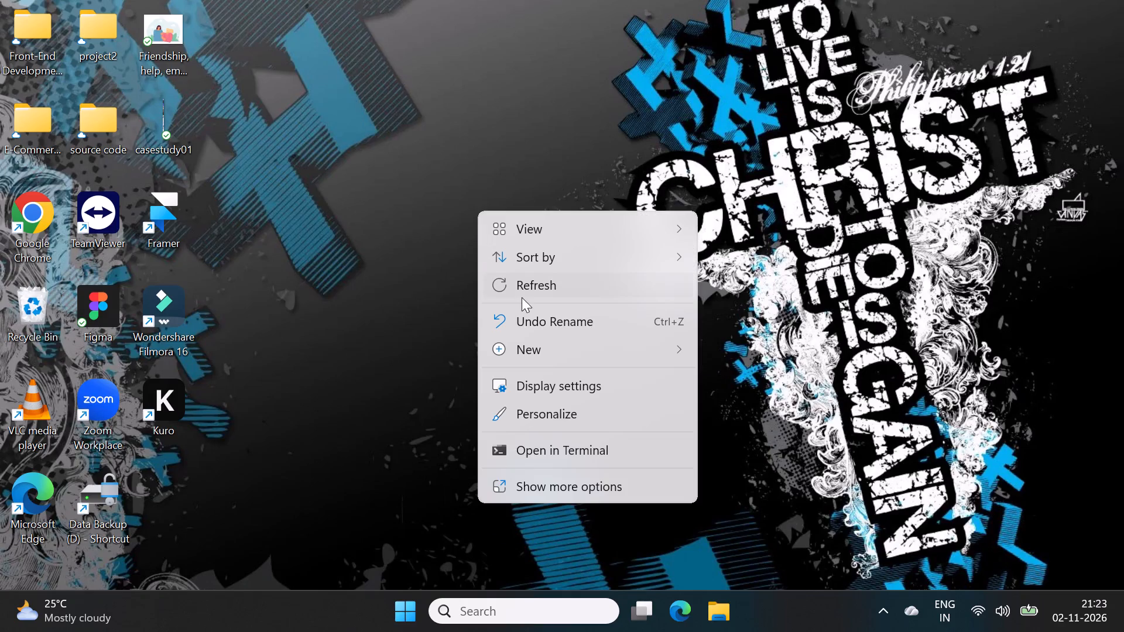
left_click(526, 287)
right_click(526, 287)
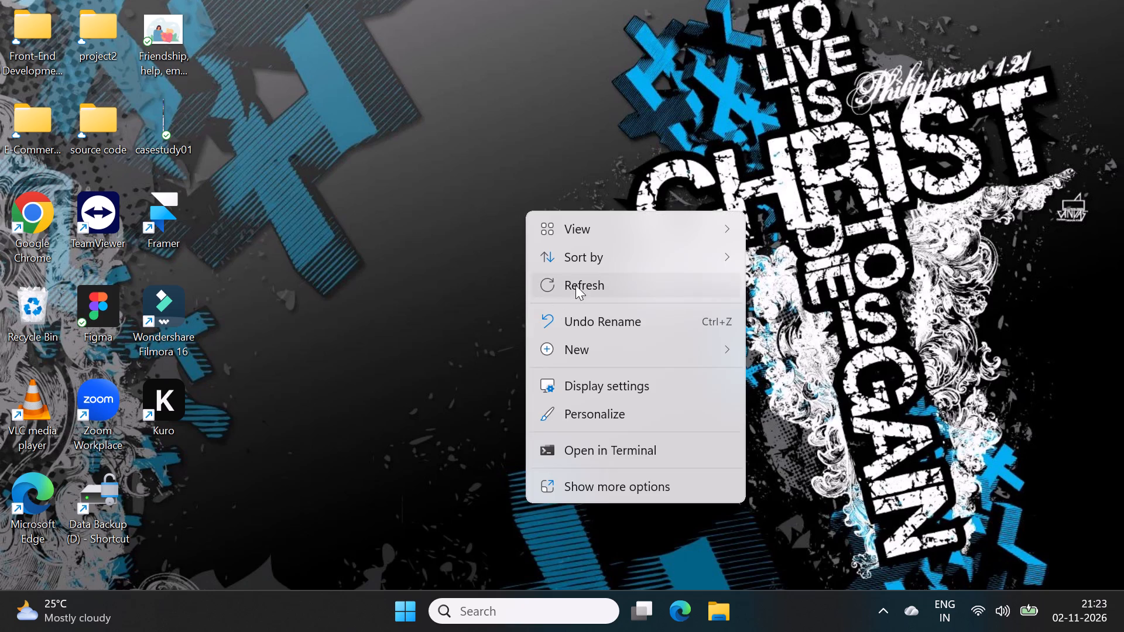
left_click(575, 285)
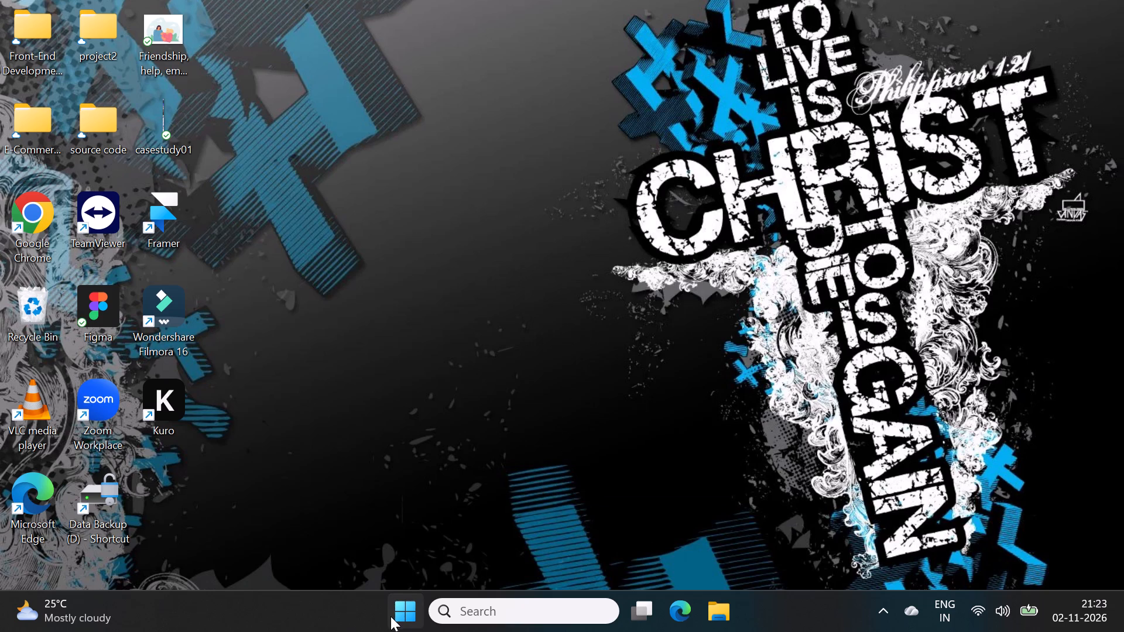
Open the computer's power options.
left_click(390, 616)
left_click(678, 545)
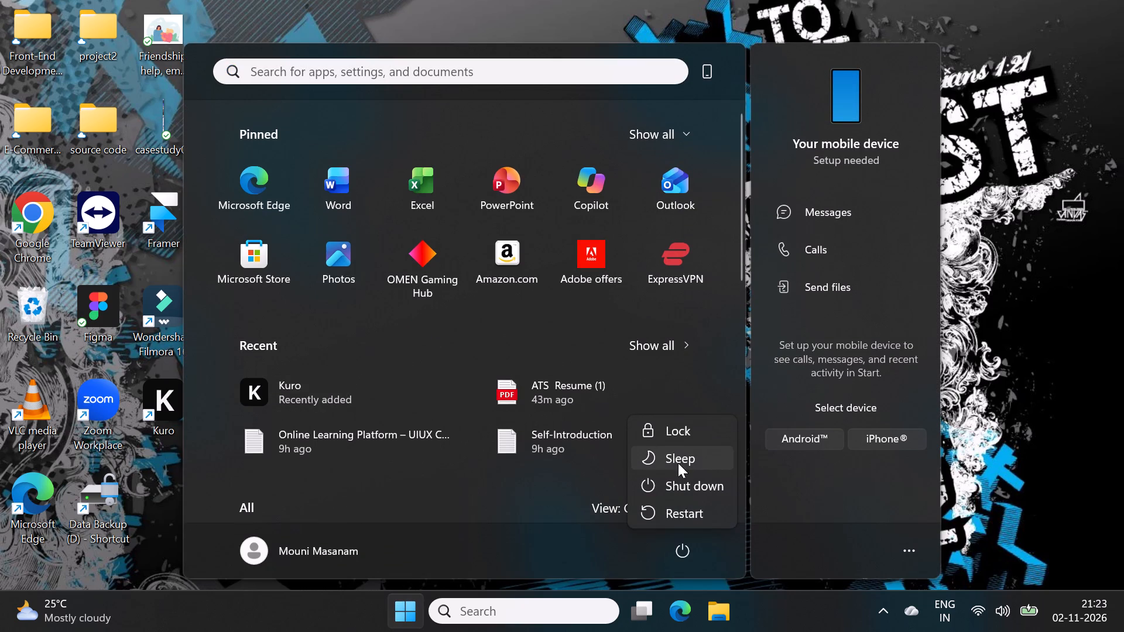